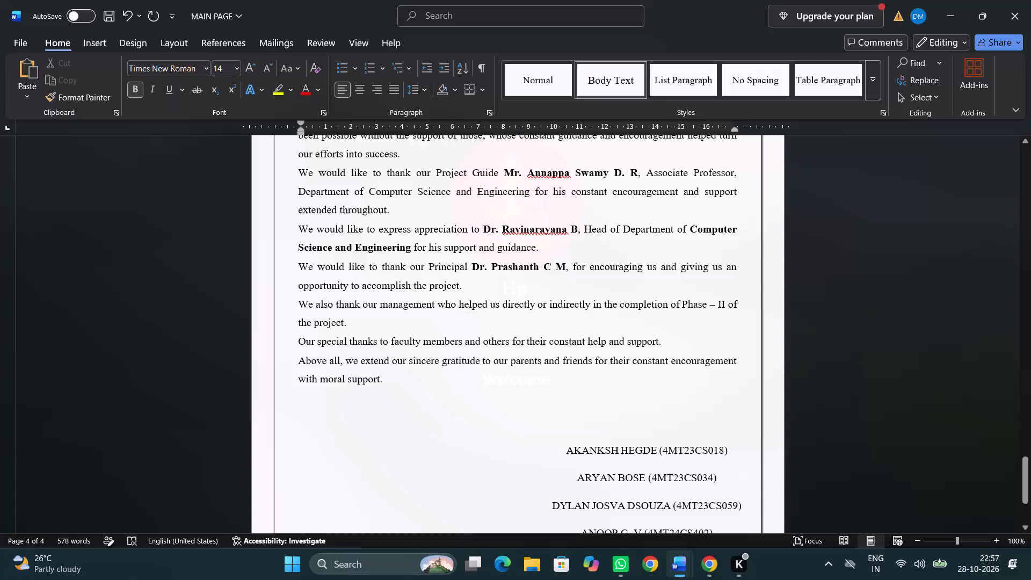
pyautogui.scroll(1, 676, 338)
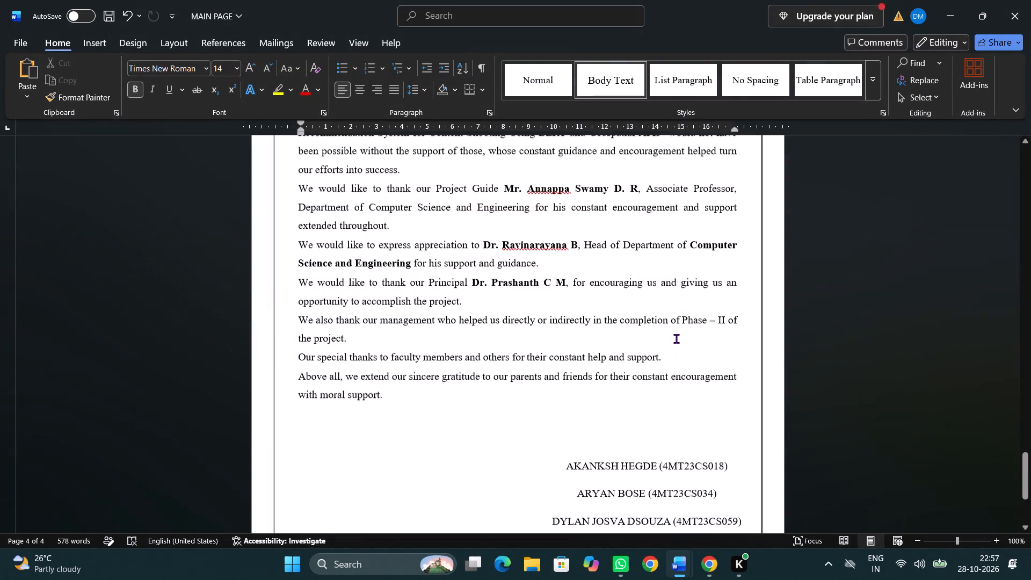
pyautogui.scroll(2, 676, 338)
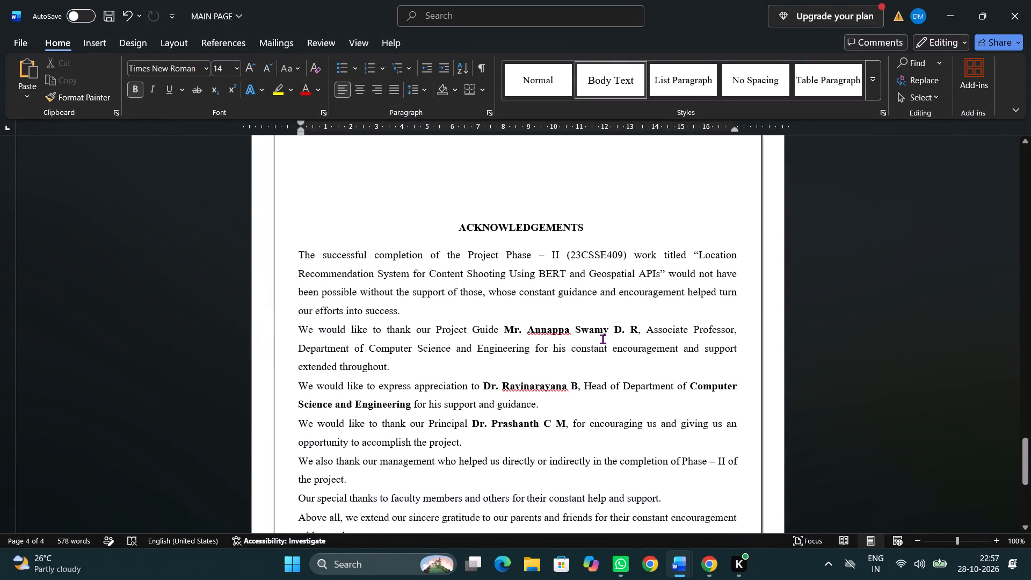
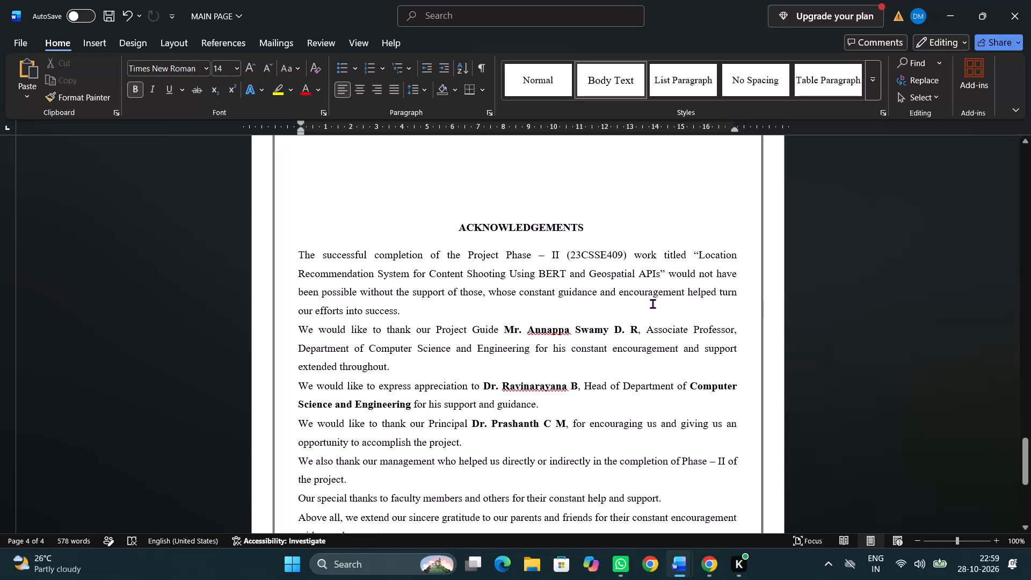
# Delete the existing Project Guide's name after the title in the Acknowledgements sentence thanking the guide.
pyautogui.click(643, 330)
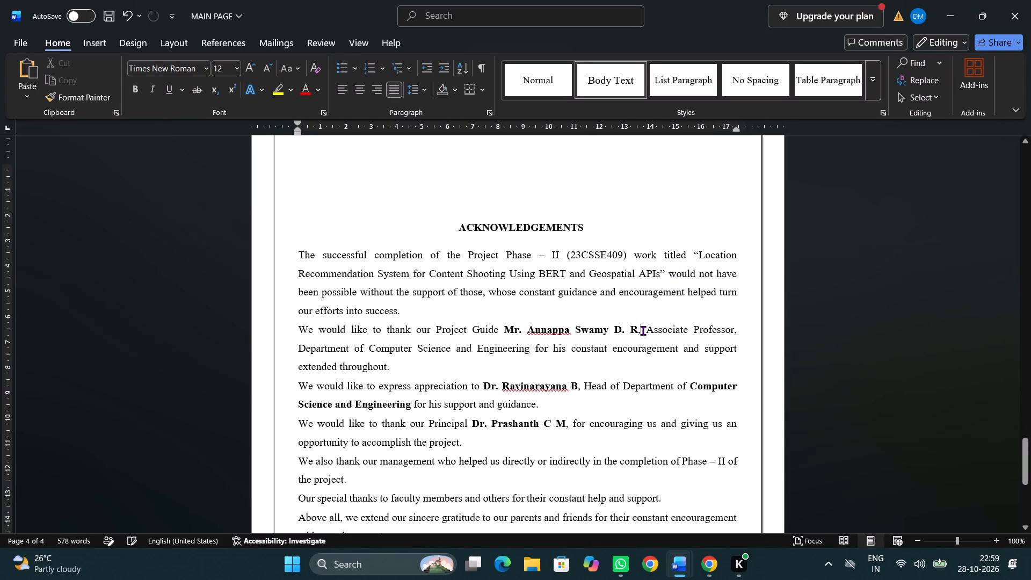
pyautogui.press('Left')
pyautogui.press('BackSpace')
pyautogui.press('BackSpace')
pyautogui.press('BackSpace')
pyautogui.press('BackSpace')
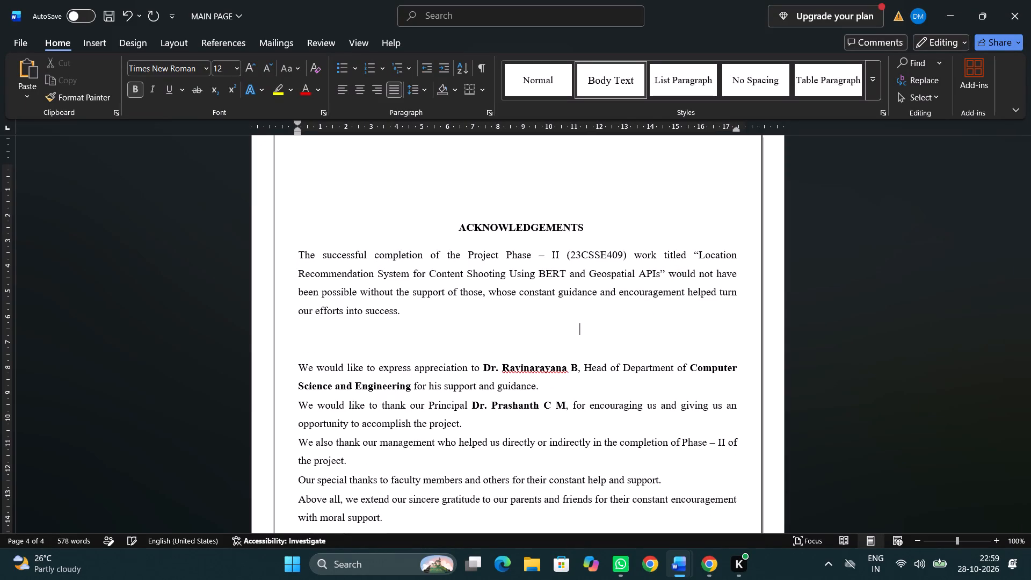
pyautogui.press('BackSpace')
pyautogui.press('BackSpace')
pyautogui.press('BackSpace')
pyautogui.press('BackSpace')
pyautogui.press('BackSpace')
pyautogui.press('BackSpace')
pyautogui.press('BackSpace')
pyautogui.press('BackSpace')
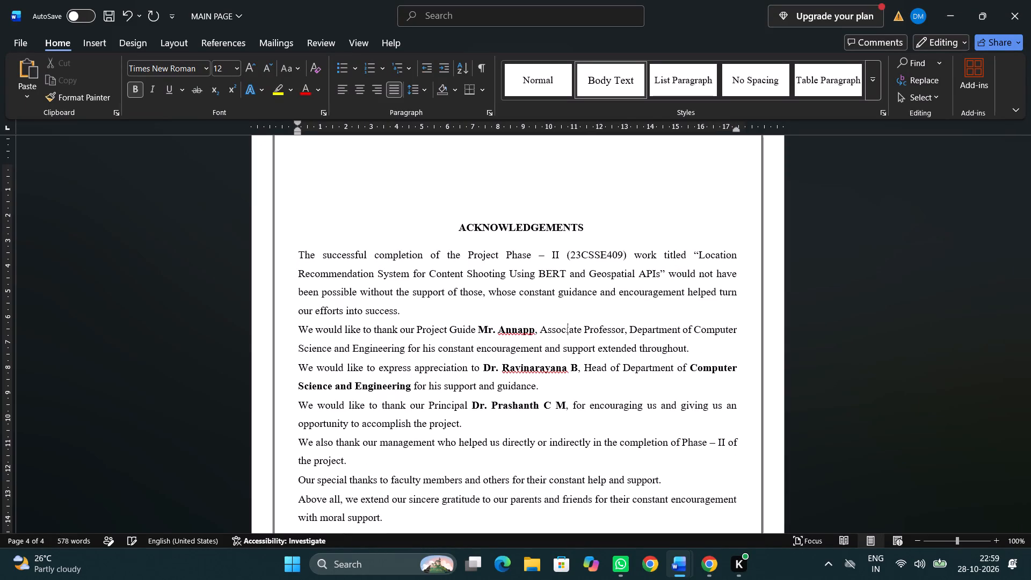
pyautogui.press('BackSpace')
pyautogui.press('BackSpace')
pyautogui.press('BackSpace')
pyautogui.press('BackSpace')
pyautogui.press('BackSpace')
pyautogui.press('BackSpace')
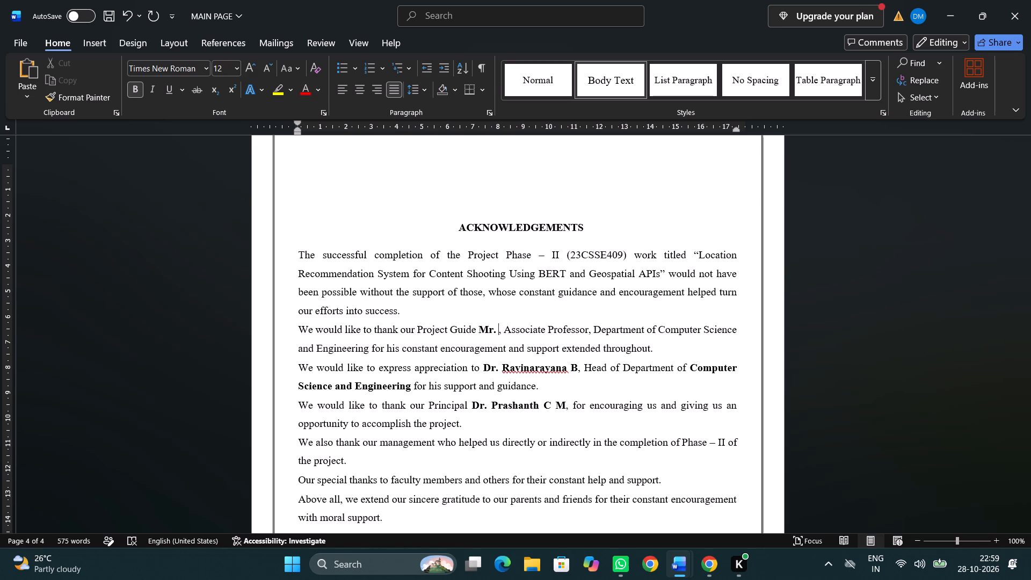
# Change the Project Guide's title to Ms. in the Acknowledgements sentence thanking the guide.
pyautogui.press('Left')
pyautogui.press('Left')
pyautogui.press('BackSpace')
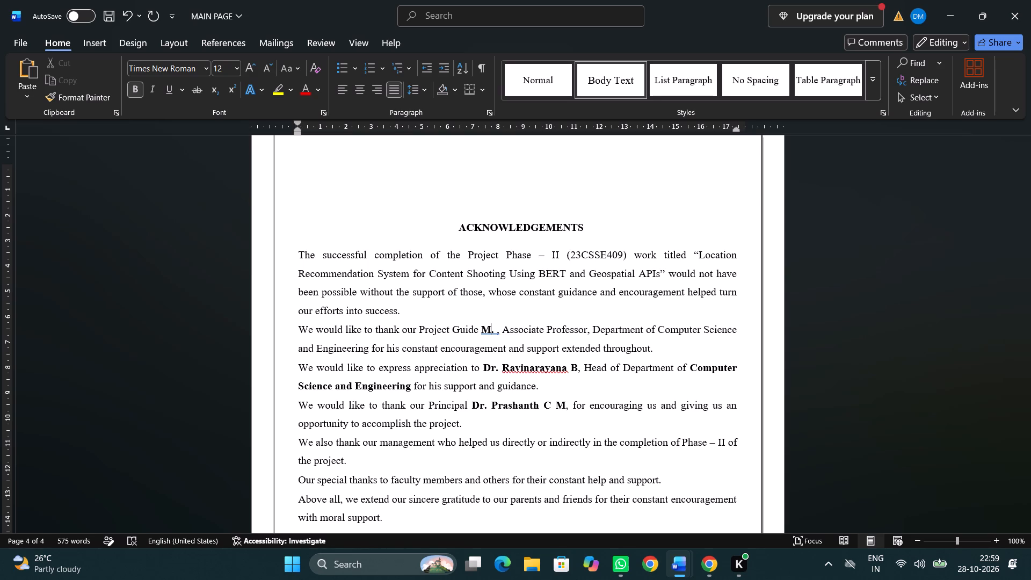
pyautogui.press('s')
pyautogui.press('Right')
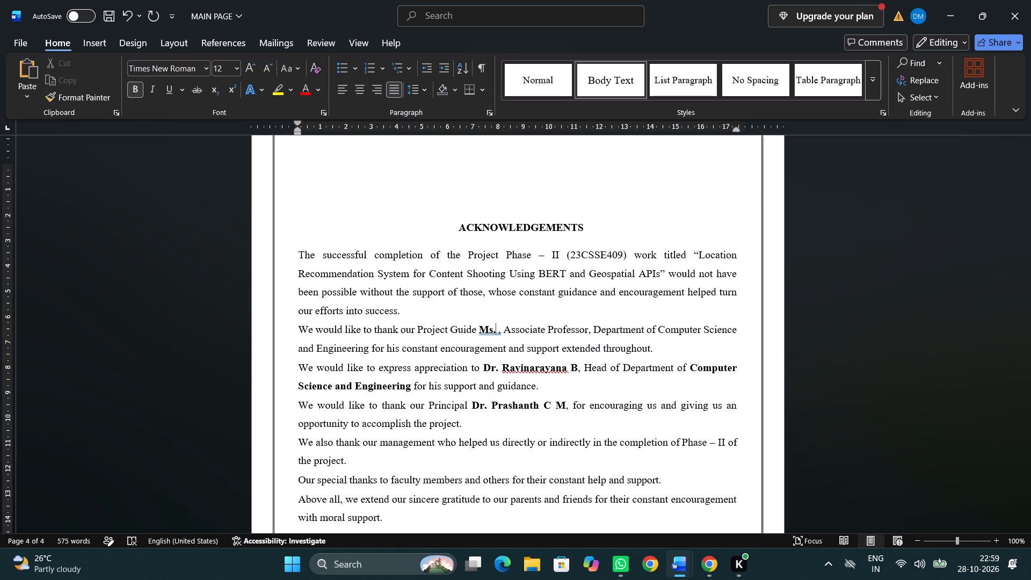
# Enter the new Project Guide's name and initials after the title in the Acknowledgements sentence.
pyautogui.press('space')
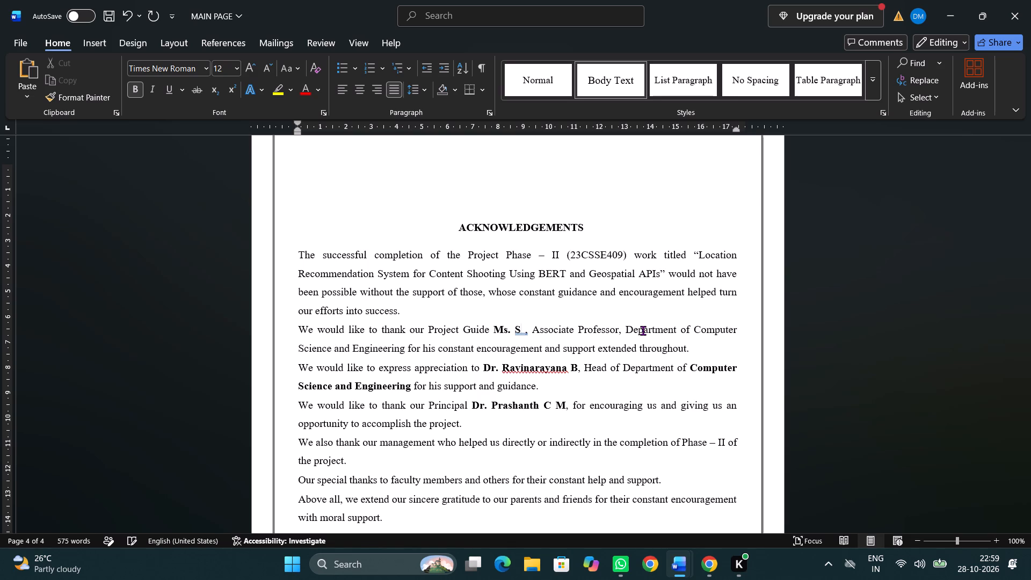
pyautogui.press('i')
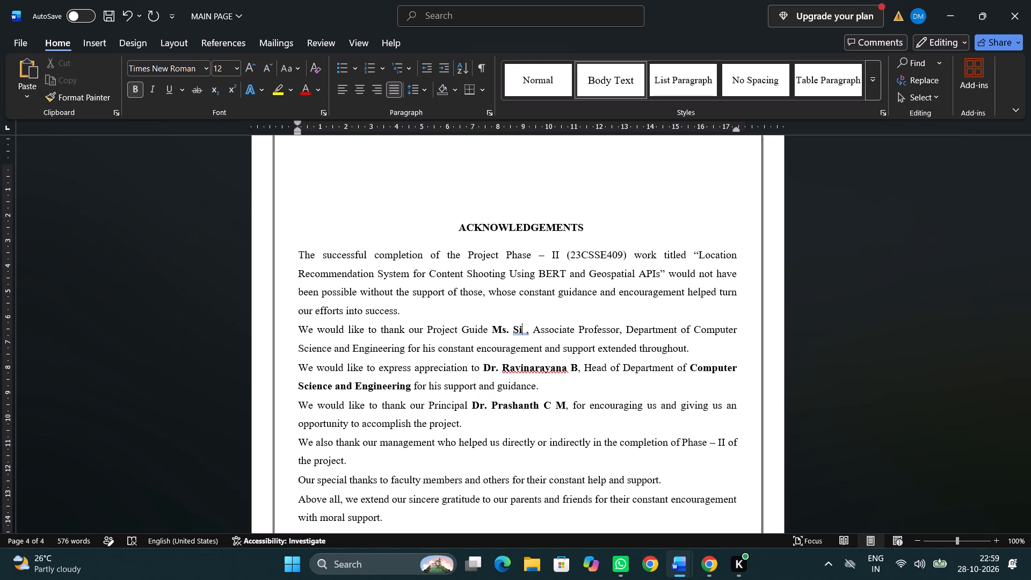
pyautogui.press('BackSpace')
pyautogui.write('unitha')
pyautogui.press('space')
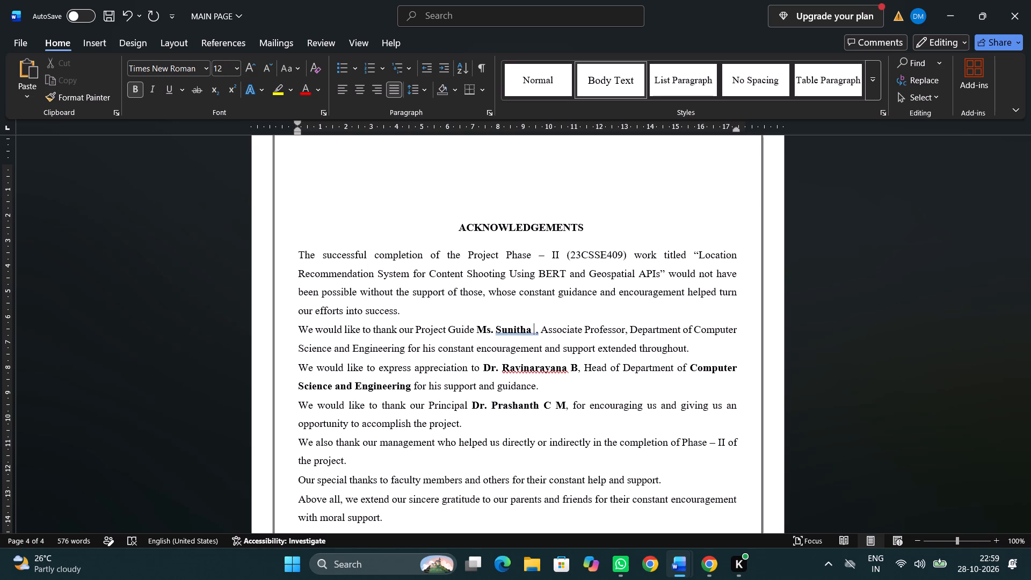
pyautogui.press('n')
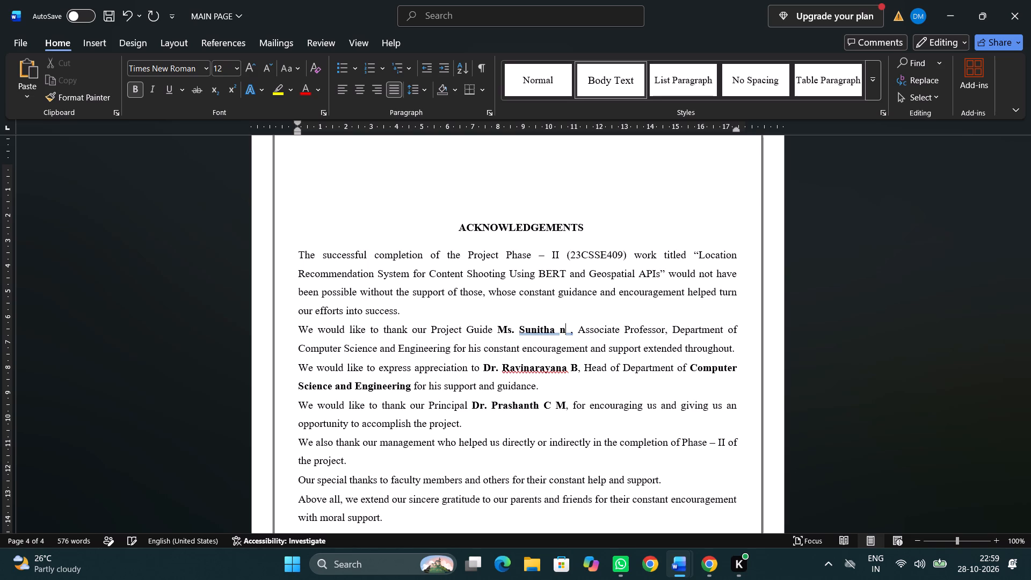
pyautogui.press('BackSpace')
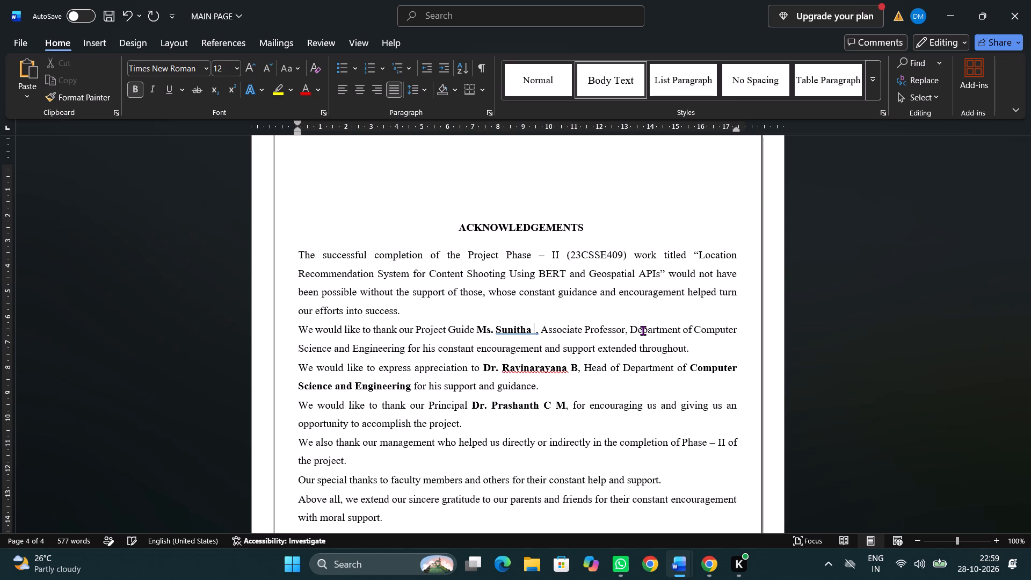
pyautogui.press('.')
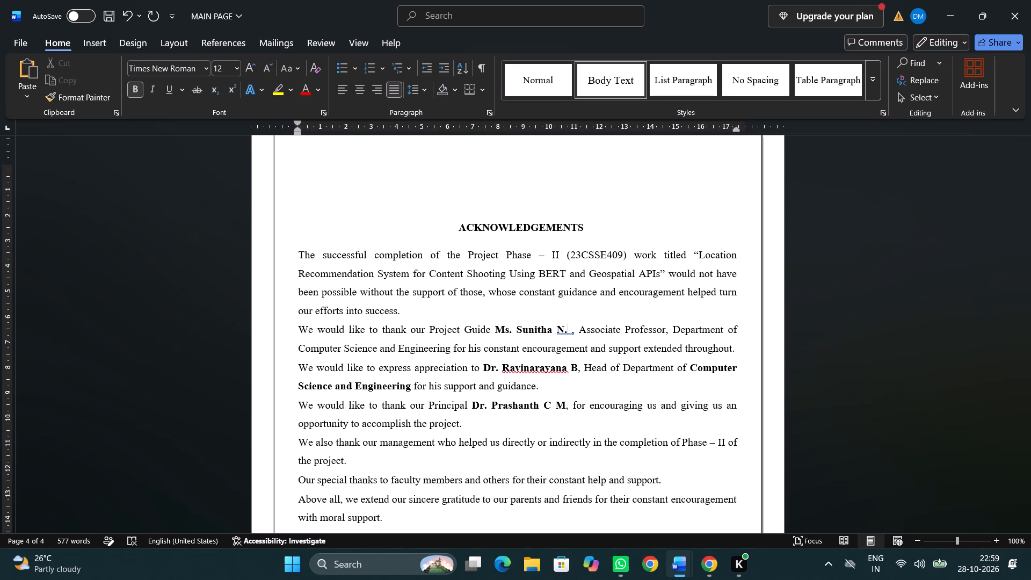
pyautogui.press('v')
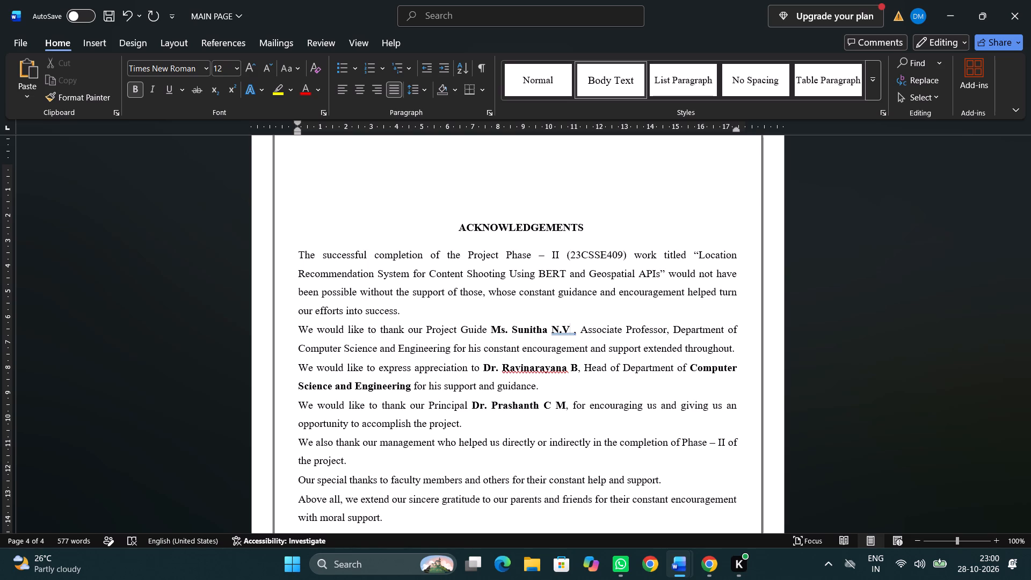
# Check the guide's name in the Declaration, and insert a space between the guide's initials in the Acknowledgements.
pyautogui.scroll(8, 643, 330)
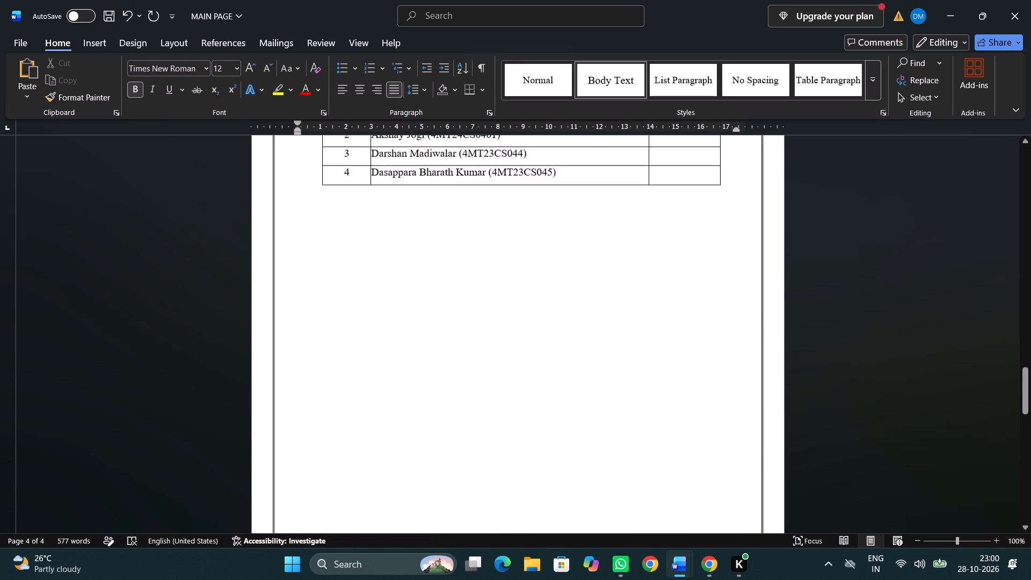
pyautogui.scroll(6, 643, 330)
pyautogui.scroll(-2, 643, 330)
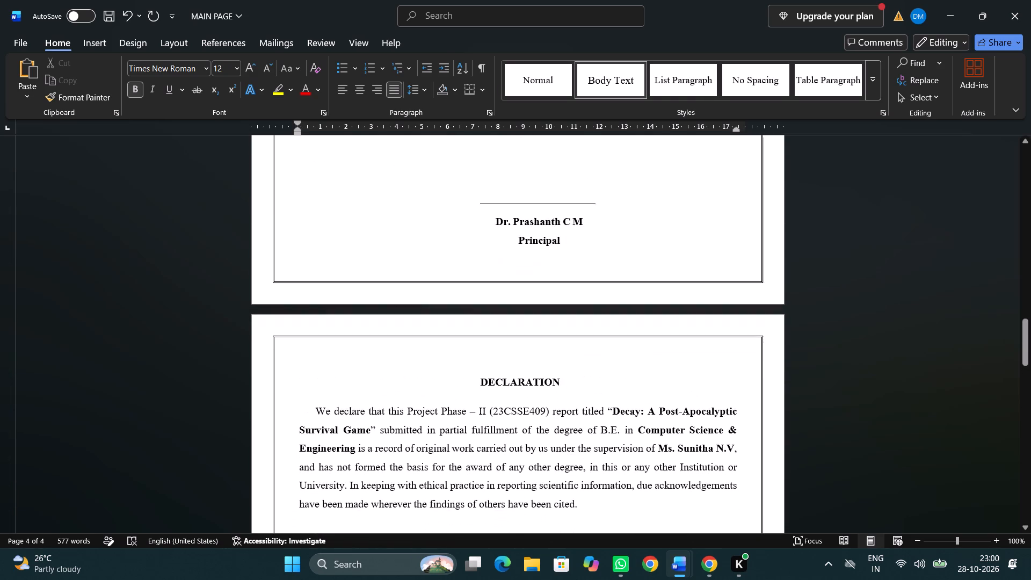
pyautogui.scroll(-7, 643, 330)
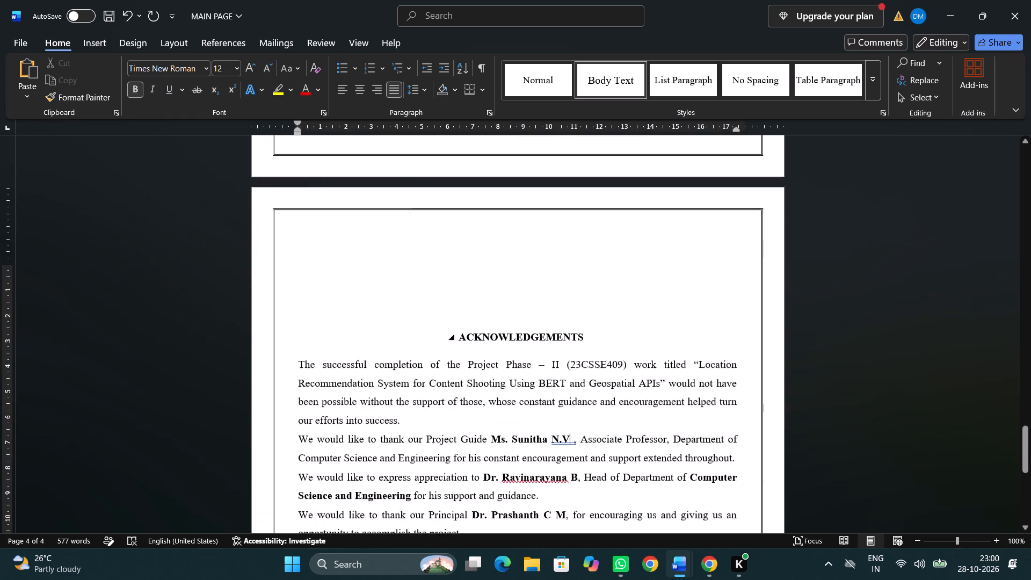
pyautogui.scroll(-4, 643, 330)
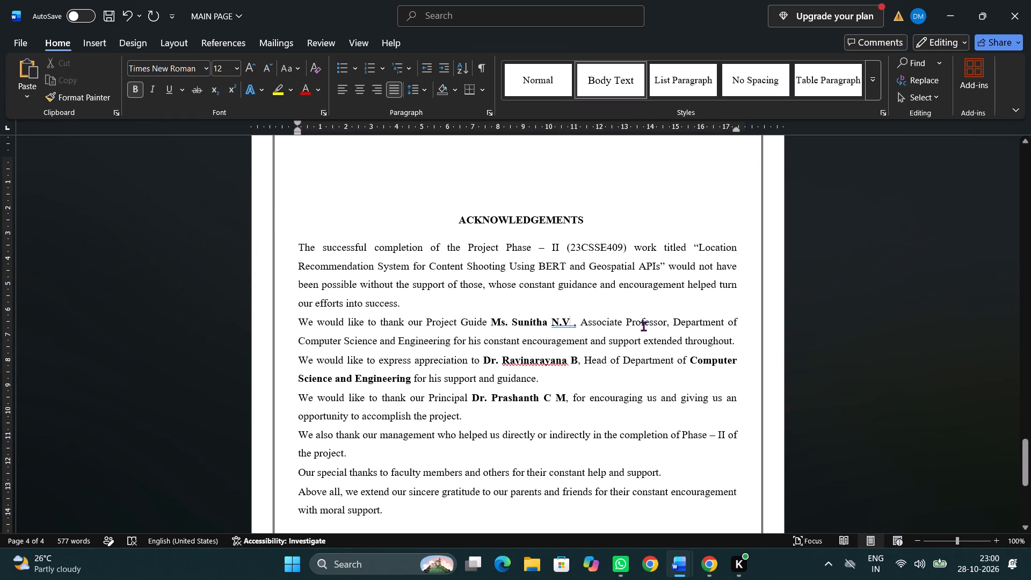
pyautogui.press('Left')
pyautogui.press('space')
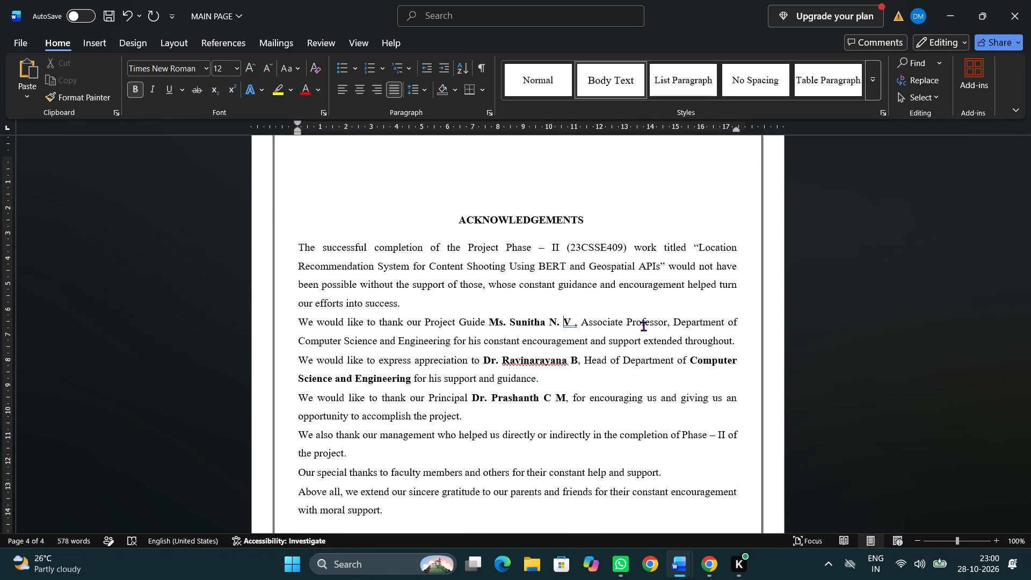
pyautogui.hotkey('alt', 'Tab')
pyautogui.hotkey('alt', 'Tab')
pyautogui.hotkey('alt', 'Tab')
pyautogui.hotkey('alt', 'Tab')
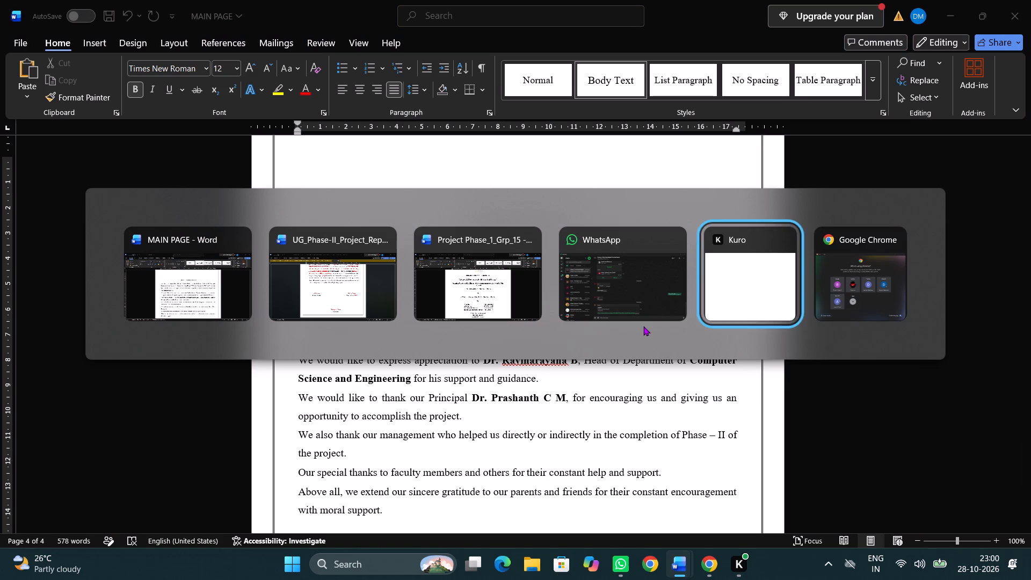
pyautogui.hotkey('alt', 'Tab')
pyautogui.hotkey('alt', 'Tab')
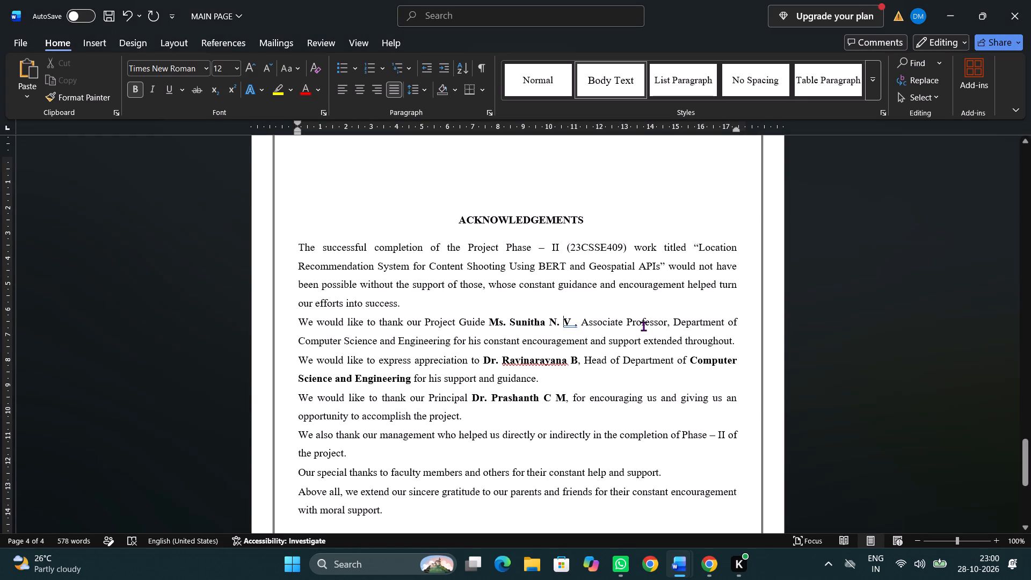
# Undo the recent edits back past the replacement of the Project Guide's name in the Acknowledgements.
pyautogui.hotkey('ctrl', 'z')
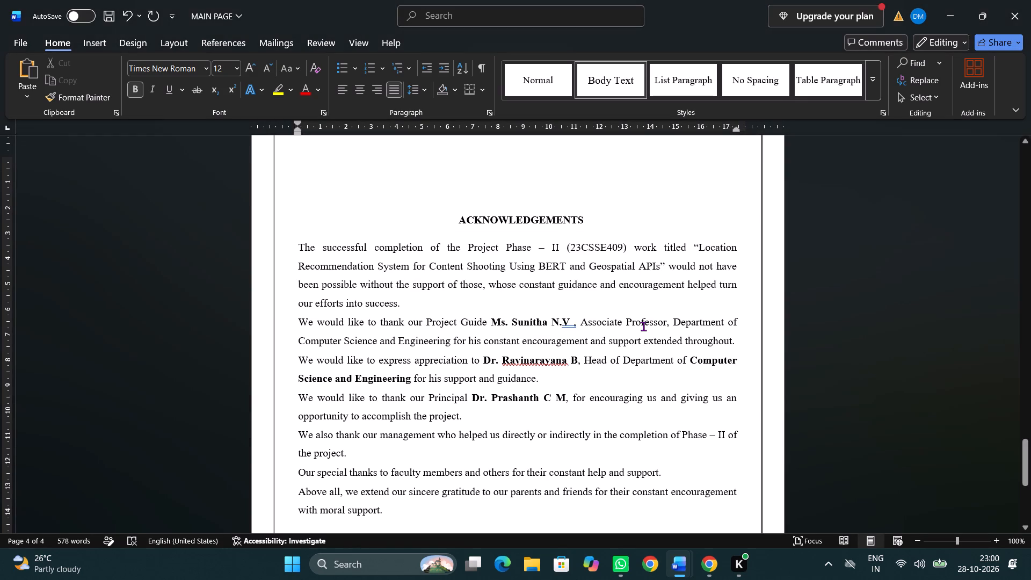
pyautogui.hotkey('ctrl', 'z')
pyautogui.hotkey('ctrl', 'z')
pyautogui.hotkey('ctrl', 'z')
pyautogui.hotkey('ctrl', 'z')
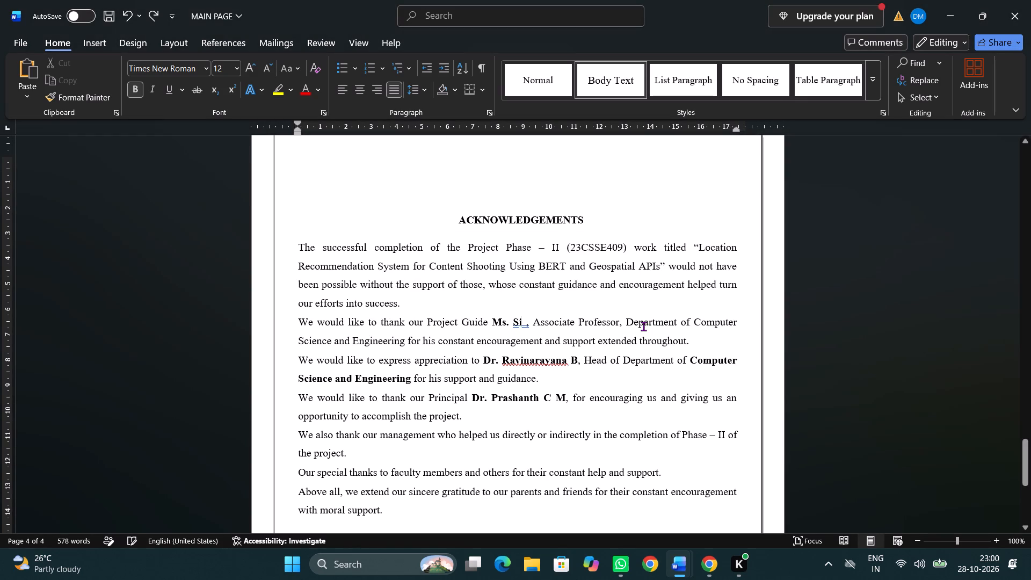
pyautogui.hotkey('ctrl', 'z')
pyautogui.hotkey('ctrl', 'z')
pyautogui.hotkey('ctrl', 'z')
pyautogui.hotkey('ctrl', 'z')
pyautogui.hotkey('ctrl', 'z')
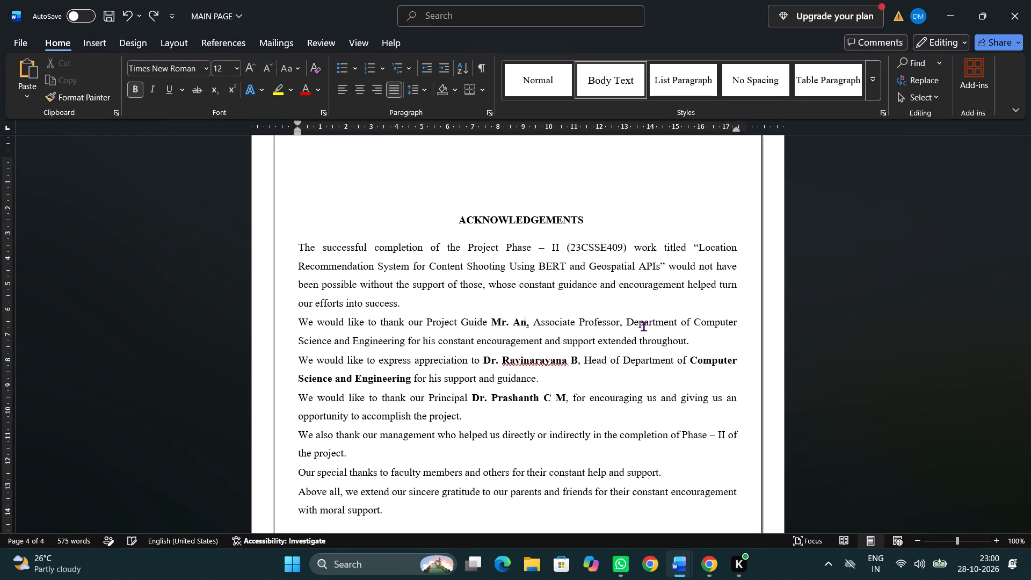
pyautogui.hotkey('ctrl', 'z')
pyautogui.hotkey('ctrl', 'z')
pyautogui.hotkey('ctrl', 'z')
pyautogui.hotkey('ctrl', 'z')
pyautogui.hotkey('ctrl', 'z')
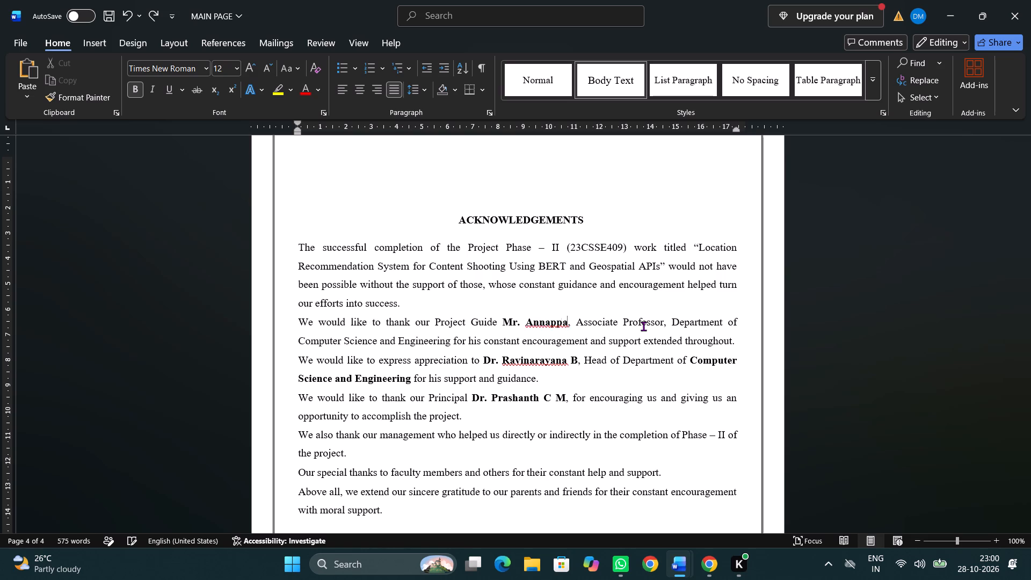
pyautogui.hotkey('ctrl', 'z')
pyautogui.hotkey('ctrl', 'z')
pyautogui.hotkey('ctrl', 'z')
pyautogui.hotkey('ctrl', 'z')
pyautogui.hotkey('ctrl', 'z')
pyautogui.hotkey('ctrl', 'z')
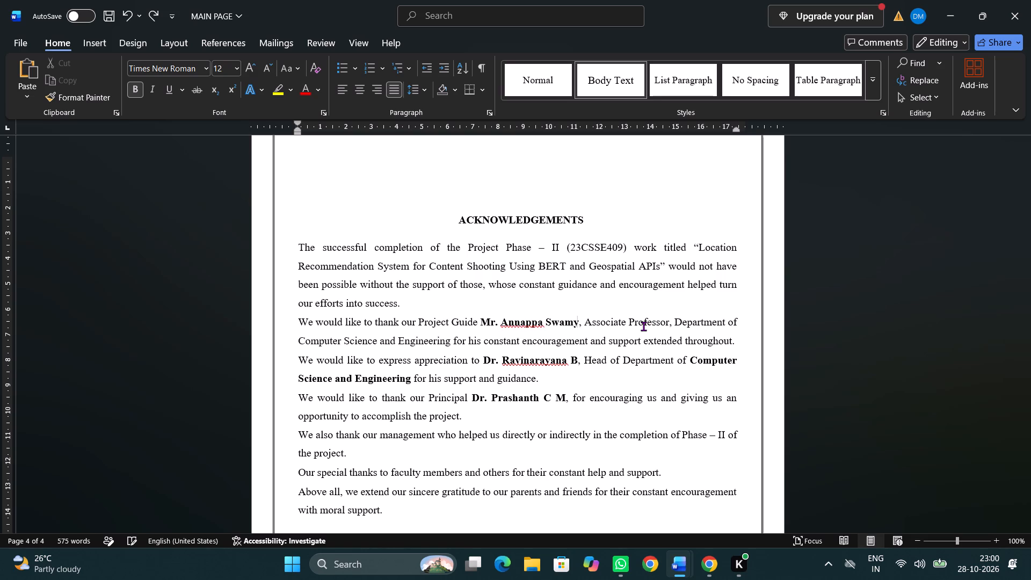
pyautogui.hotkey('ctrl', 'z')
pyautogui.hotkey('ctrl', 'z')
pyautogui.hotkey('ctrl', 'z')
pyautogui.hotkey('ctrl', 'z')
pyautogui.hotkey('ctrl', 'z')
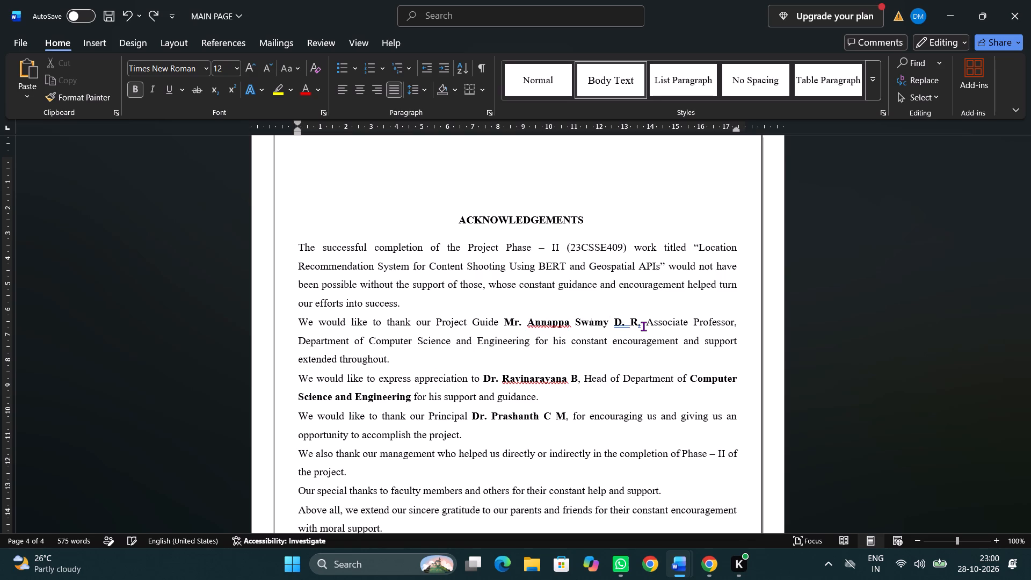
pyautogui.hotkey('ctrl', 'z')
# Add the missing final digit 5 to the fourth student's registration number on the cover page.
pyautogui.scroll(-1, 643, 326)
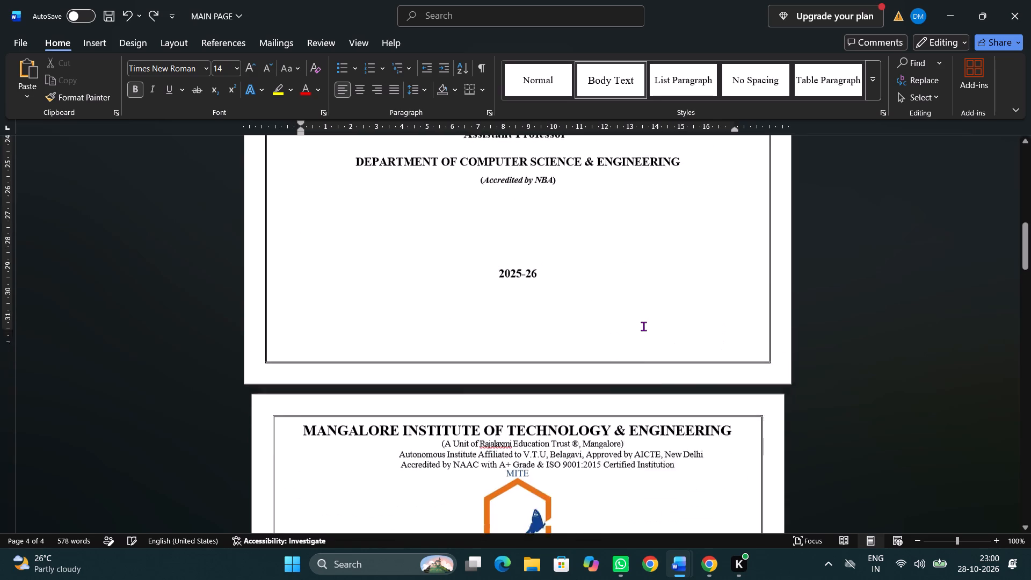
pyautogui.scroll(-5, 643, 326)
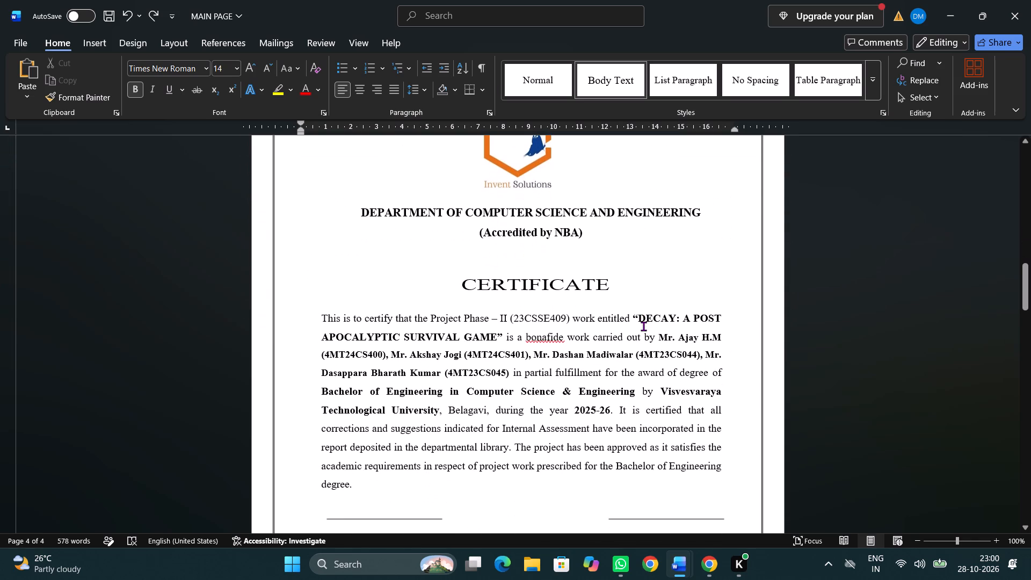
pyautogui.scroll(-3, 643, 326)
pyautogui.scroll(5, 643, 326)
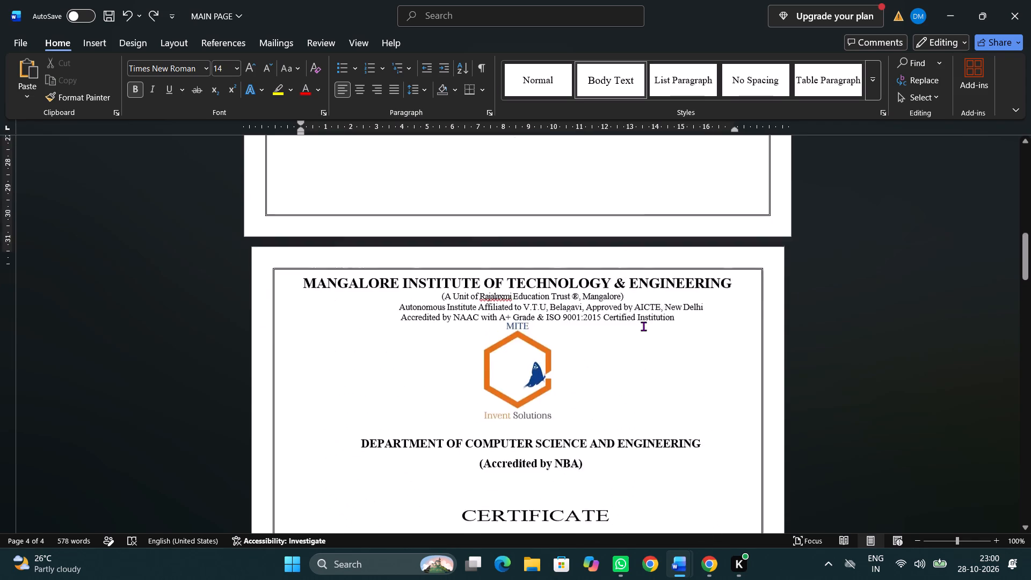
pyautogui.scroll(7, 643, 326)
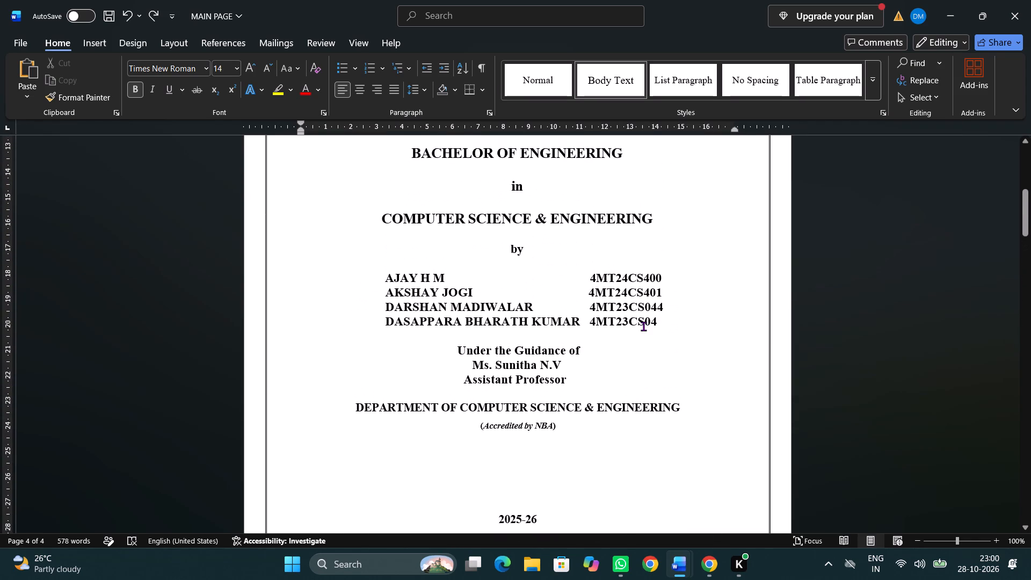
pyautogui.scroll(1, 643, 326)
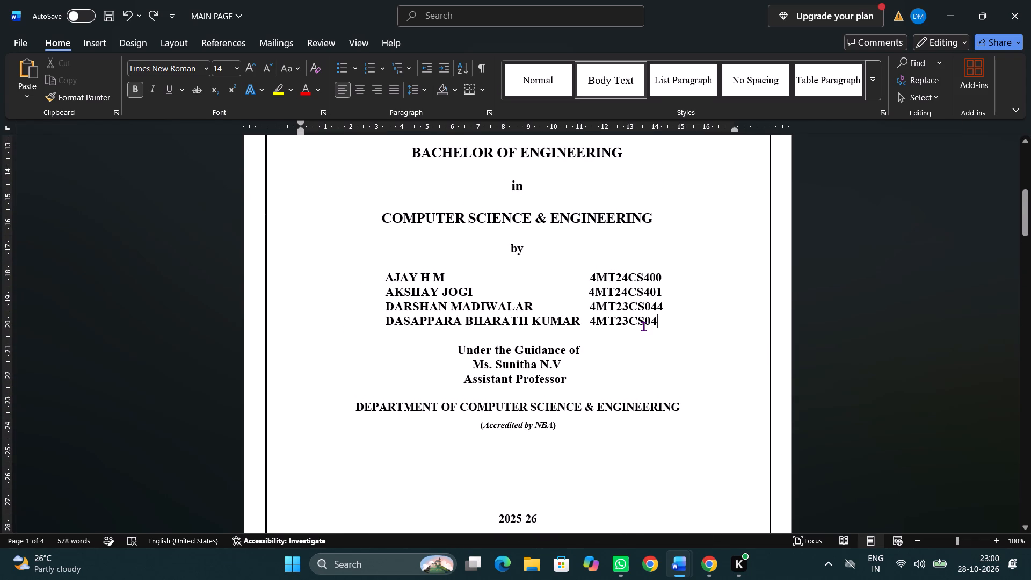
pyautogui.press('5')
# Delete the old Project Guide's name and initials after the title in the Acknowledgements.
pyautogui.scroll(-6, 643, 326)
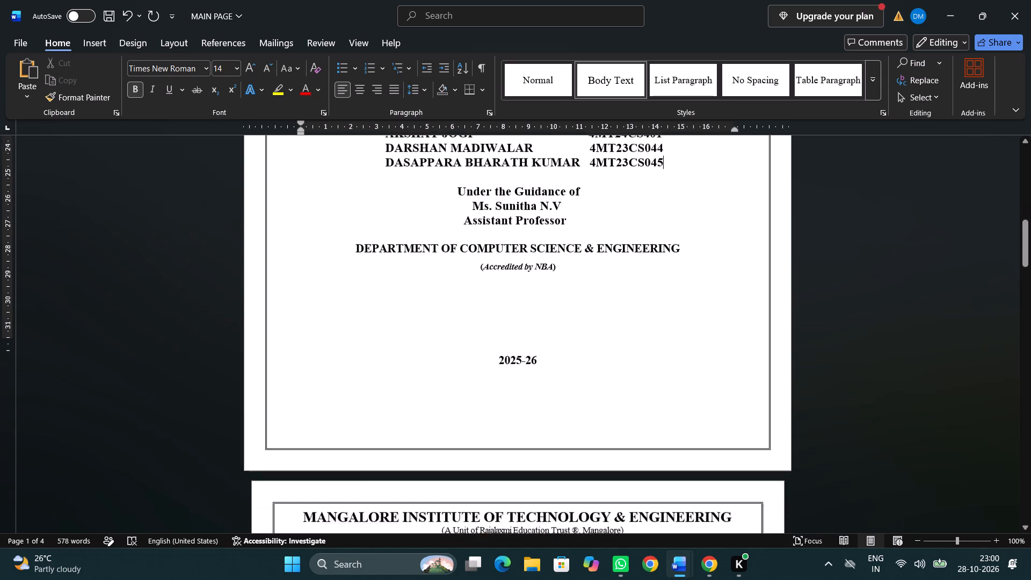
pyautogui.scroll(-11, 643, 326)
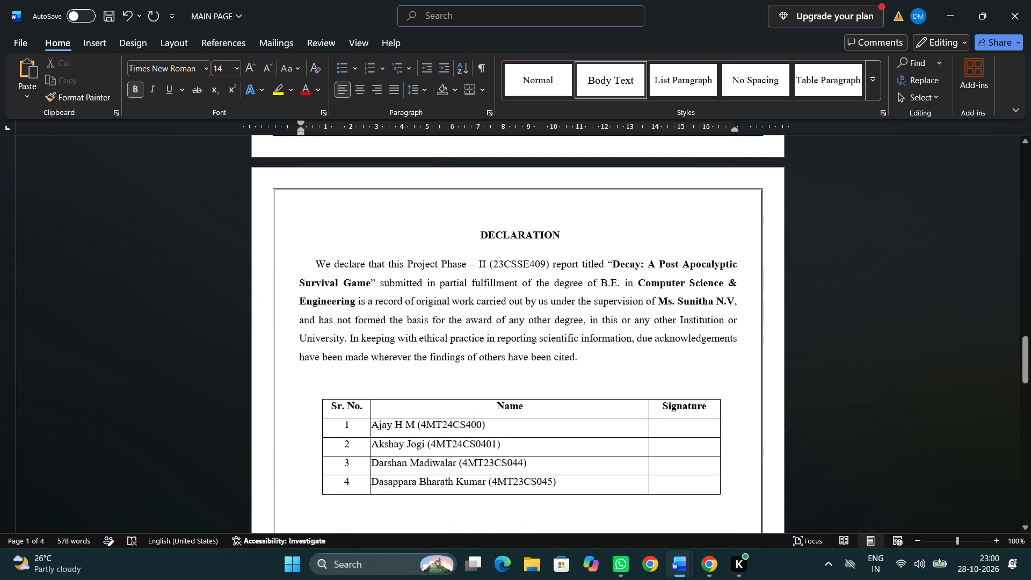
pyautogui.scroll(-8, 643, 326)
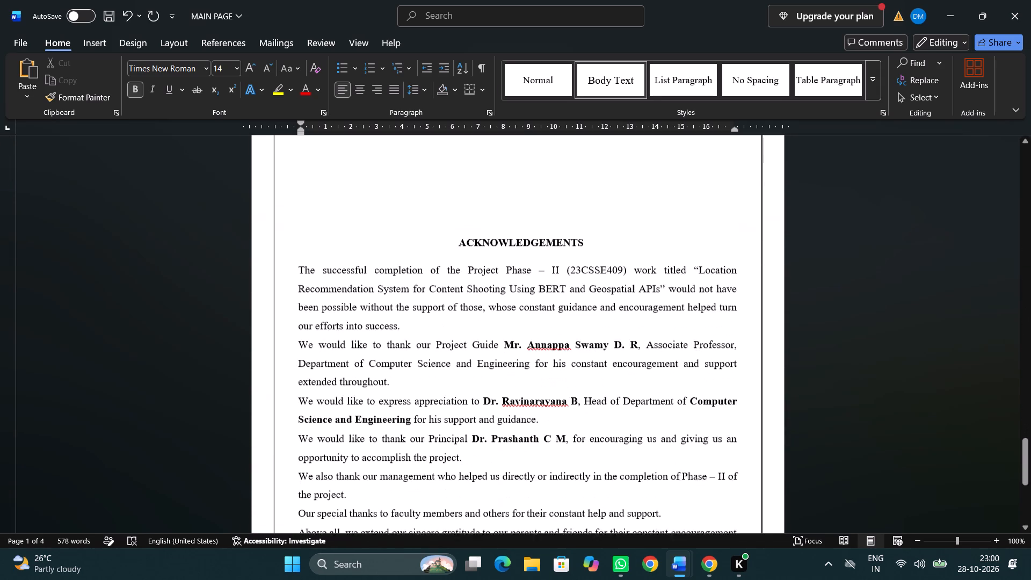
pyautogui.scroll(-1, 643, 326)
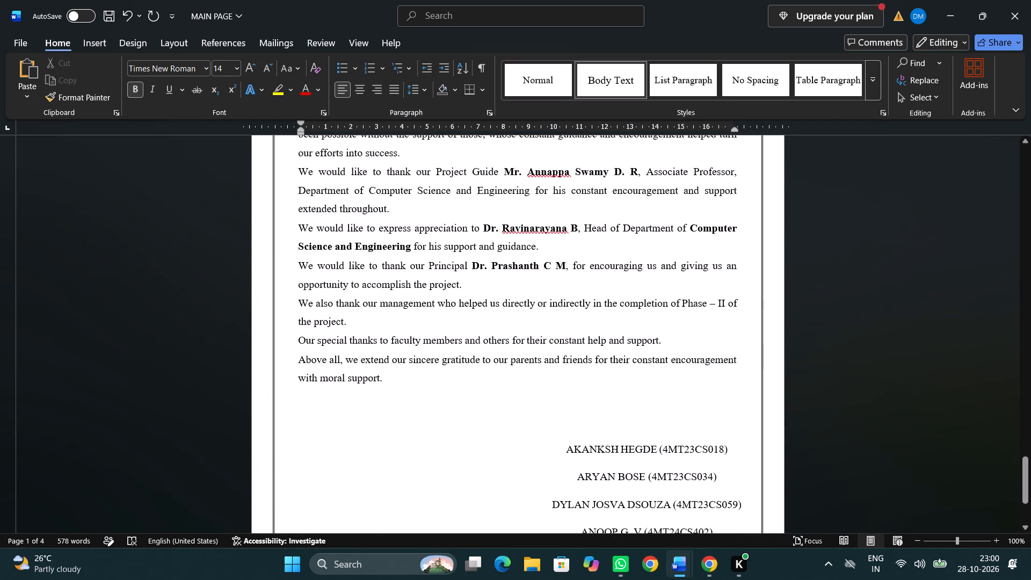
pyautogui.scroll(5, 664, 379)
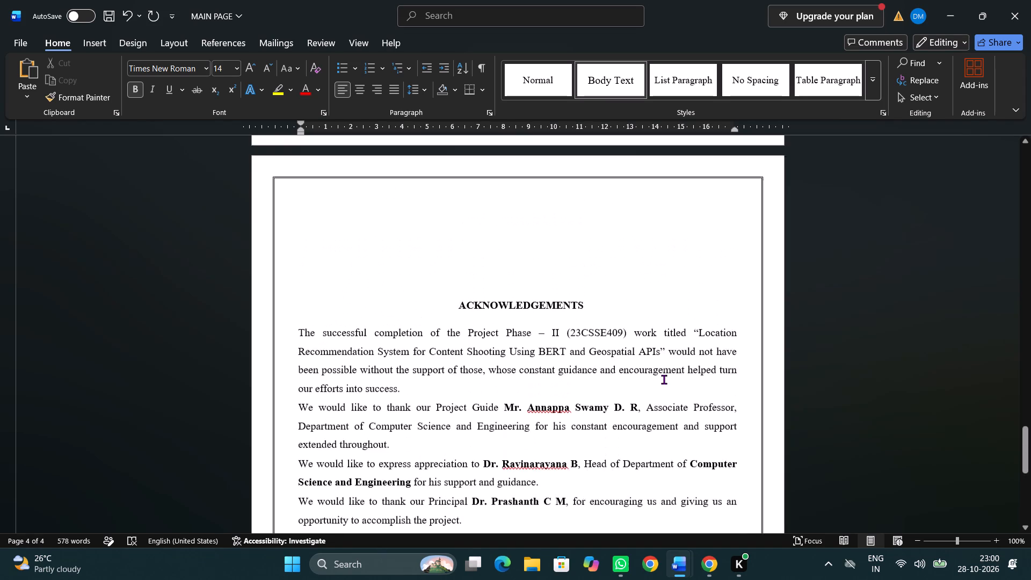
pyautogui.scroll(-1, 664, 379)
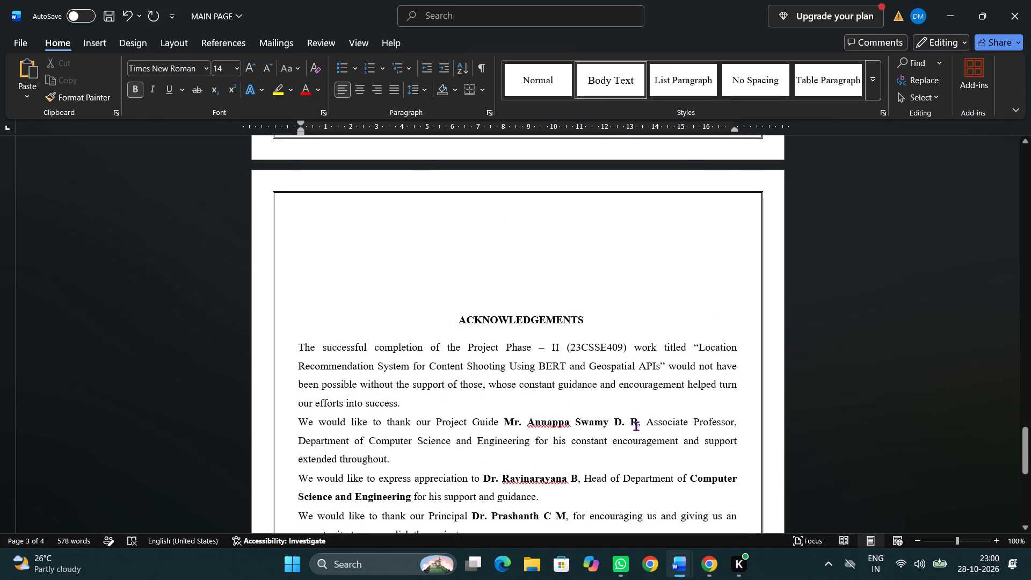
pyautogui.click(636, 426)
pyautogui.press('BackSpace')
pyautogui.press('BackSpace')
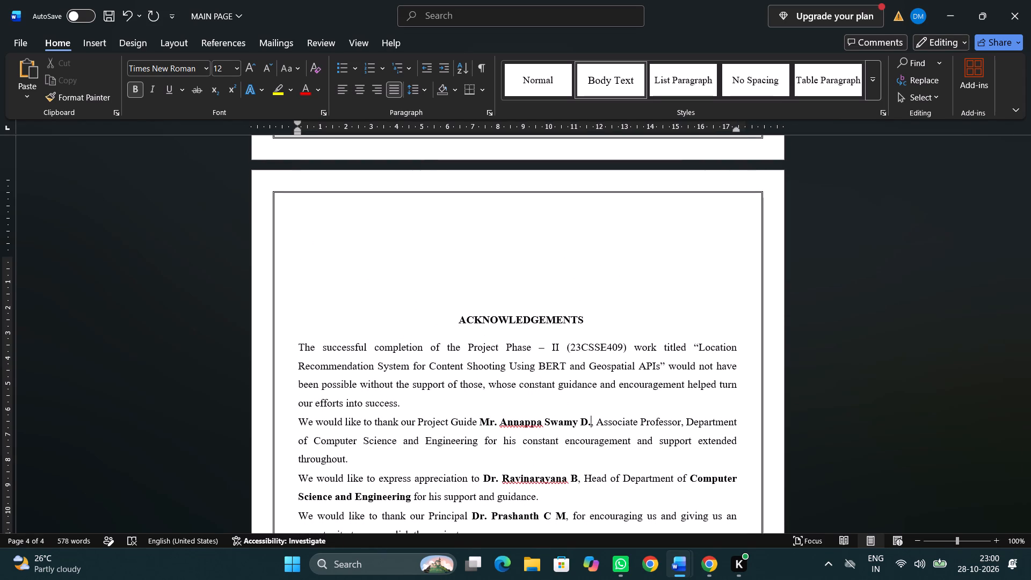
pyautogui.press('BackSpace')
pyautogui.press('BackSpace')
pyautogui.press('BackSpace')
pyautogui.press('BackSpace')
pyautogui.press('BackSpace')
pyautogui.press('BackSpace')
pyautogui.press('BackSpace')
pyautogui.press('BackSpace')
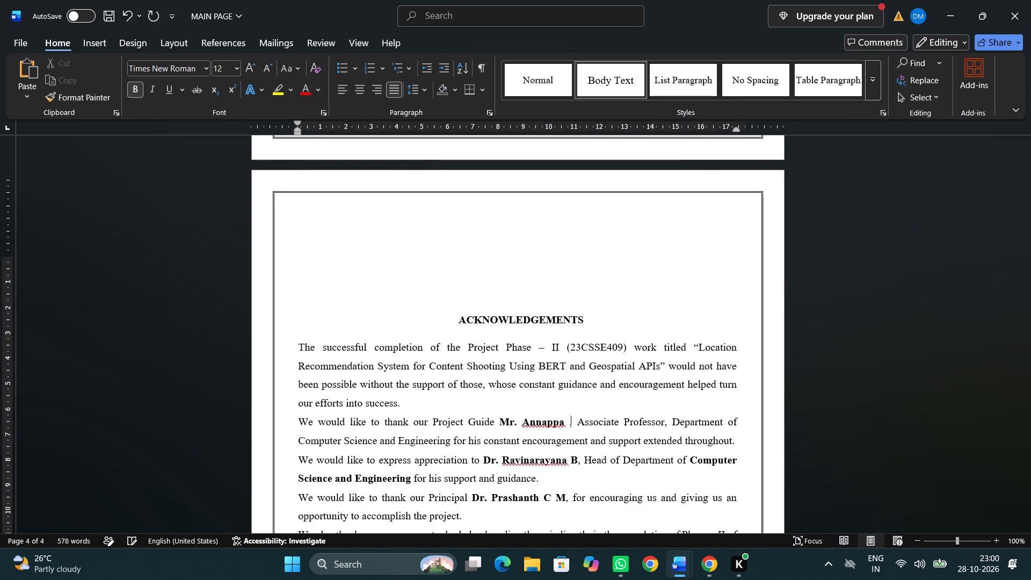
pyautogui.press('BackSpace')
pyautogui.press('BackSpace')
pyautogui.press('BackSpace')
pyautogui.press('BackSpace')
pyautogui.press('BackSpace')
pyautogui.press('BackSpace')
pyautogui.press('BackSpace')
pyautogui.press('BackSpace')
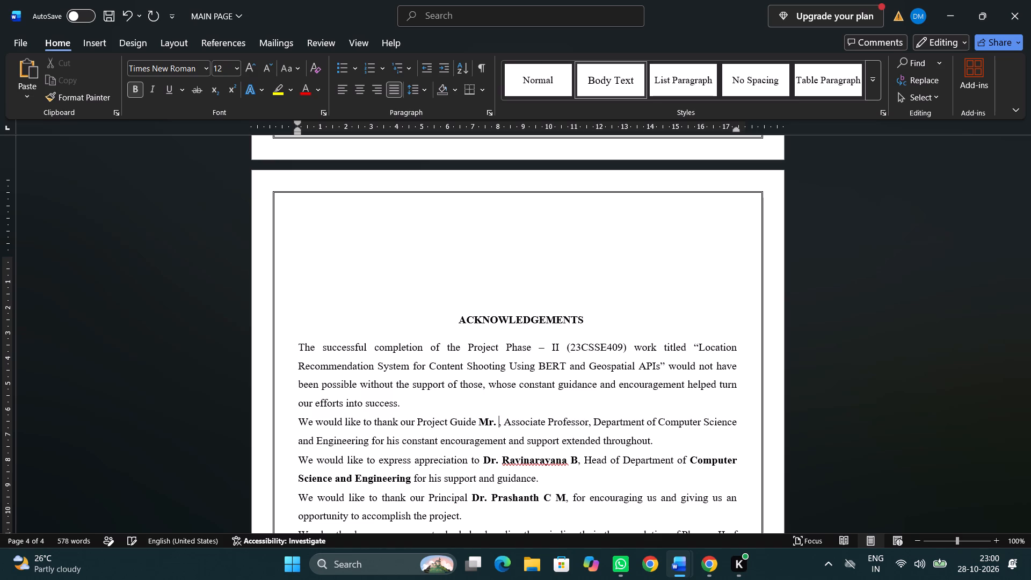
# Change the Project Guide's title in the Acknowledgements to "Ms." followed by a space.
pyautogui.press('BackSpace')
pyautogui.press('BackSpace')
pyautogui.press('BackSpace')
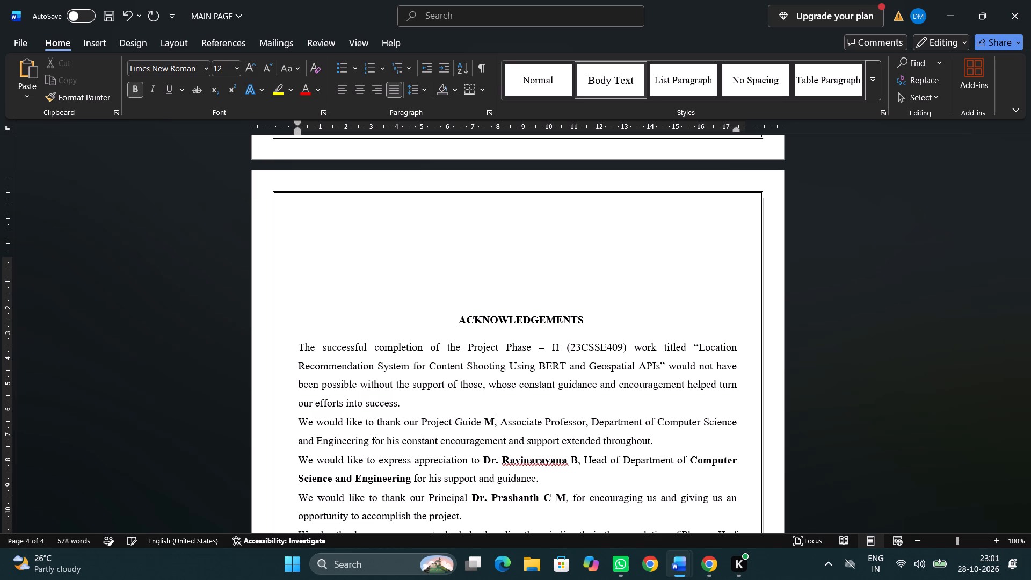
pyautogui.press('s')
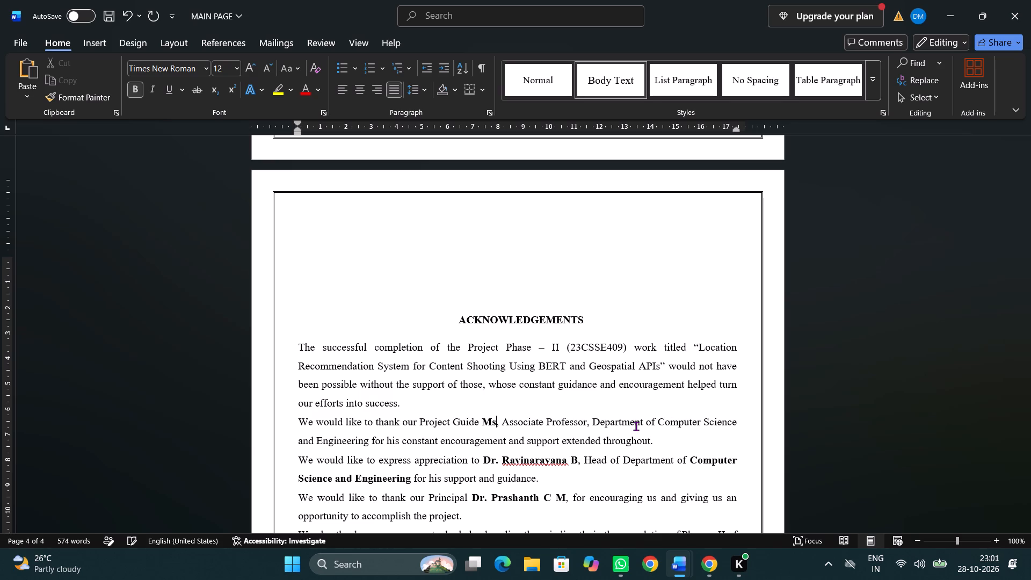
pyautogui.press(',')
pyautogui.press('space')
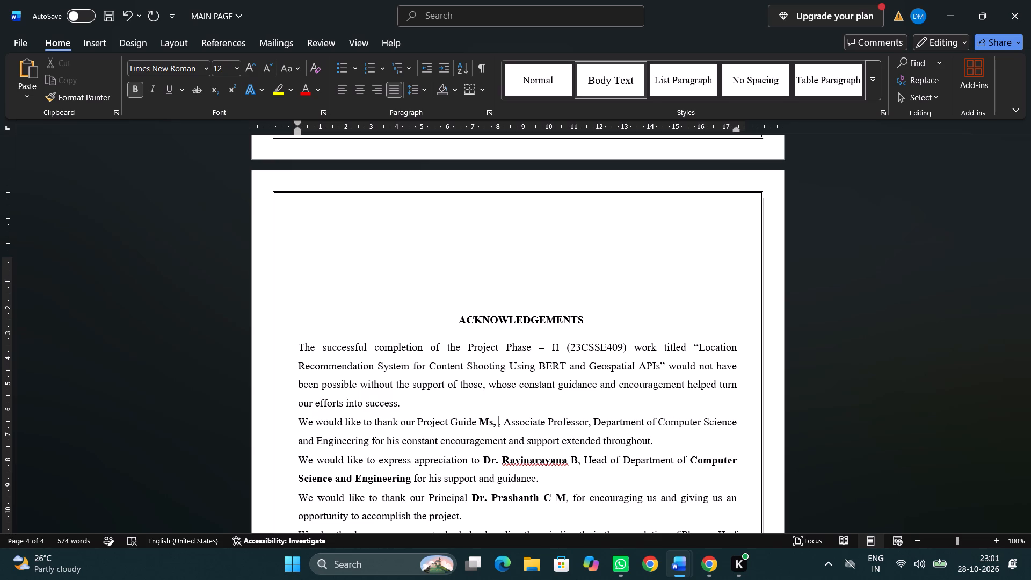
pyautogui.press('BackSpace')
pyautogui.press('BackSpace')
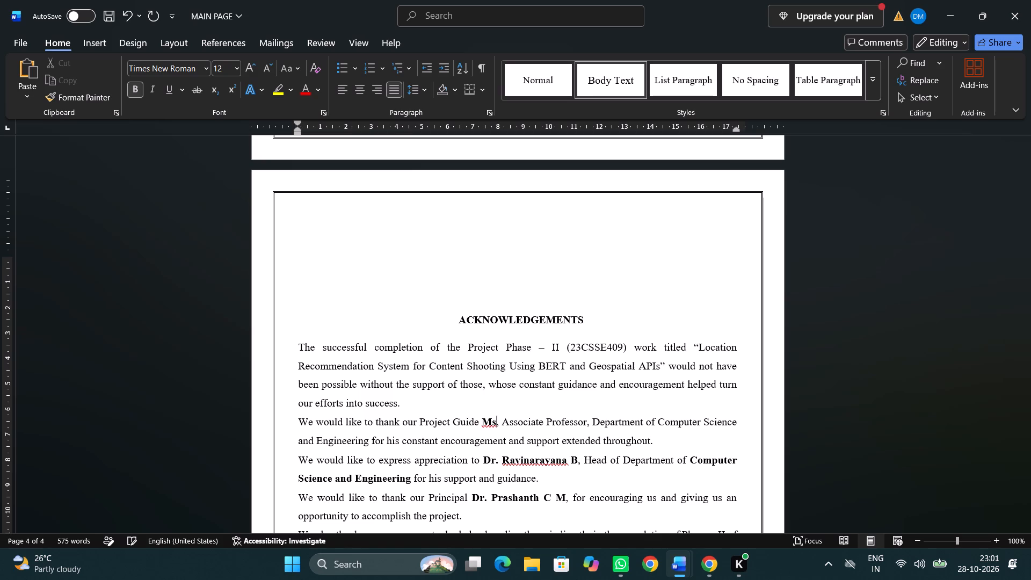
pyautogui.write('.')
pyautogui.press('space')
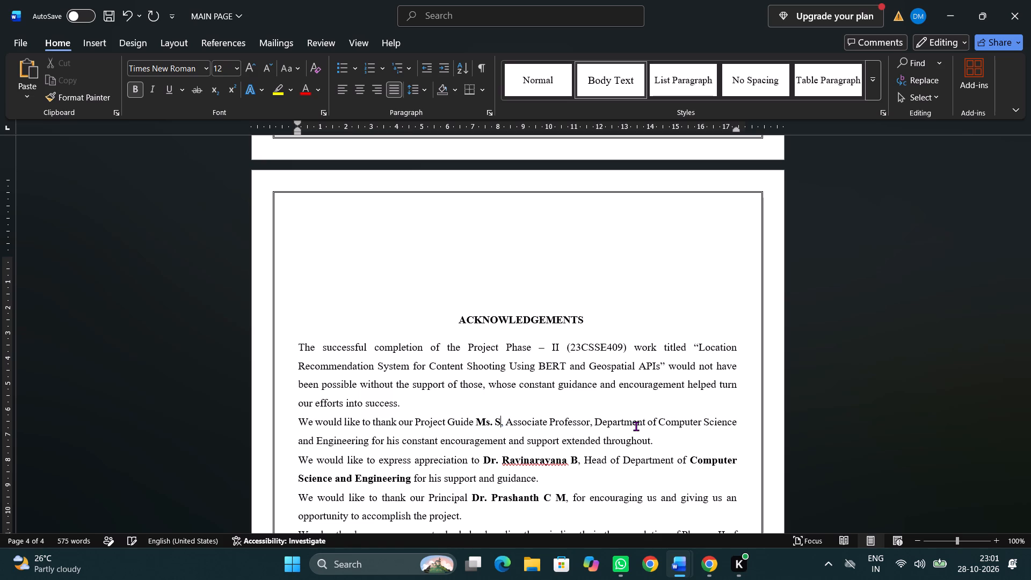
# Enter the new Project Guide's name after "Ms.", with the two initials separated by a period as on the cover page.
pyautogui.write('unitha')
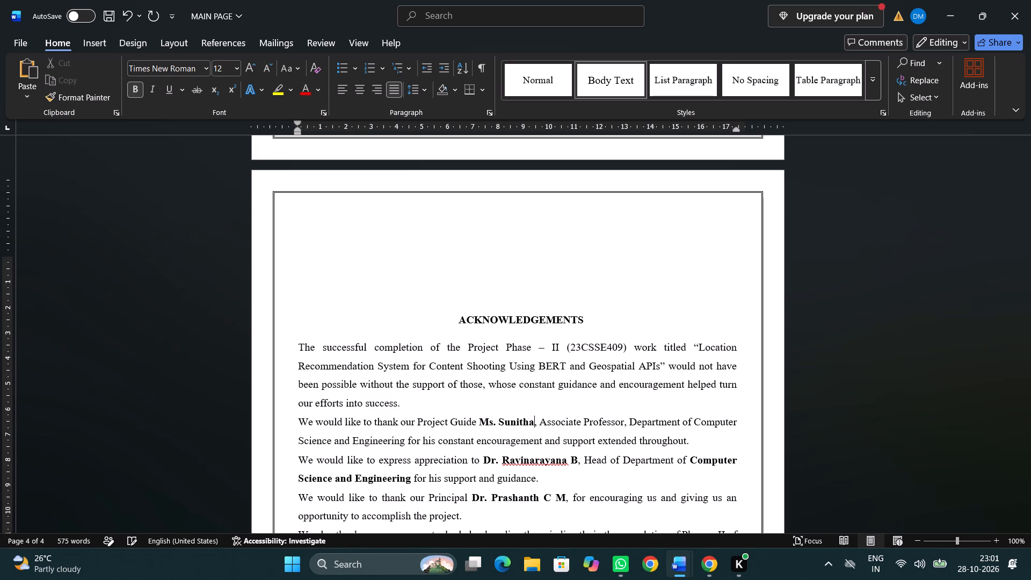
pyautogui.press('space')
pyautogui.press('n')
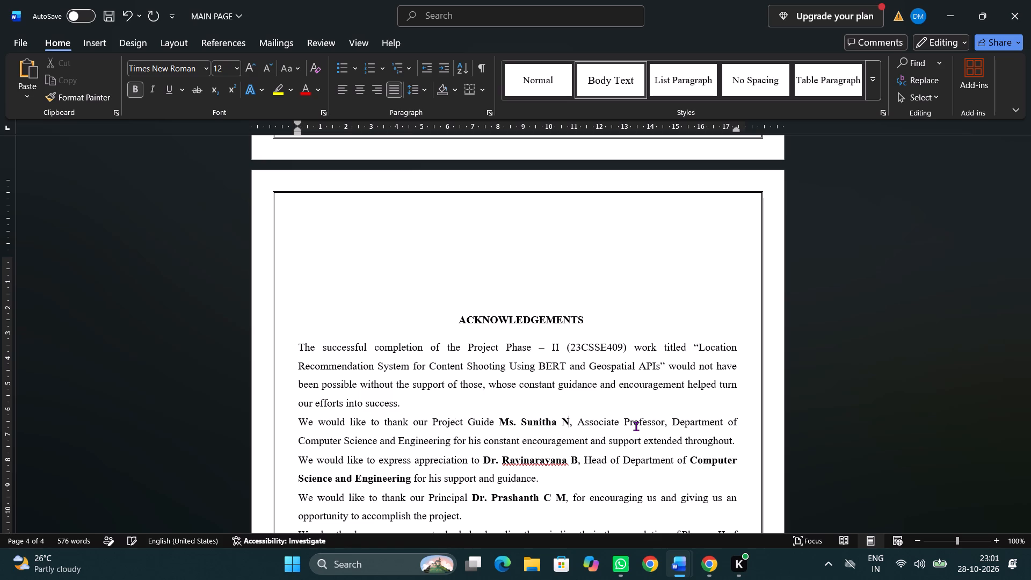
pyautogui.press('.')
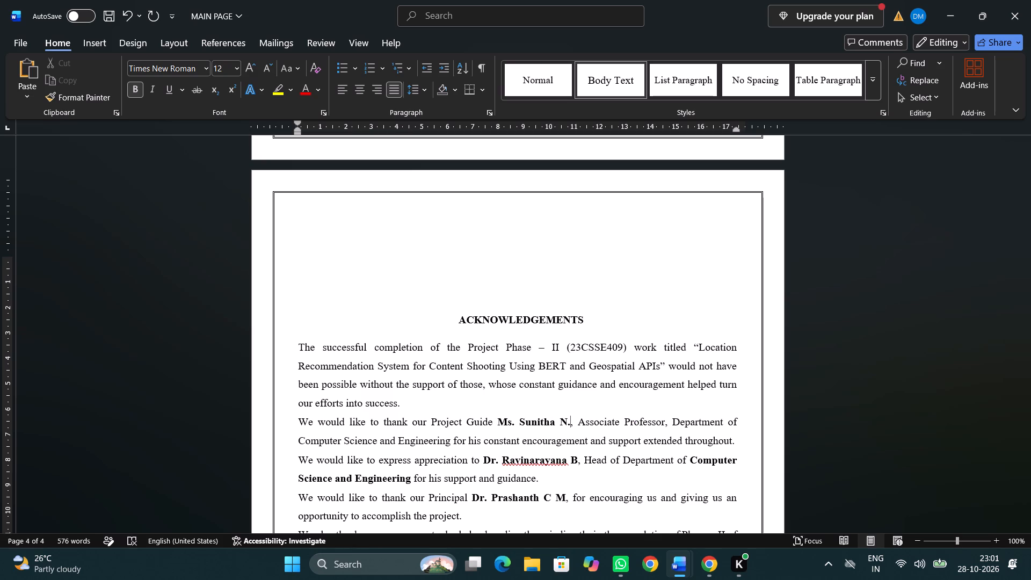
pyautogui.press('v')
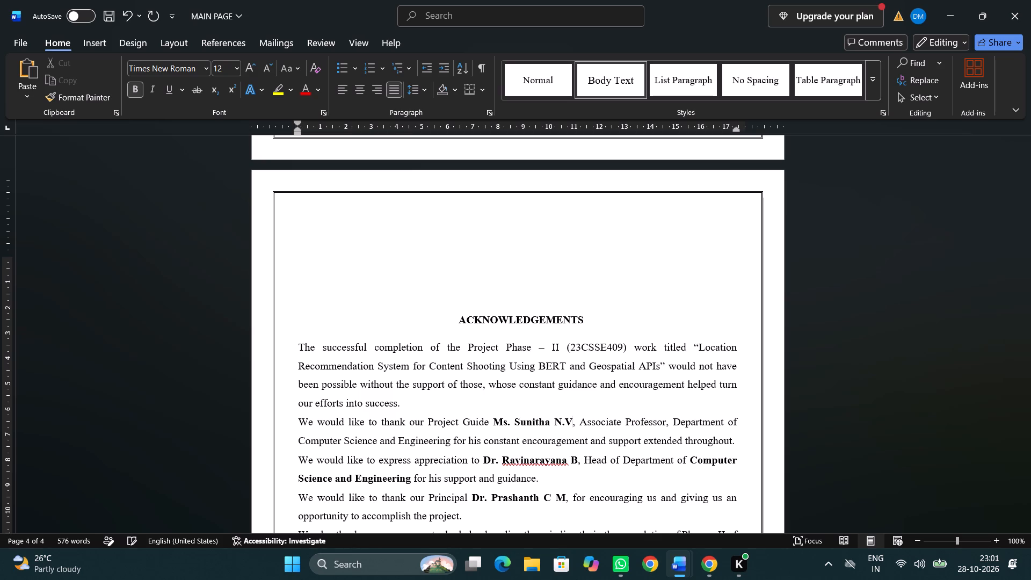
# Move the text cursor past the comma into the word "Associate" of the Project Guide's designation.
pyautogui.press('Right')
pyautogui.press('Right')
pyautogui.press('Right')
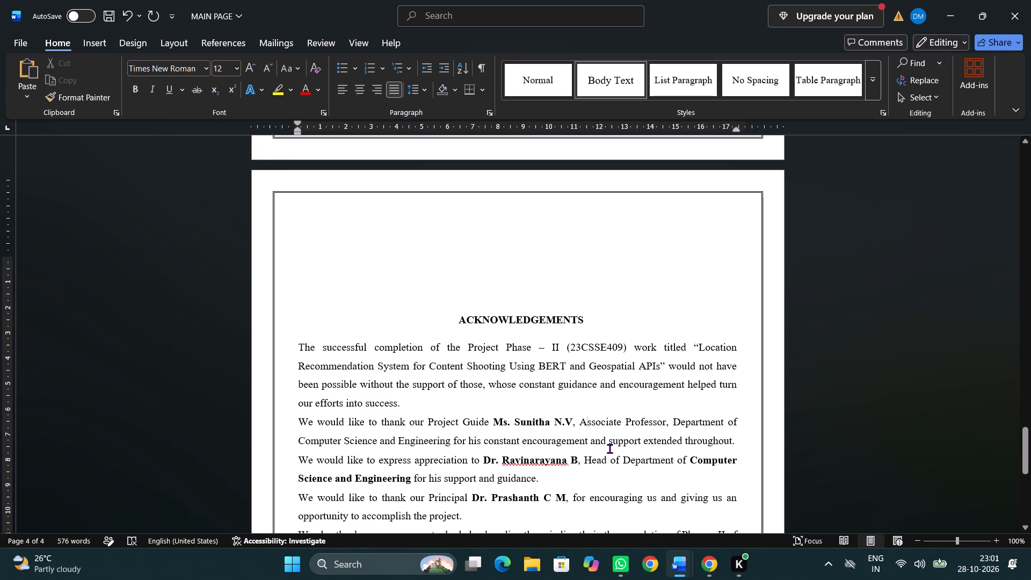
# Update the year and final three digits of the first student's registration number in the list below the acknowledgement text.
pyautogui.scroll(-1, 628, 452)
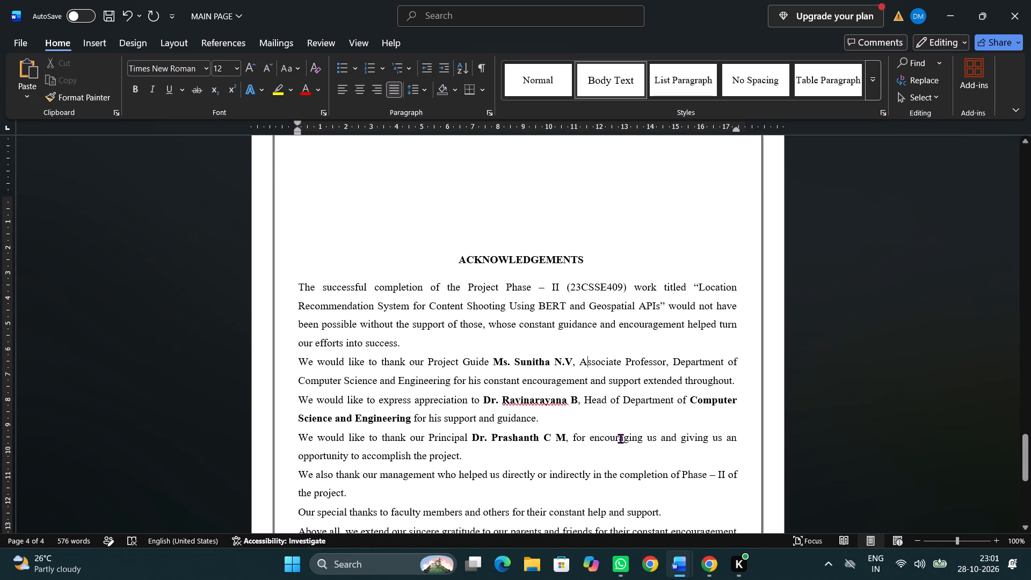
pyautogui.scroll(-1, 645, 437)
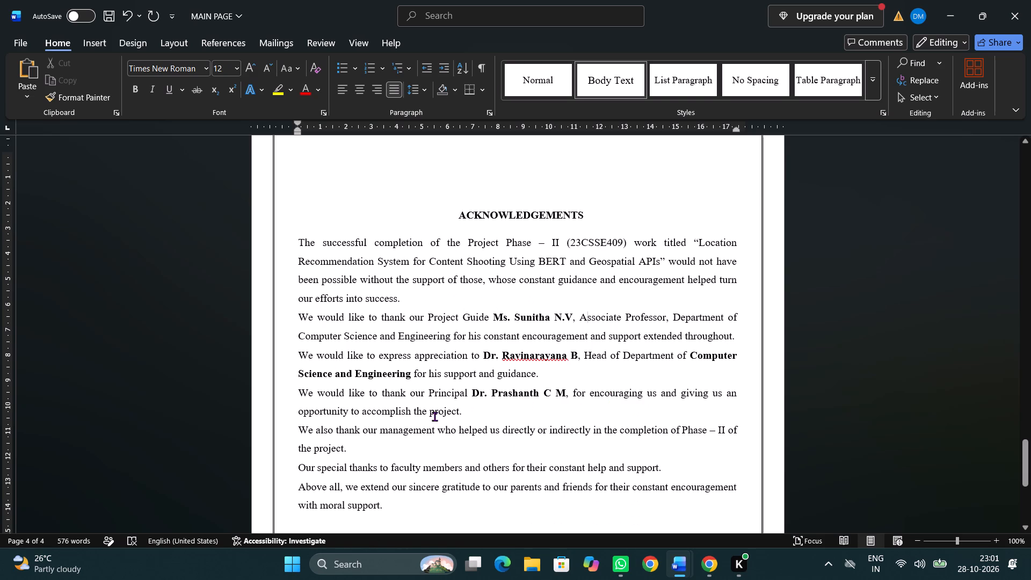
pyautogui.scroll(-1, 476, 417)
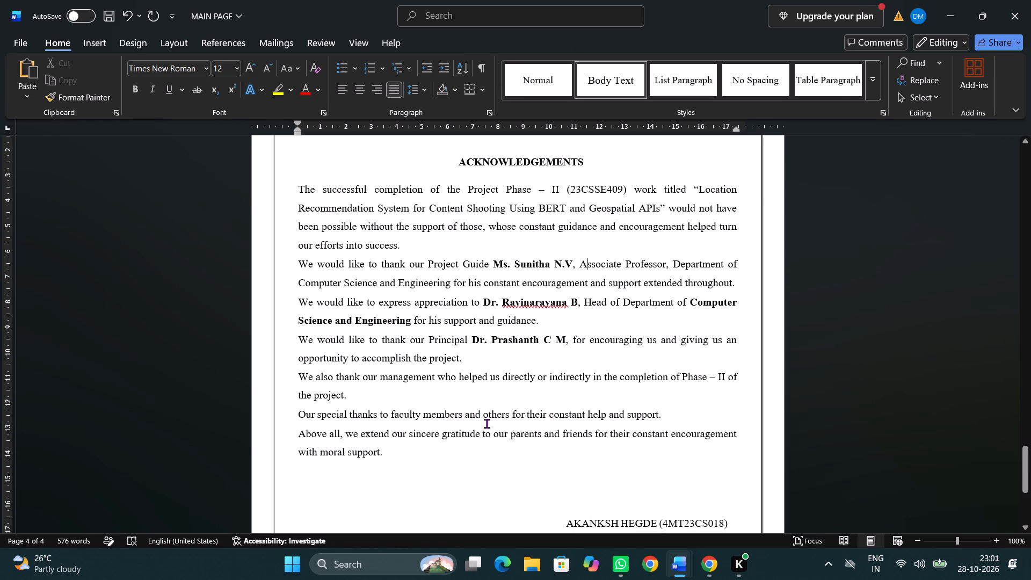
pyautogui.scroll(-1, 487, 423)
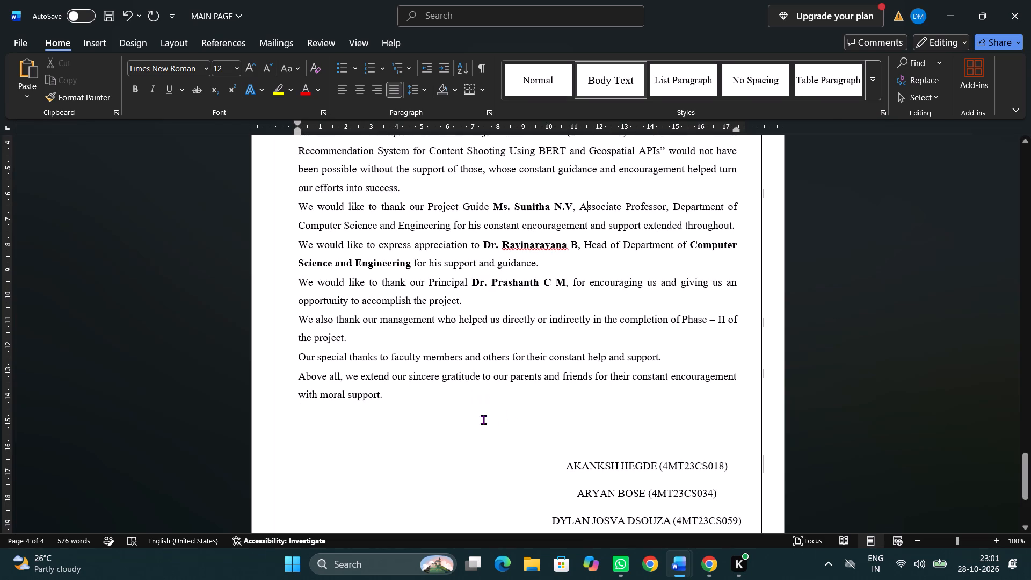
pyautogui.scroll(1, 451, 411)
pyautogui.scroll(-1, 451, 411)
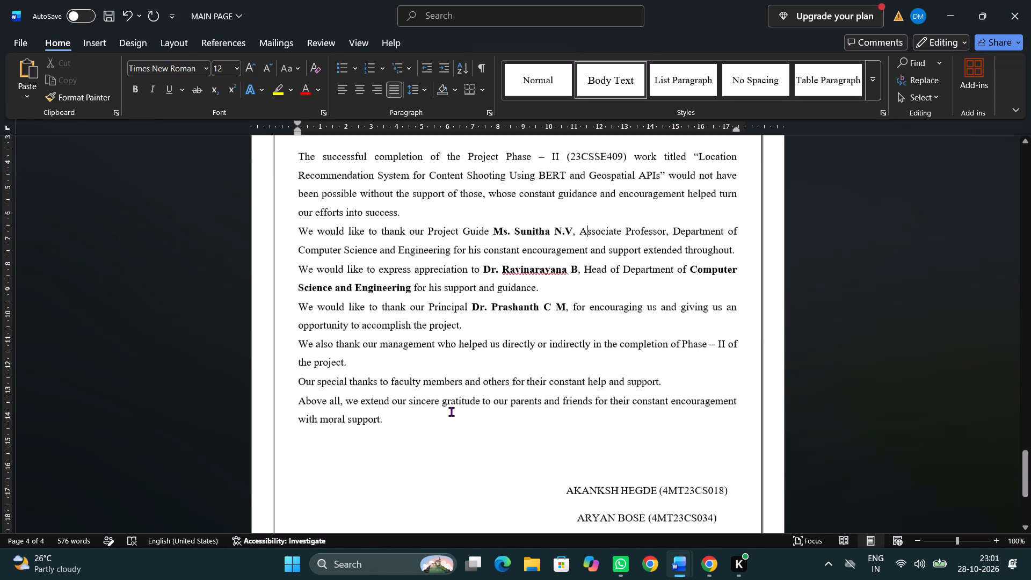
pyautogui.scroll(-1, 451, 411)
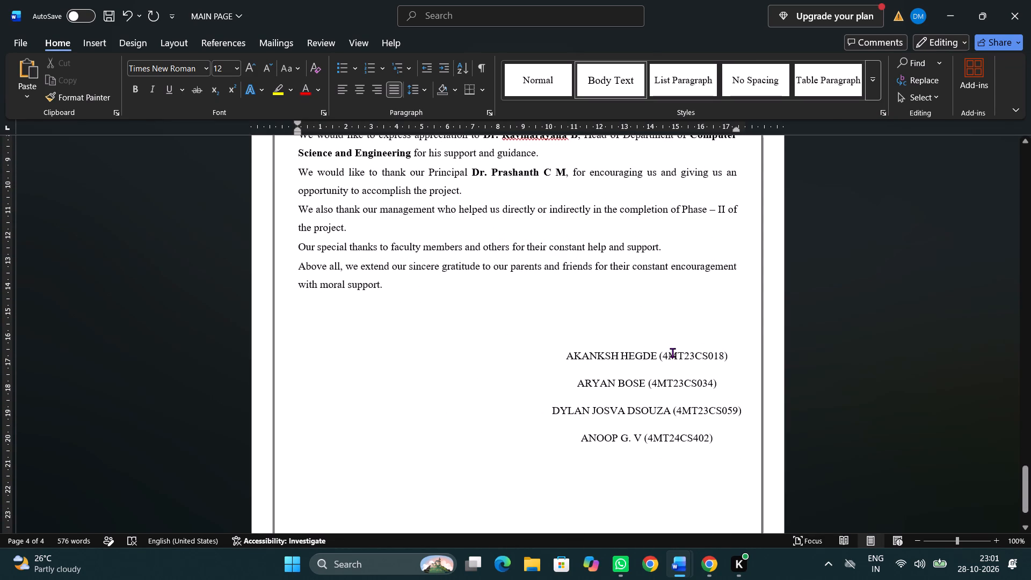
pyautogui.click(721, 359)
pyautogui.press('Right')
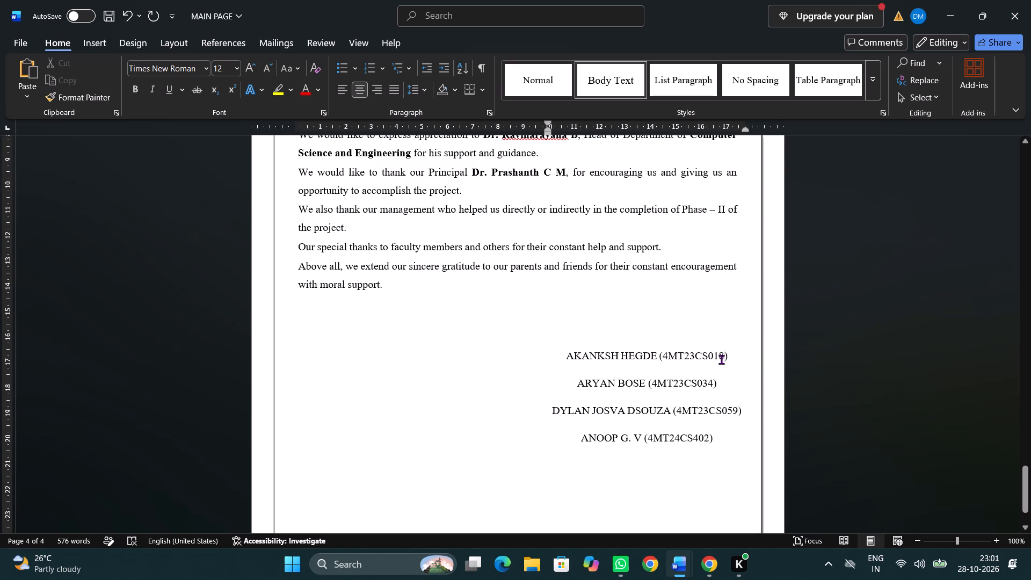
pyautogui.press('BackSpace')
pyautogui.press('BackSpace')
pyautogui.press('BackSpace')
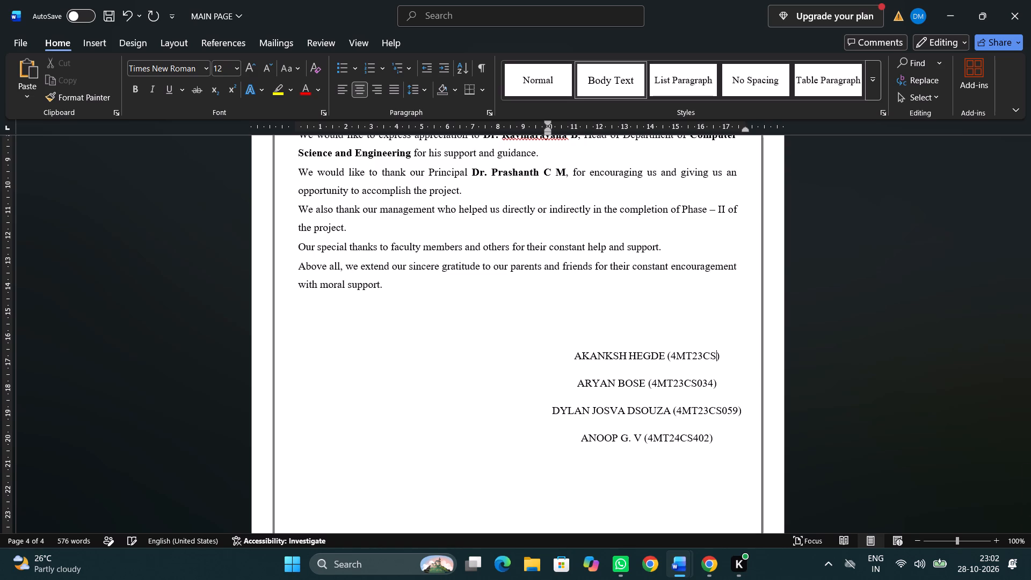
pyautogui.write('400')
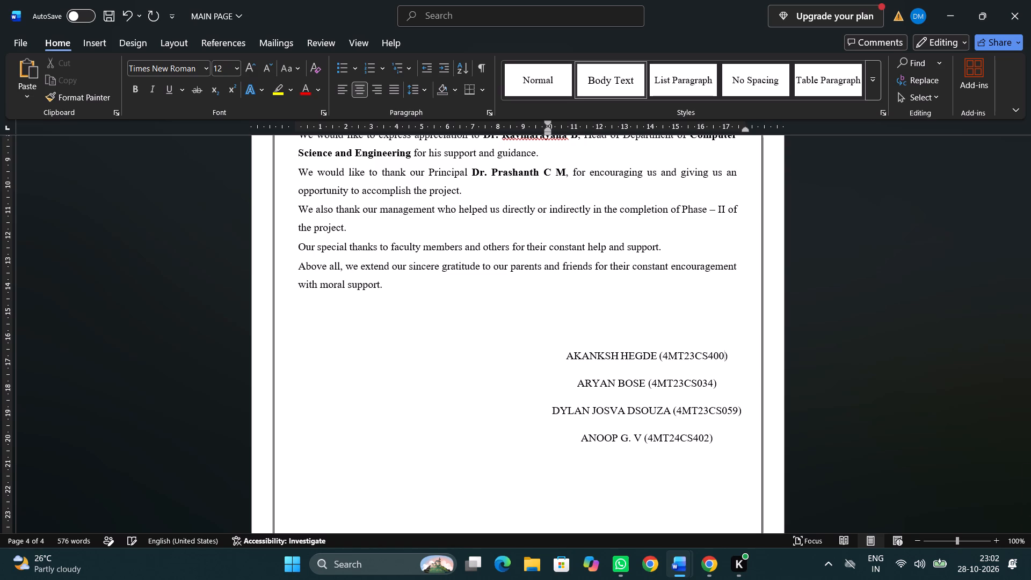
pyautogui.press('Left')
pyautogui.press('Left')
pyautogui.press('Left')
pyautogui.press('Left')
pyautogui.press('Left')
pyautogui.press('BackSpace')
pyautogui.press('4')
# Replace the first listed student's name with the new team member's name in capitals, before the registration number.
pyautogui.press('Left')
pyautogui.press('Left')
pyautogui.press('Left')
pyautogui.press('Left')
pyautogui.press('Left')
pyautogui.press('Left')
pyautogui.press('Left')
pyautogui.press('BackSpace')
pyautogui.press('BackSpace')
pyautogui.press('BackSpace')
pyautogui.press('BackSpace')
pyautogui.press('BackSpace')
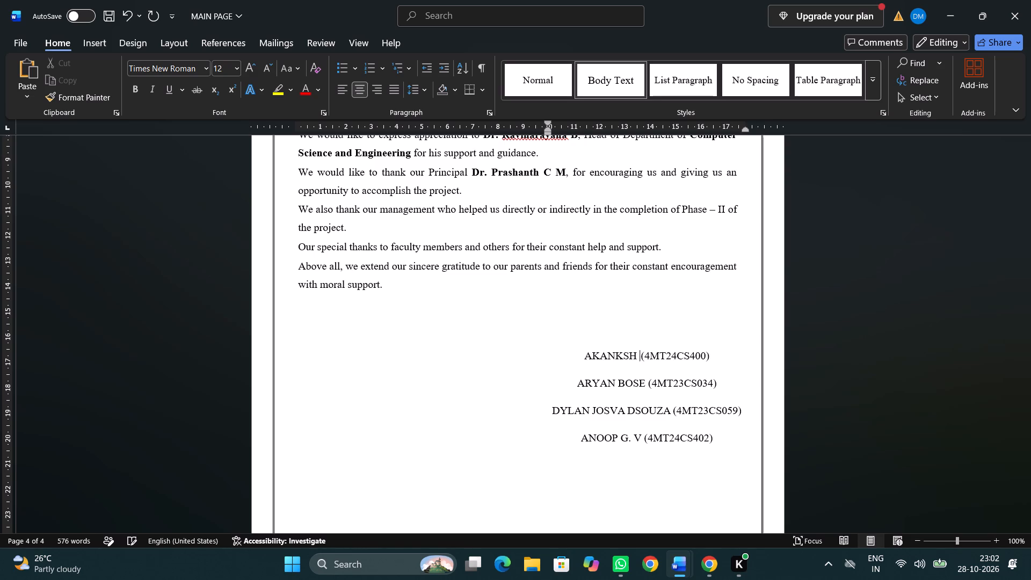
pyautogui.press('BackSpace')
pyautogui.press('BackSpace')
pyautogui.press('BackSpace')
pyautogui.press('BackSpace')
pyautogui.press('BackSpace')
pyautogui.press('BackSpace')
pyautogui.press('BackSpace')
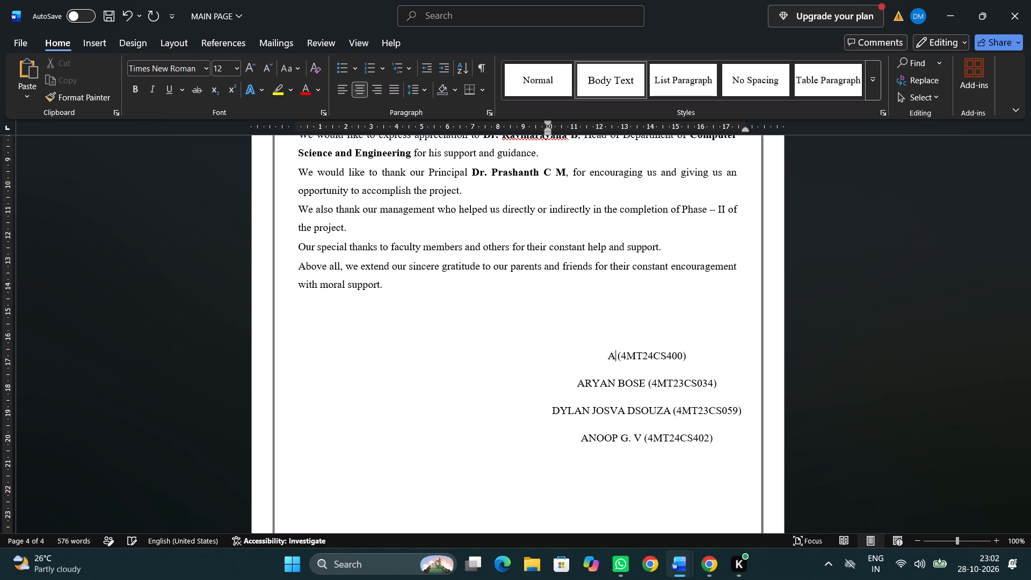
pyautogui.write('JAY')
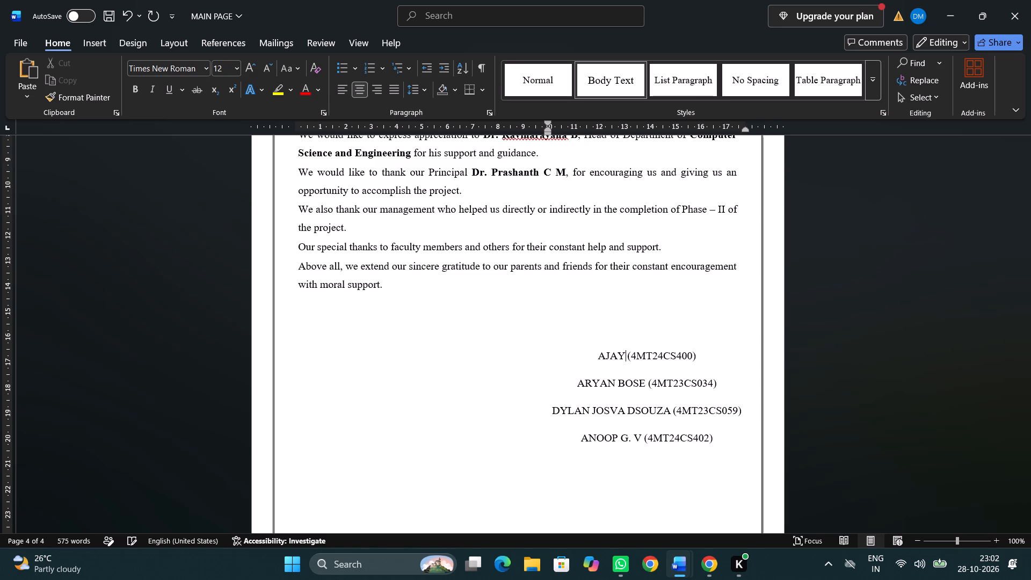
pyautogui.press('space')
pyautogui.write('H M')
# Update the year and final three digits of the second listed student's registration number.
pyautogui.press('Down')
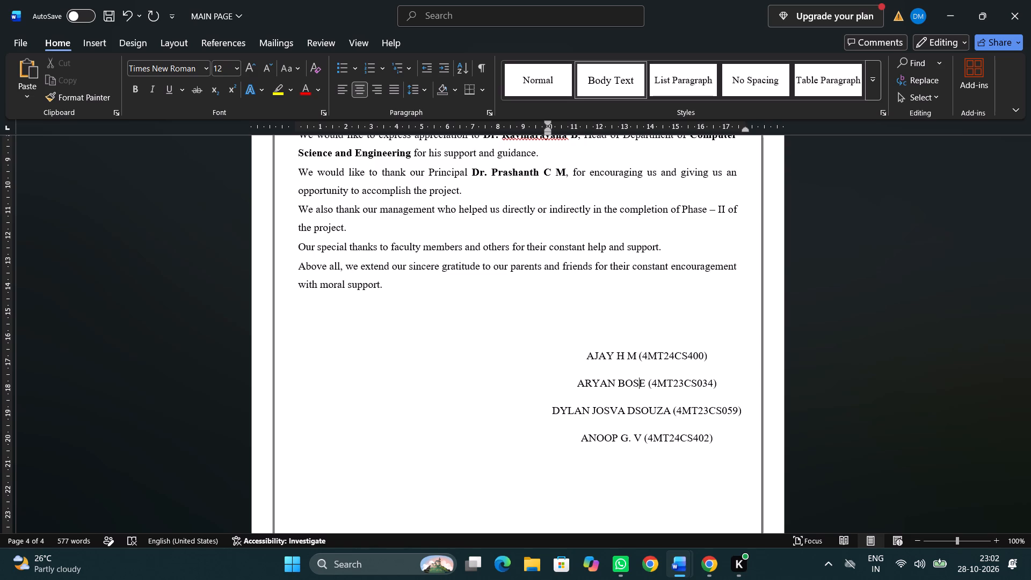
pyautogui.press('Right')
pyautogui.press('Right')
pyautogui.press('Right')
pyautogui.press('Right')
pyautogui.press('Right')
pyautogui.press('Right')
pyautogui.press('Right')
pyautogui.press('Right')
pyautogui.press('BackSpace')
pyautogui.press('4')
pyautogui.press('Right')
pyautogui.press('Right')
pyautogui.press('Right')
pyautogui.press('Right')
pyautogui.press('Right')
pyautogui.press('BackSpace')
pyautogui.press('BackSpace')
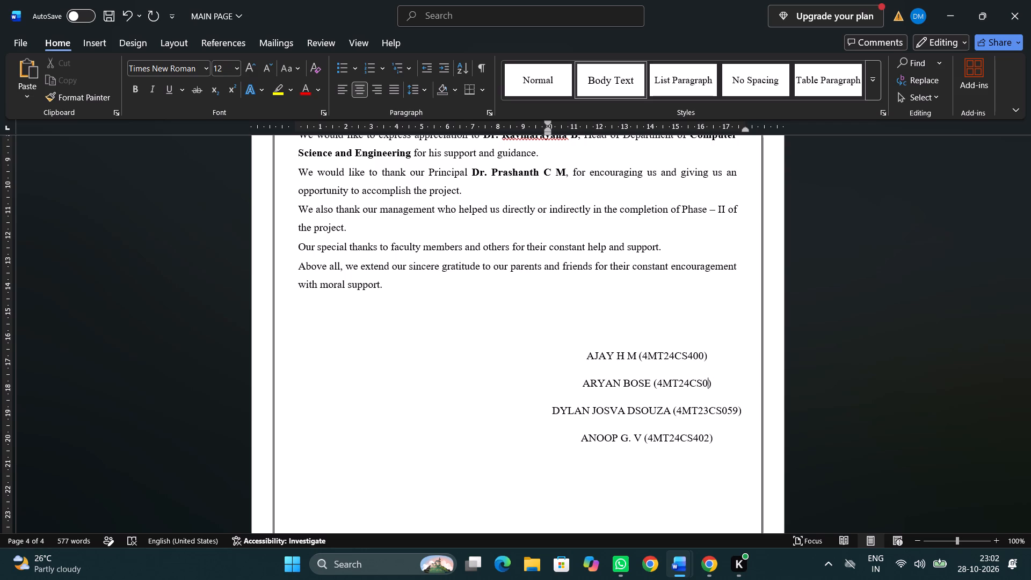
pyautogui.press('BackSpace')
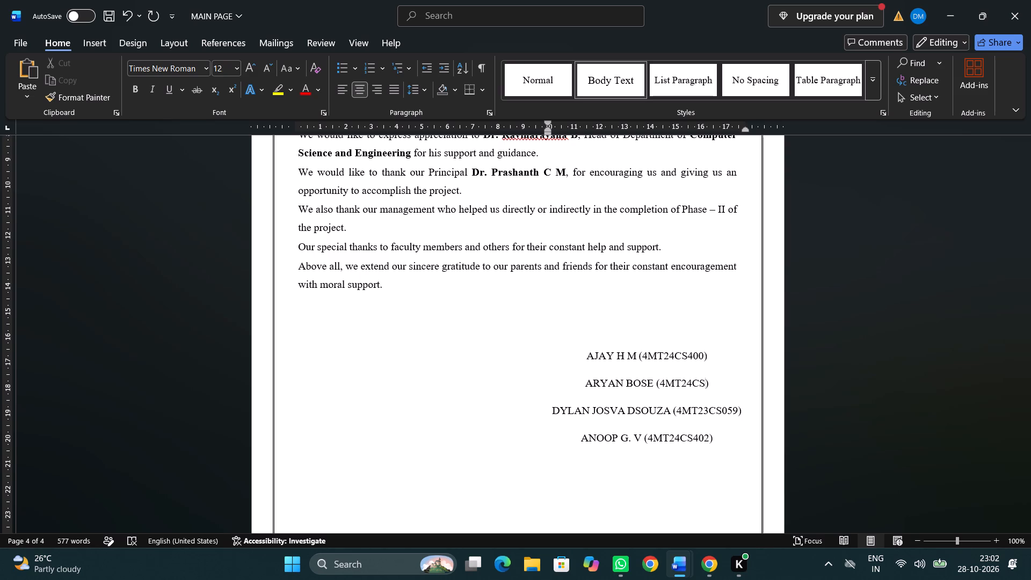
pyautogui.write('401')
# Replace the second listed student's name with the new team member's name in capitals, before the registration number.
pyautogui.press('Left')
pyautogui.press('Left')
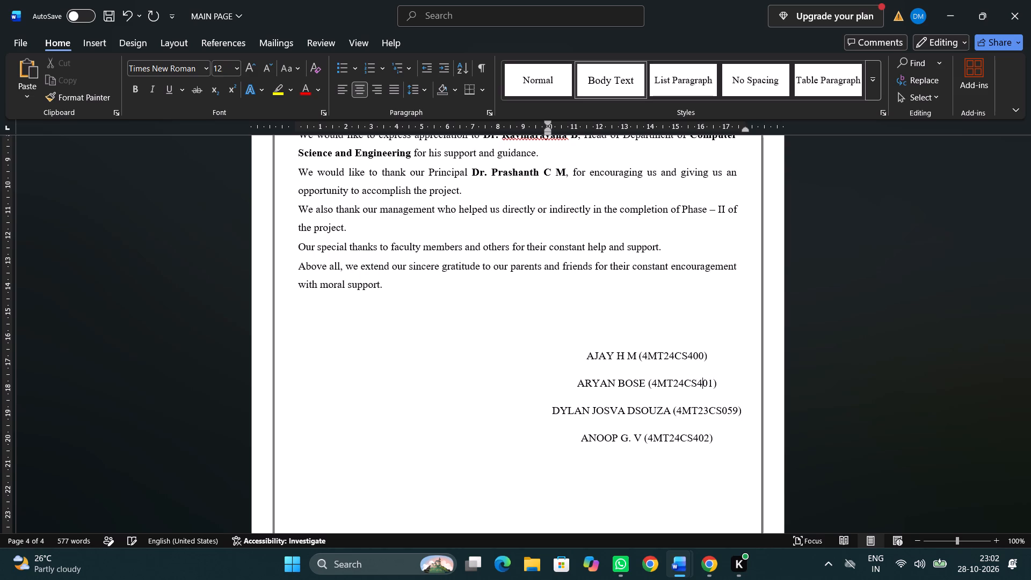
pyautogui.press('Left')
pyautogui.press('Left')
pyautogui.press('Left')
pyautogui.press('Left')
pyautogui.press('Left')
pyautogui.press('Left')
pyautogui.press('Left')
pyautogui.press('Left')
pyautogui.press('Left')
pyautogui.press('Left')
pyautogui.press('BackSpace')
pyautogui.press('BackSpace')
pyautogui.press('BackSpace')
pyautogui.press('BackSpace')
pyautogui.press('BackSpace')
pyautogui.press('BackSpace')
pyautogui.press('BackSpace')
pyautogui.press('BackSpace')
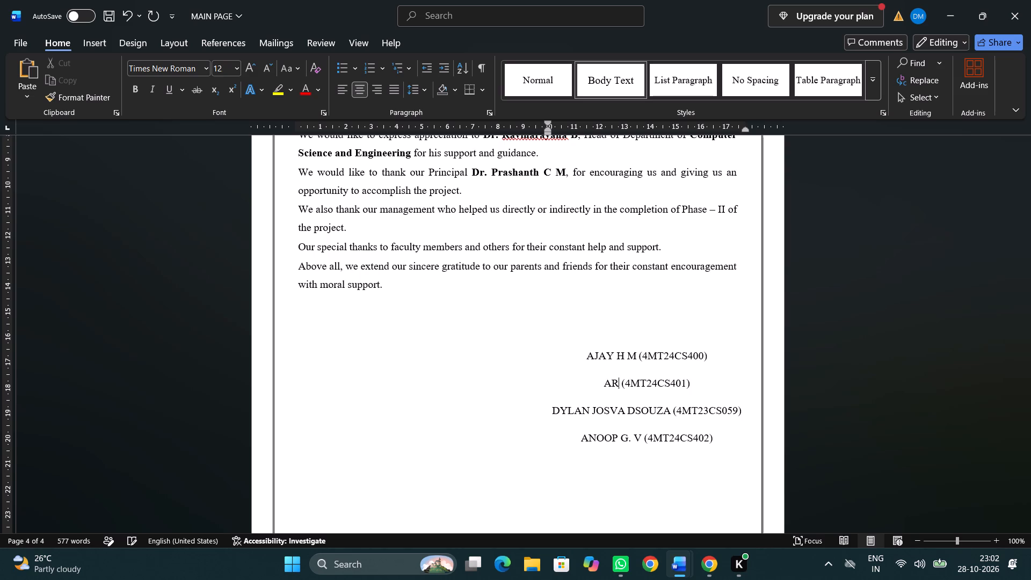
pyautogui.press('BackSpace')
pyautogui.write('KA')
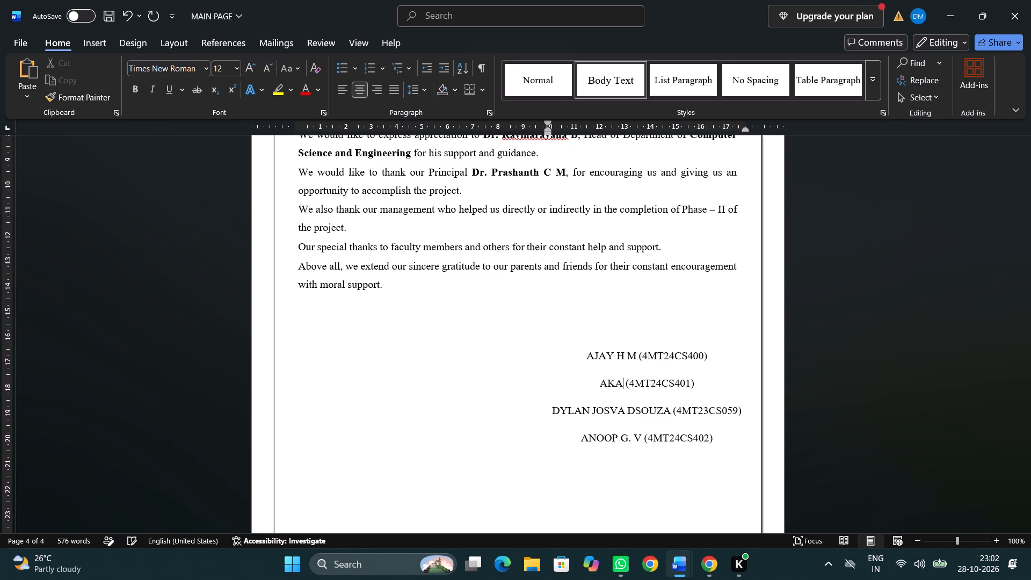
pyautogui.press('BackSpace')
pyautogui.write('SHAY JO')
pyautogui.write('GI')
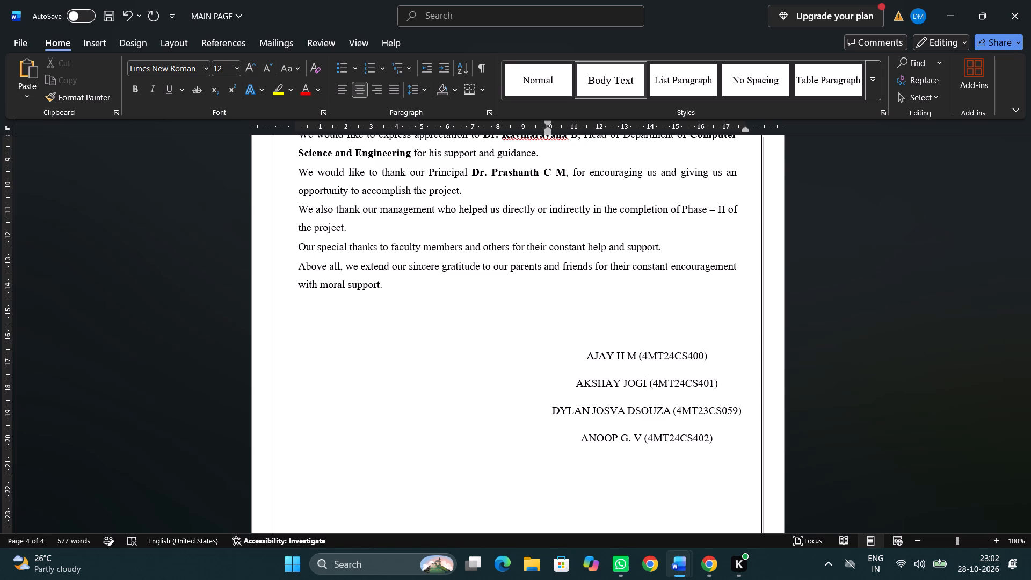
# Update the final three digits of the third listed student's registration number.
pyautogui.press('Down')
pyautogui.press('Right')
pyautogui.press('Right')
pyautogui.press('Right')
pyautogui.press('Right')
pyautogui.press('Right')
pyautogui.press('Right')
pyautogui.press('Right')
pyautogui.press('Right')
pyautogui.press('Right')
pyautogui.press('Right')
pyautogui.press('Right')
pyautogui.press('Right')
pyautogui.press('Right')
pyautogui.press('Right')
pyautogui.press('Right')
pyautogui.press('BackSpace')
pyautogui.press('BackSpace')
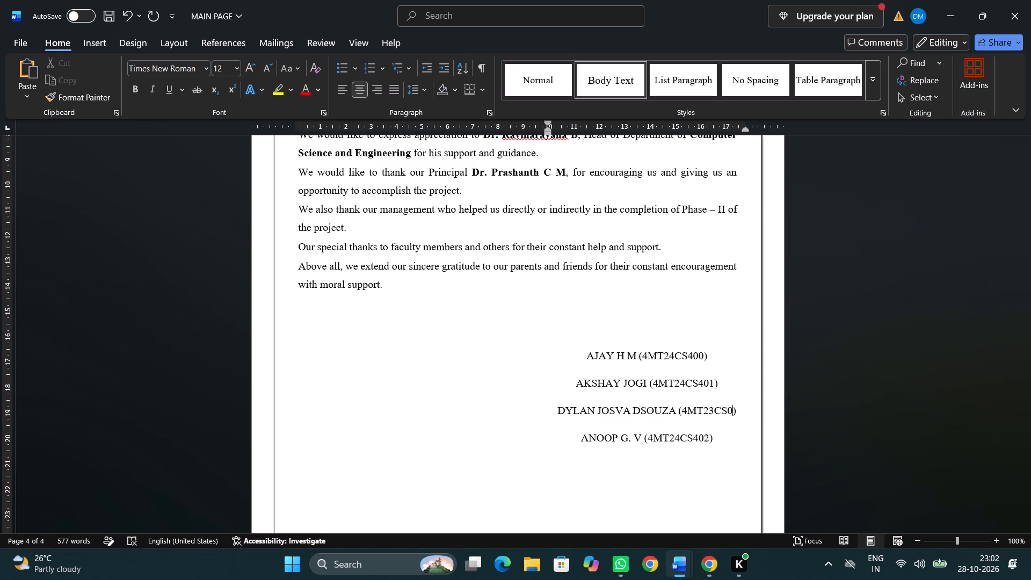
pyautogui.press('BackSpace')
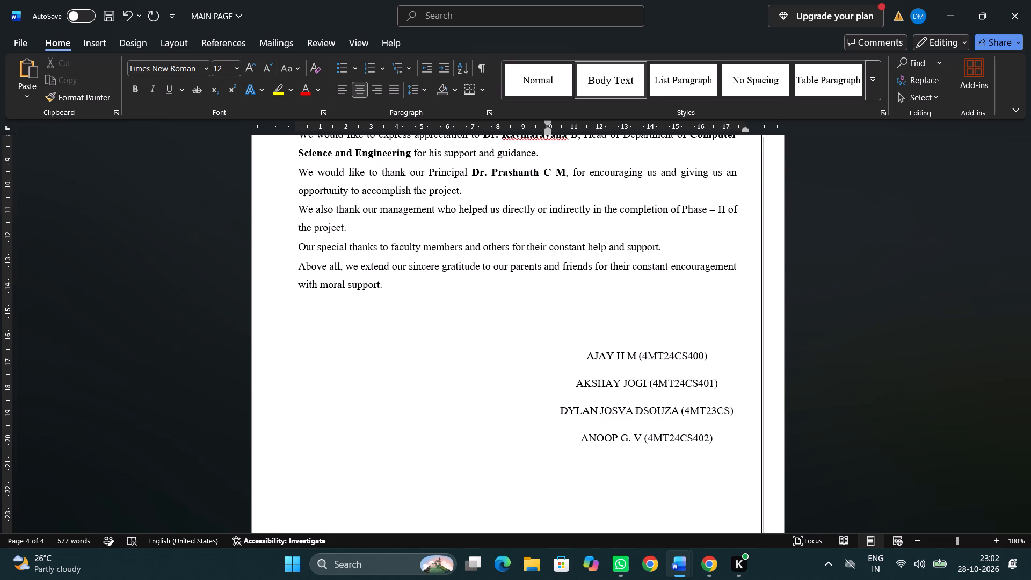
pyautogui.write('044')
# Replace the third listed student's name with the new team member's name in capitals, before the registration number.
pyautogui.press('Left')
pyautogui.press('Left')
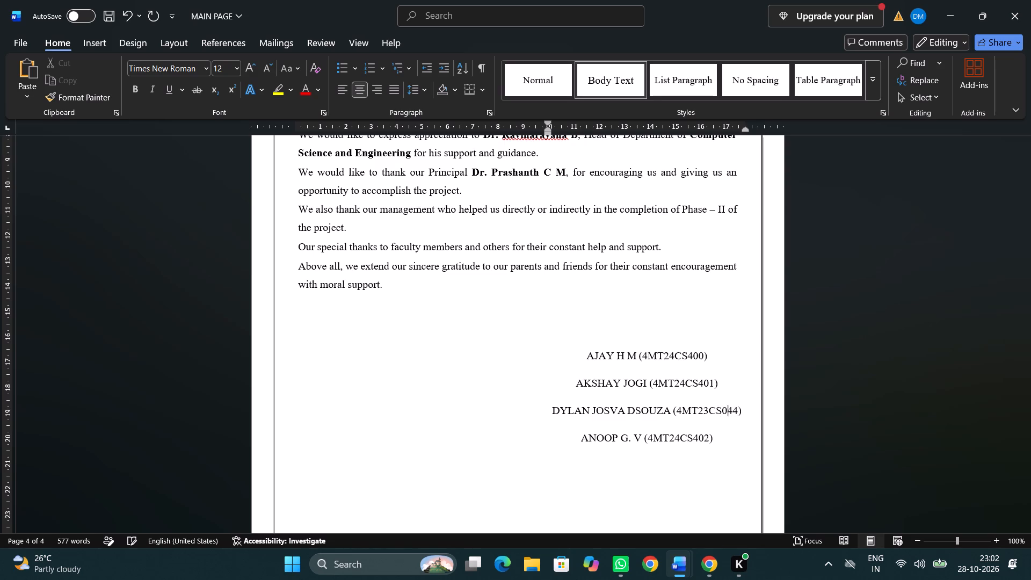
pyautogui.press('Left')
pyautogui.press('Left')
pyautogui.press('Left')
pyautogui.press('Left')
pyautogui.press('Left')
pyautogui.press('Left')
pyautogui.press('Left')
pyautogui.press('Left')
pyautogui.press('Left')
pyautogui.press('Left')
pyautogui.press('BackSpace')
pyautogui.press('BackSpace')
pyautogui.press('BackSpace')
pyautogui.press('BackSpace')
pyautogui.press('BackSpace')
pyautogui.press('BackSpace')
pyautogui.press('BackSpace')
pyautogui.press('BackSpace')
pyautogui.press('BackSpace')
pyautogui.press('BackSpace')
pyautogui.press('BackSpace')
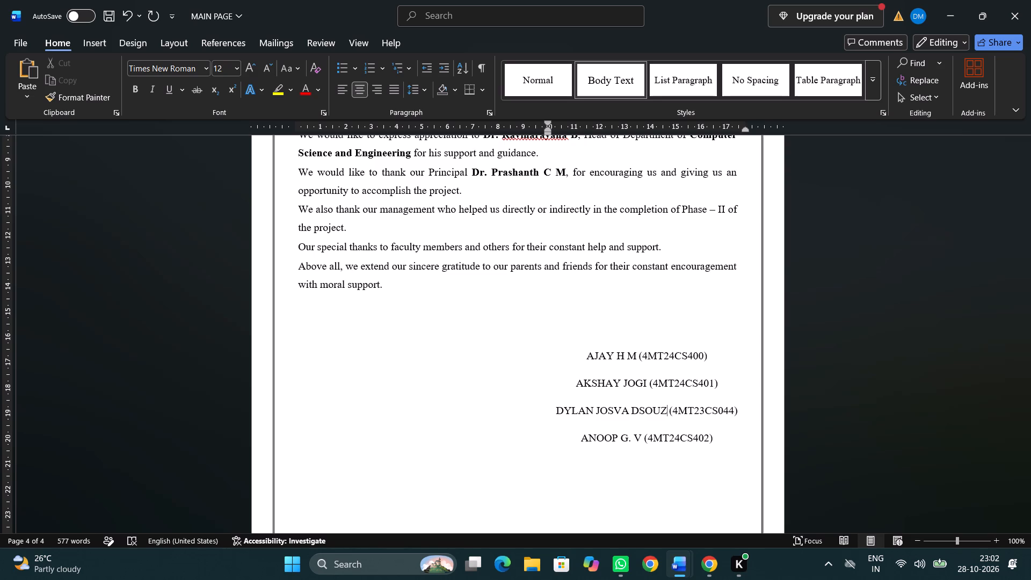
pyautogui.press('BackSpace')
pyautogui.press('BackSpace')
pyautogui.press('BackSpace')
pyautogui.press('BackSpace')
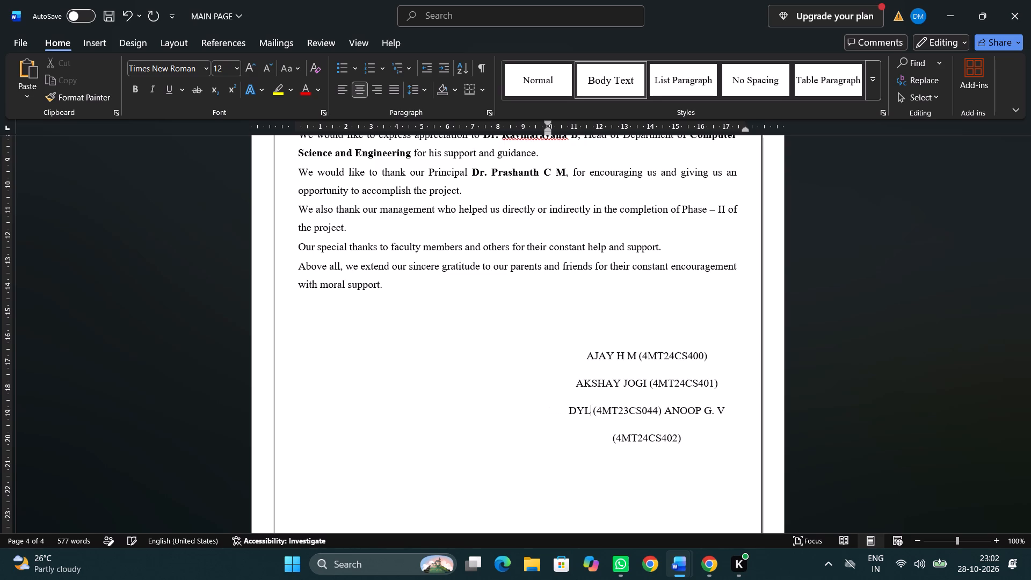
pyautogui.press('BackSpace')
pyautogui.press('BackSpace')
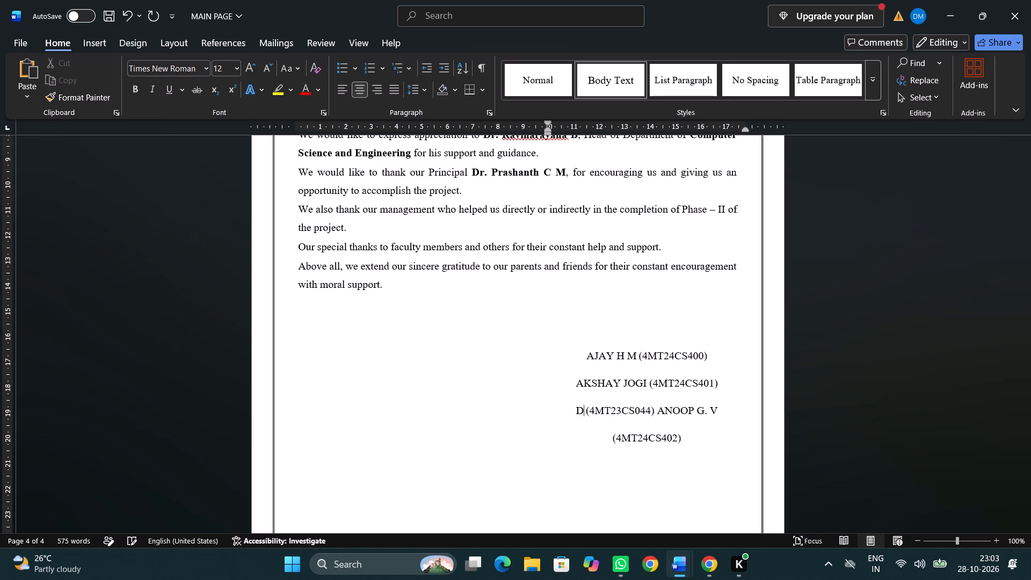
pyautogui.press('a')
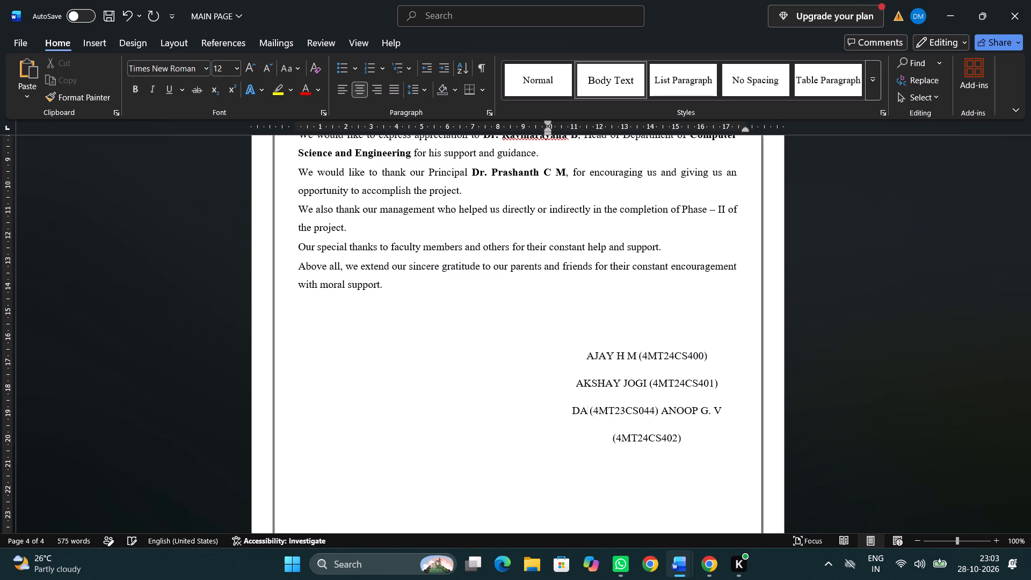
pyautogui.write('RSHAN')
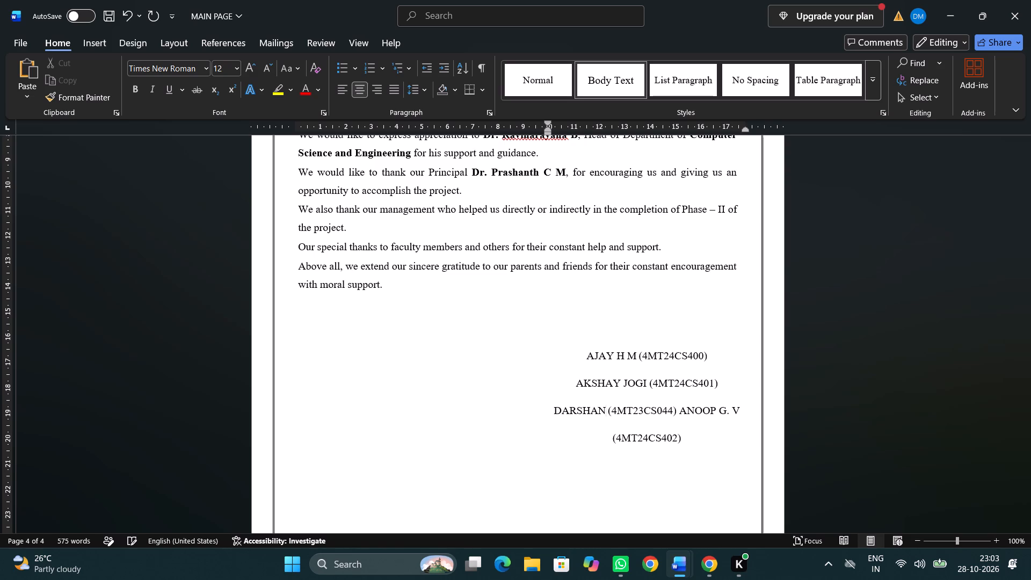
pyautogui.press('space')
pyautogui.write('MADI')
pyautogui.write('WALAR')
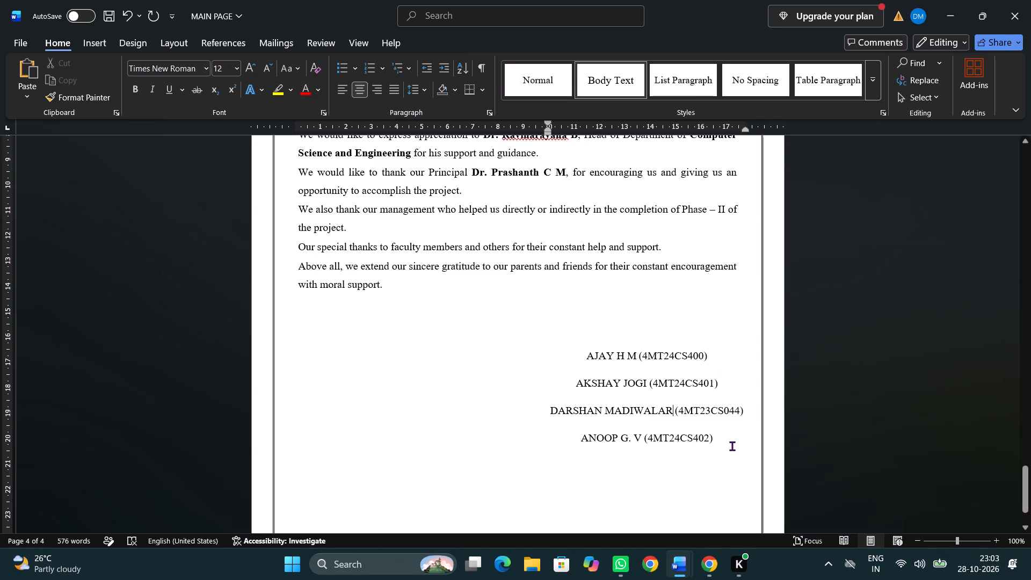
# Replace the fourth listed student's name with the new team member's name in capitals, before the registration number.
pyautogui.click(642, 439)
pyautogui.press('BackSpace')
pyautogui.press('BackSpace')
pyautogui.press('BackSpace')
pyautogui.press('BackSpace')
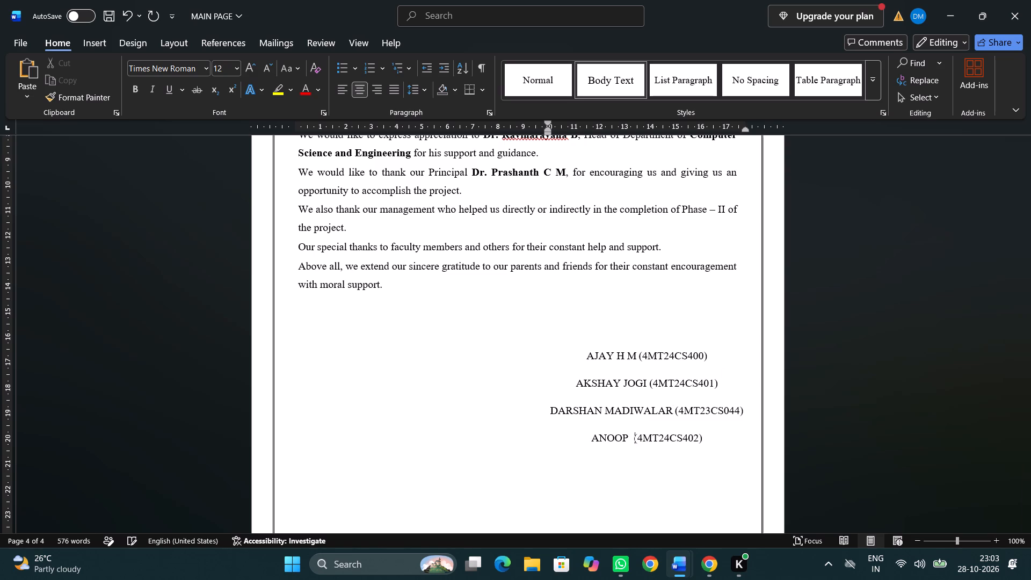
pyautogui.press('BackSpace')
pyautogui.press('BackSpace')
pyautogui.press('BackSpace')
pyautogui.press('BackSpace')
pyautogui.press('BackSpace')
pyautogui.press('BackSpace')
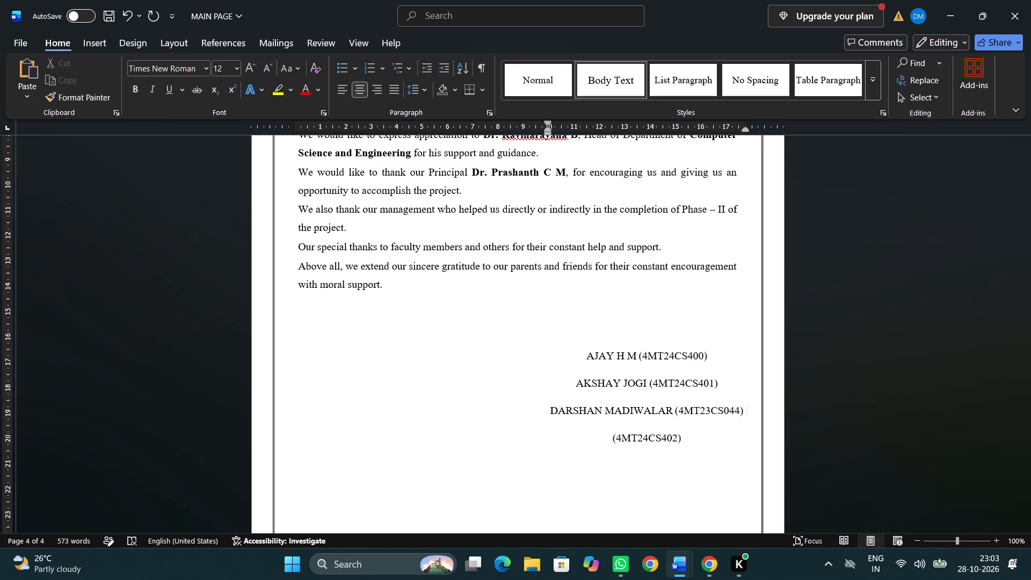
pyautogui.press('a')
pyautogui.press('BackSpace')
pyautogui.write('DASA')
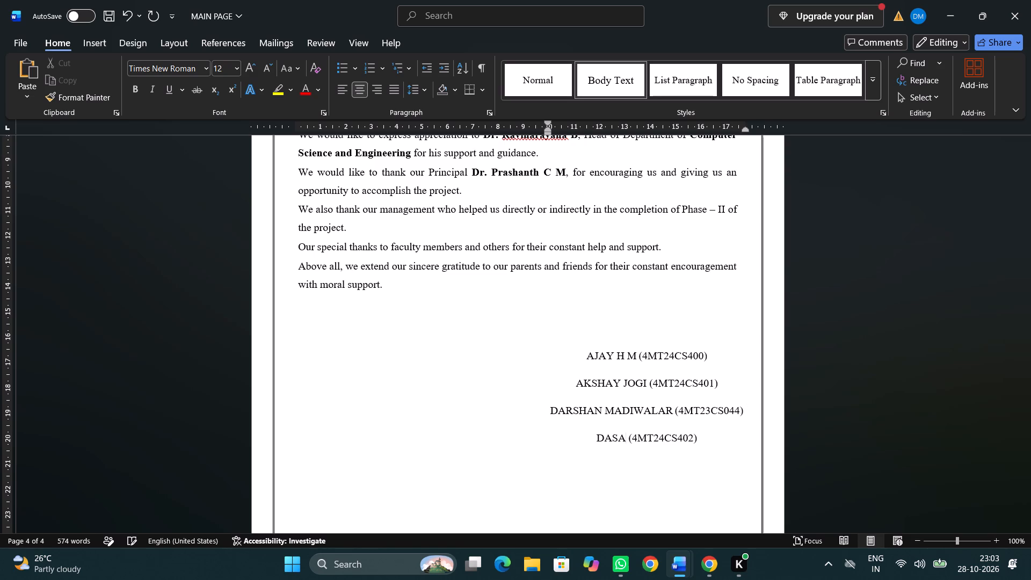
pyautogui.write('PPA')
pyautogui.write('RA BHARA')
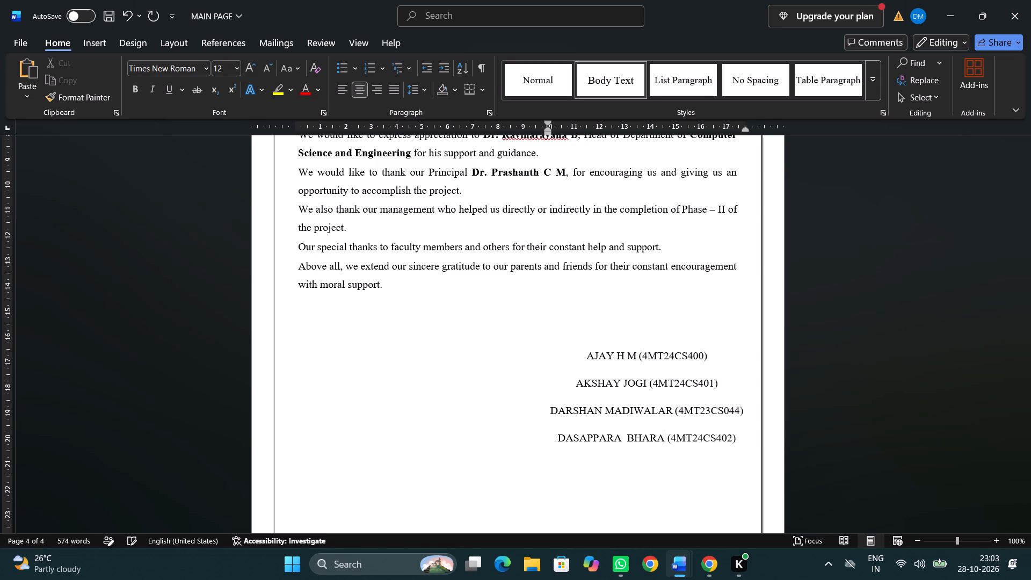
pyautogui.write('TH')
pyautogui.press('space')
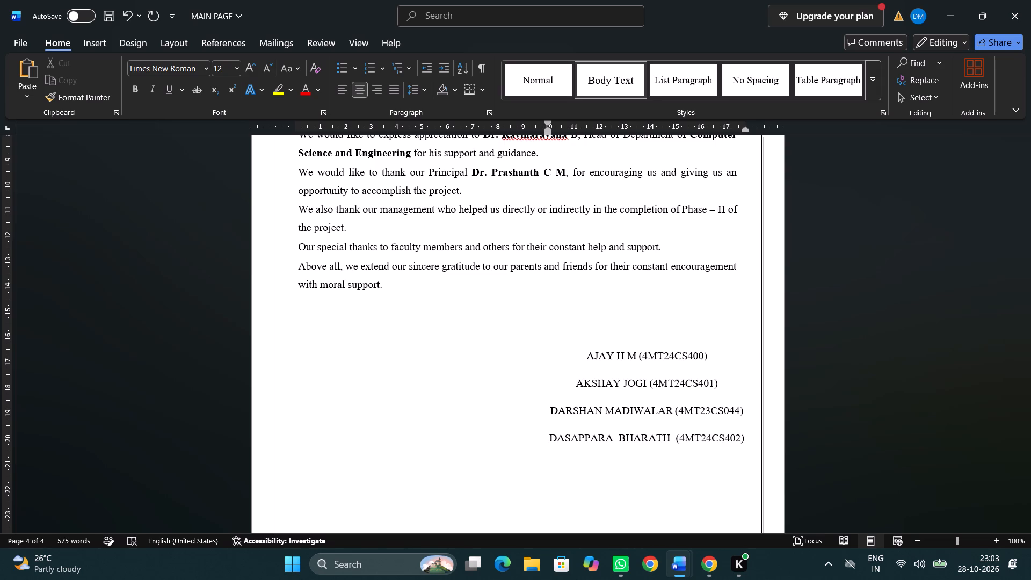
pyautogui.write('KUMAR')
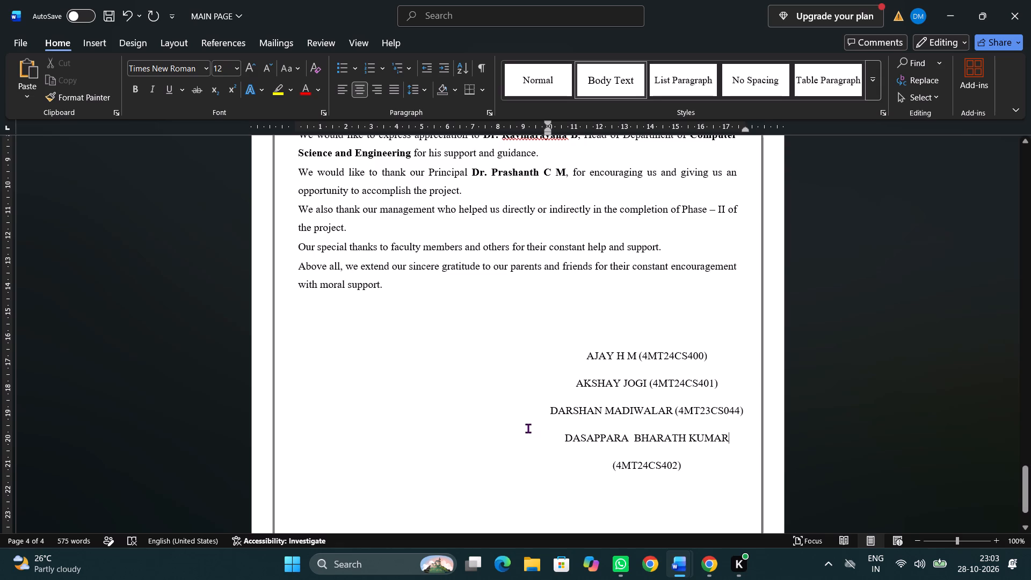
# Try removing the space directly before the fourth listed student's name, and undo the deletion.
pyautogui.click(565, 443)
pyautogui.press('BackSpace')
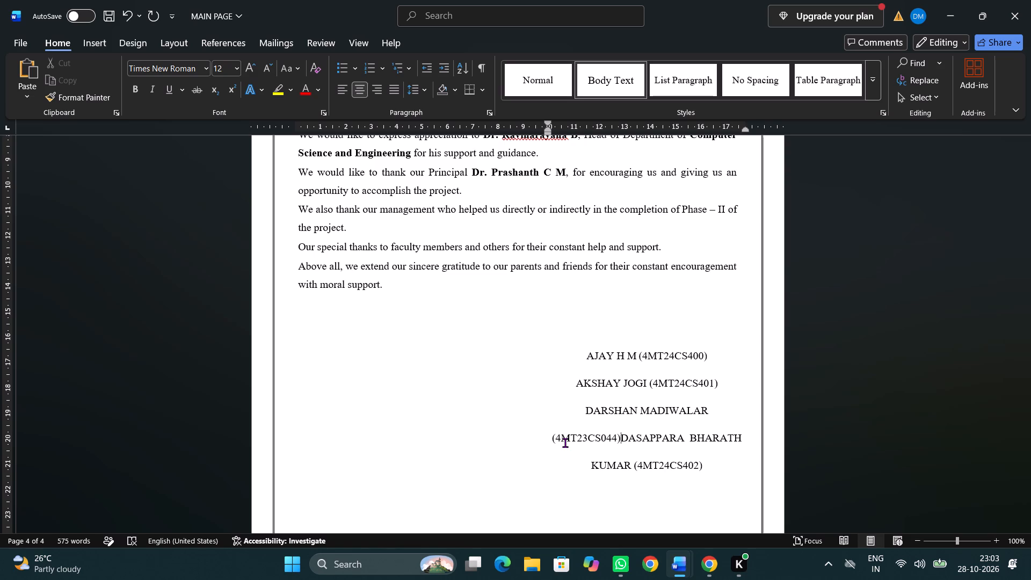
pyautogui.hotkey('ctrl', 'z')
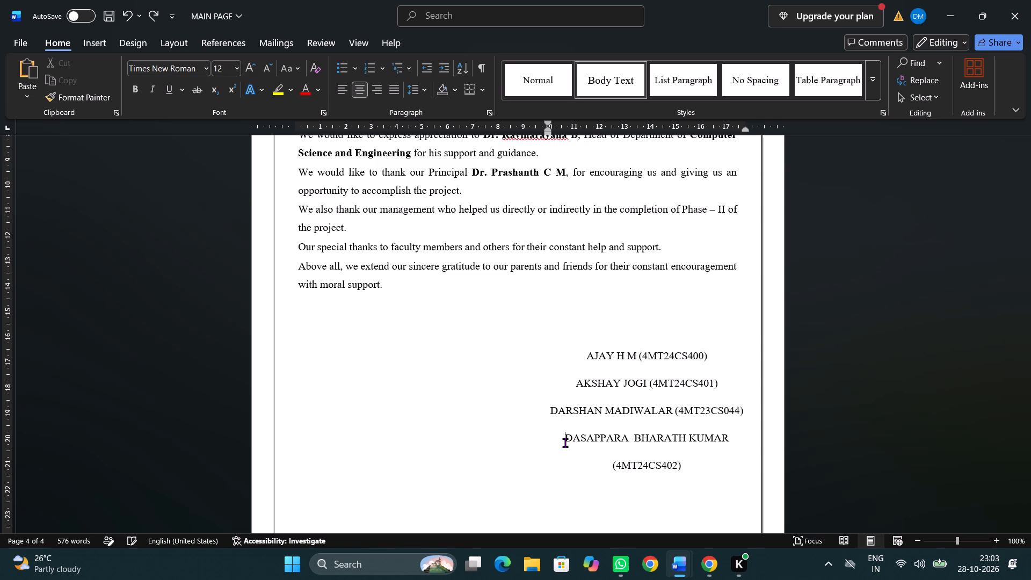
# Left-align the paragraph holding the third and fourth students' entries, trying justified alignment along the way.
pyautogui.click(344, 89)
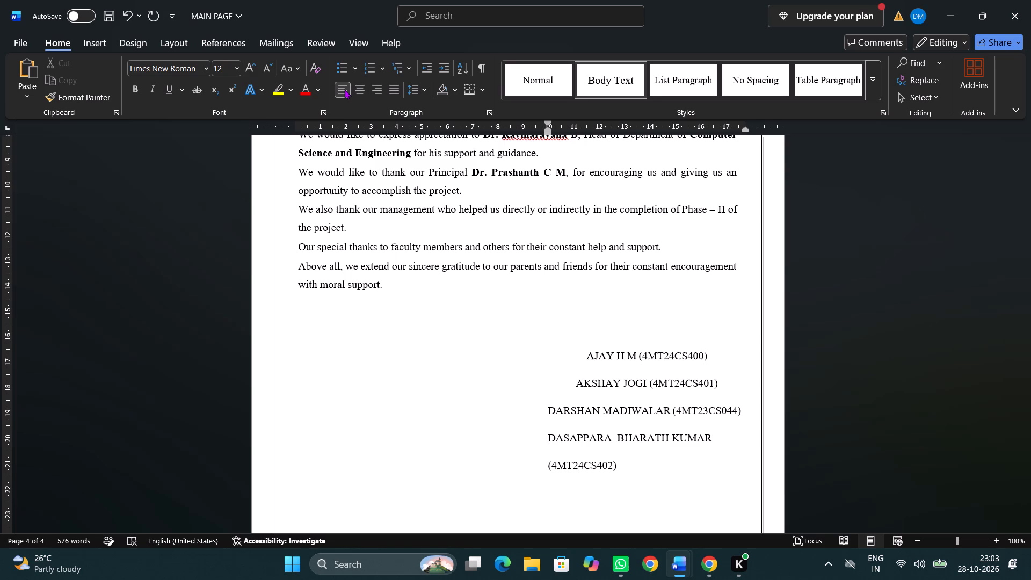
pyautogui.click(391, 87)
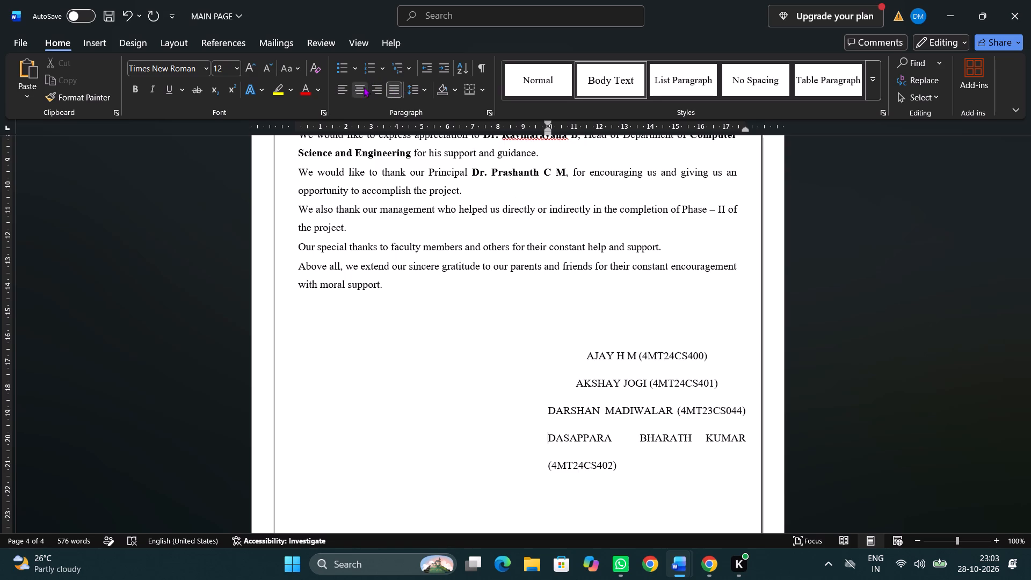
pyautogui.click(347, 88)
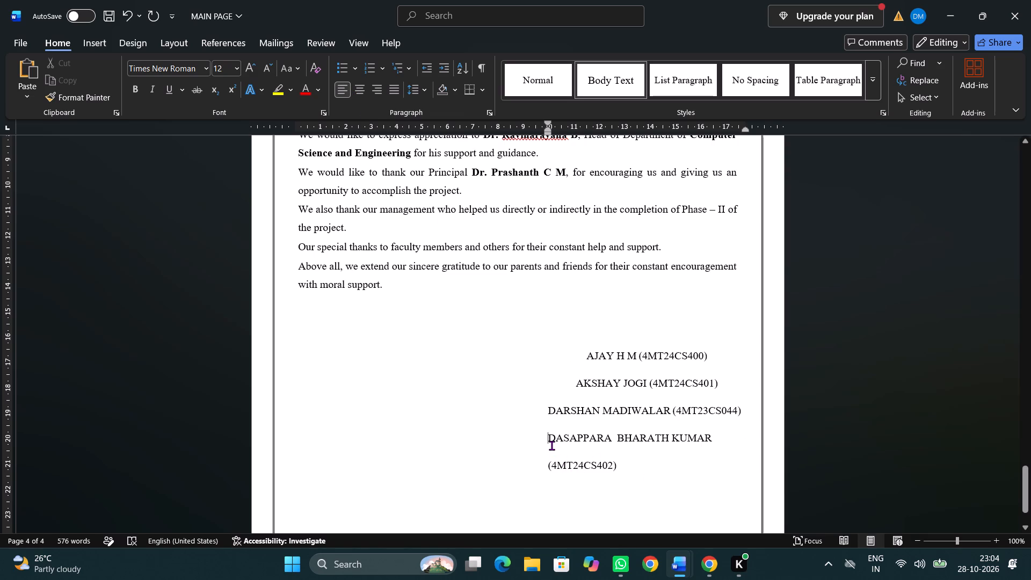
# Delete the space and closing parenthesis directly before the fourth listed student's name.
pyautogui.press('BackSpace')
pyautogui.press('BackSpace')
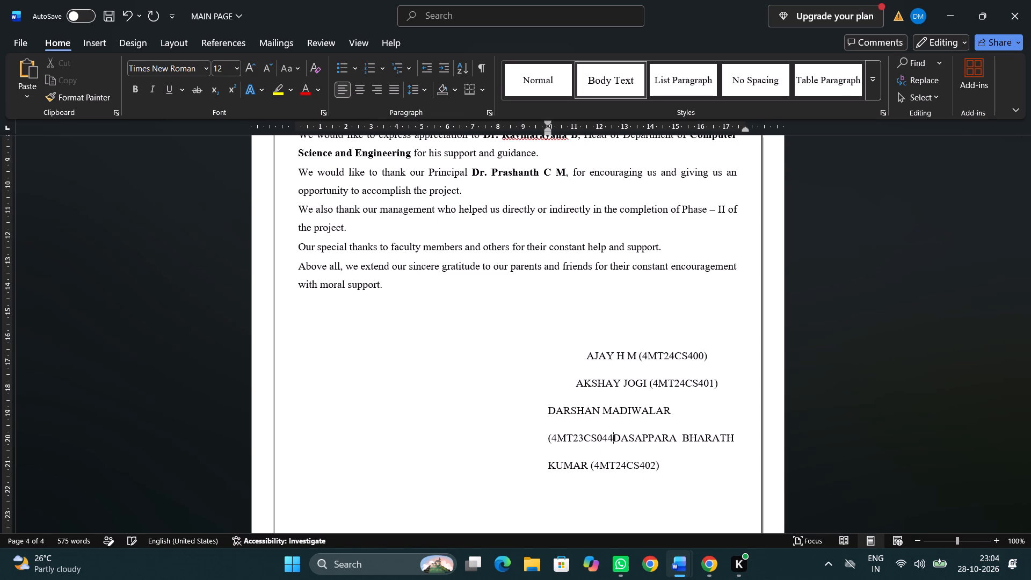
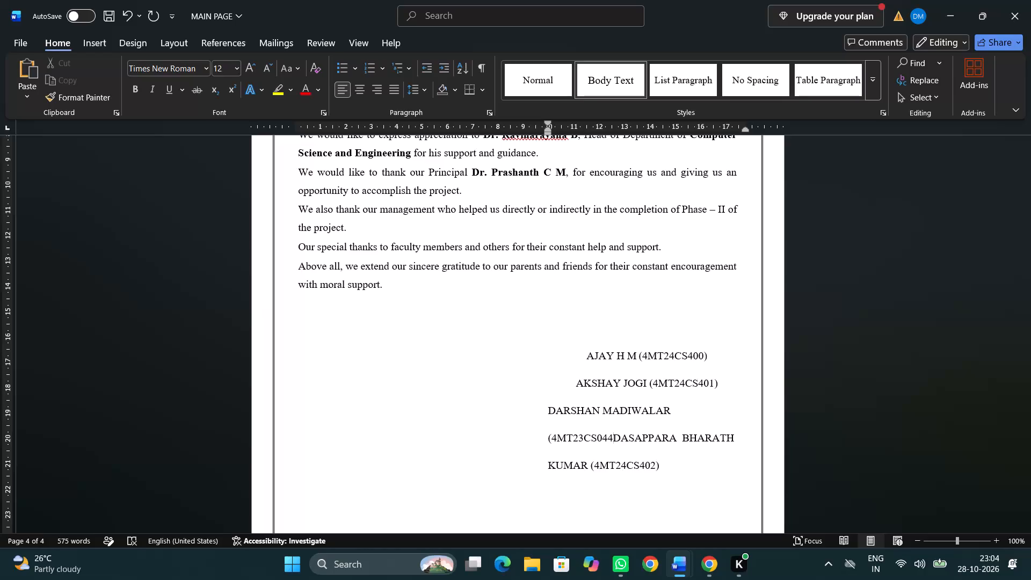
# Undo the recent deletions, alignment changes and name entry for the fourth student, back to only the registration number on that line.
pyautogui.hotkey('ctrl', 'z')
pyautogui.hotkey('ctrl', 'z')
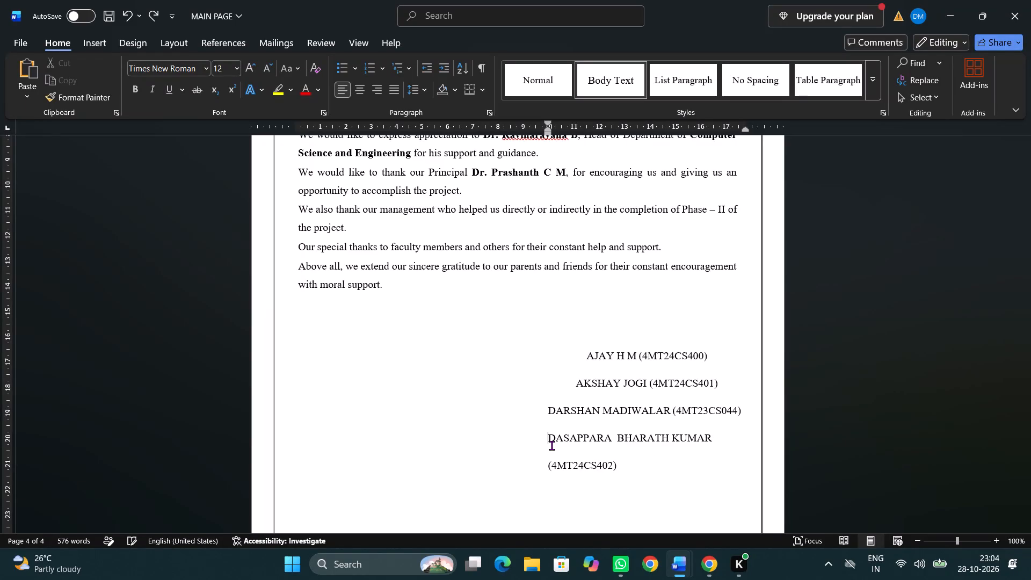
pyautogui.hotkey('ctrl', 'z')
pyautogui.hotkey('ctrl', 'z')
pyautogui.hotkey('ctrl', 'z')
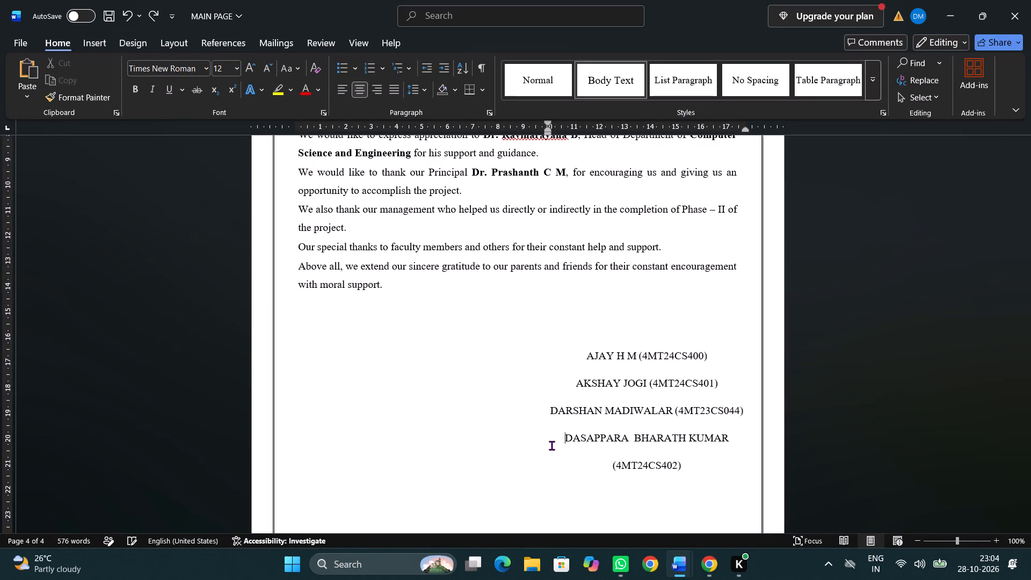
pyautogui.hotkey('ctrl', 'z')
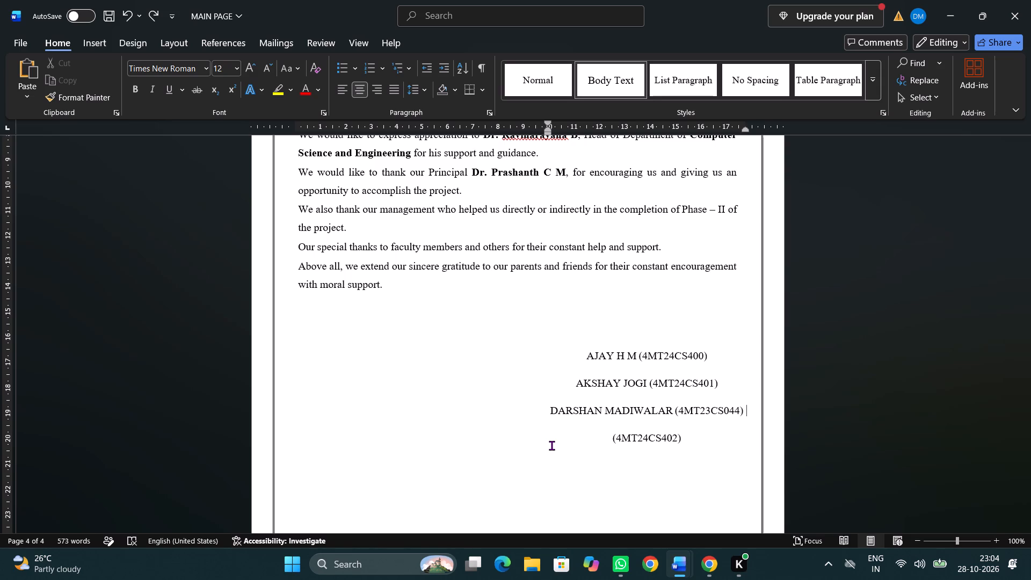
# Check the cover page's student and guide details in the Project Phase_1_Grp_15 document, and return to the Acknowledgements in MAIN PAGE.
pyautogui.hotkey('alt', 'Tab')
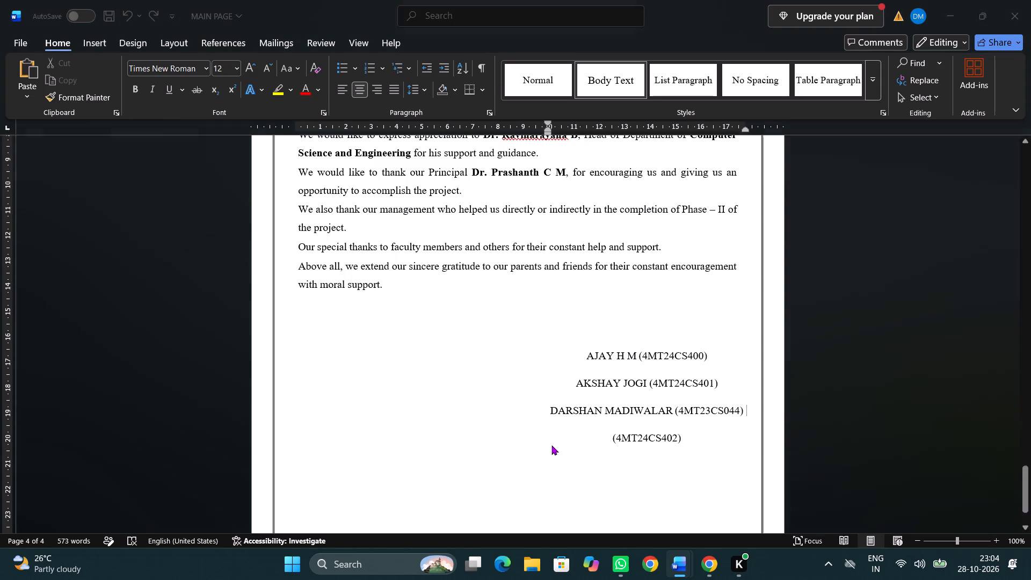
pyautogui.hotkey('alt', 'Tab')
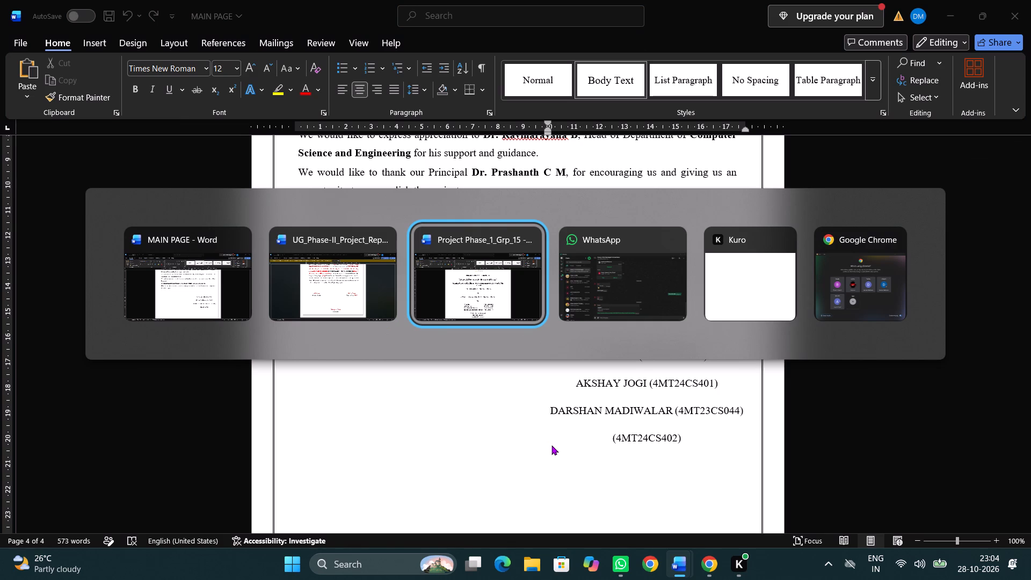
pyautogui.keyDown('alt'); pyautogui.click(380, 307); pyautogui.keyUp('alt')
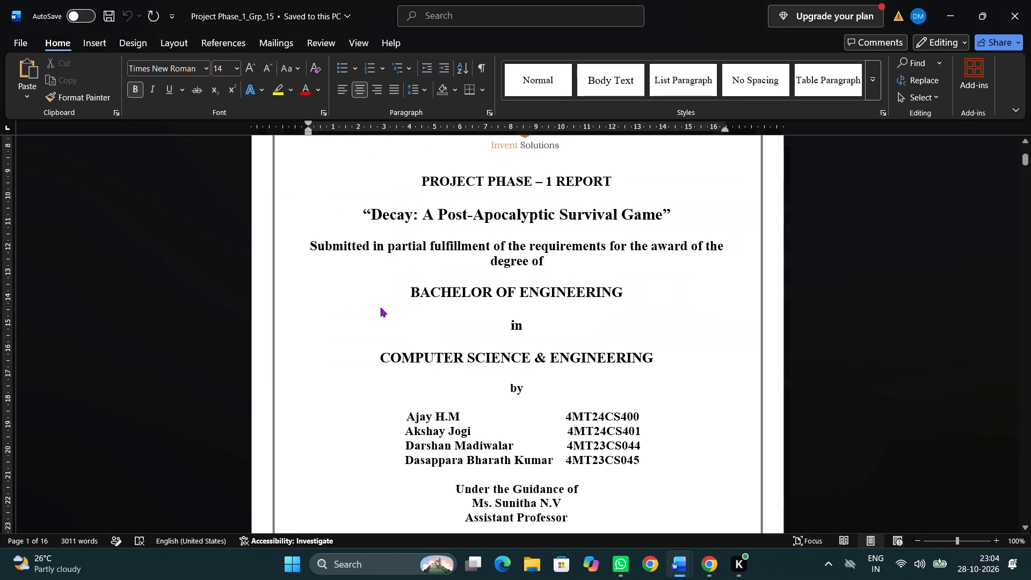
pyautogui.scroll(-4, 474, 371)
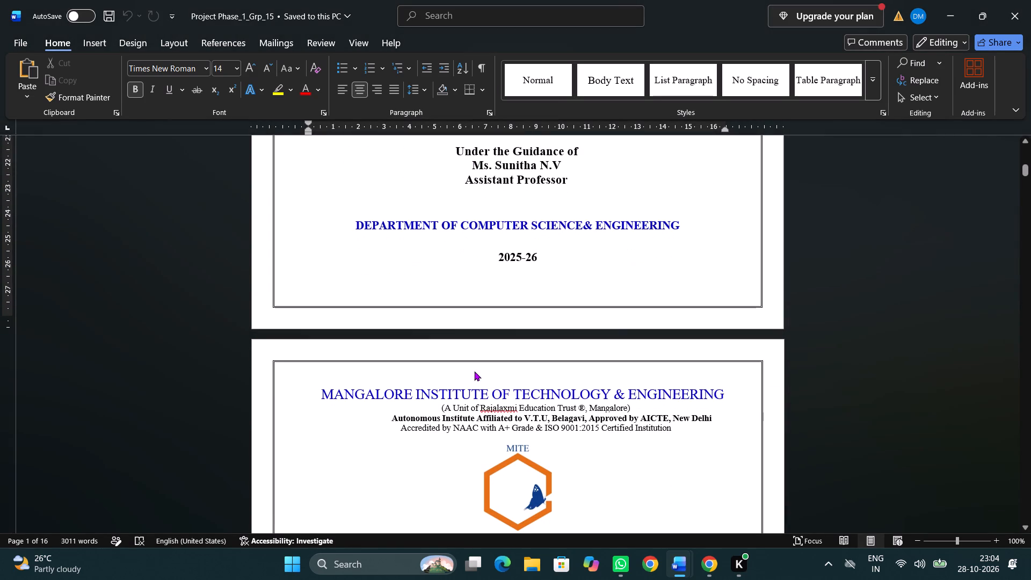
pyautogui.hotkey('alt', 'Tab')
pyautogui.keyDown('alt'); pyautogui.click(487, 277); pyautogui.keyUp('alt')
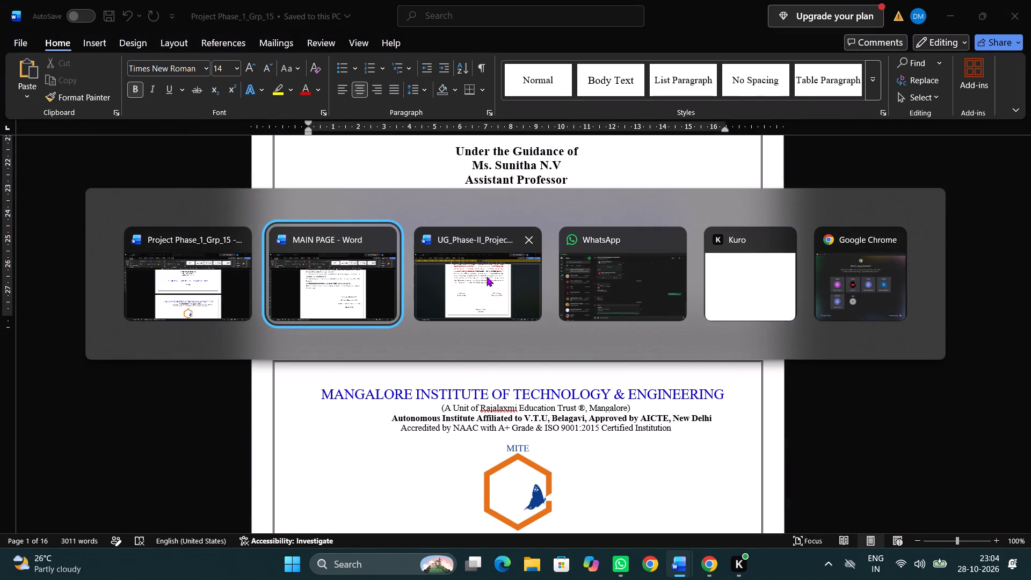
pyautogui.scroll(-5, 487, 277)
pyautogui.scroll(3, 487, 277)
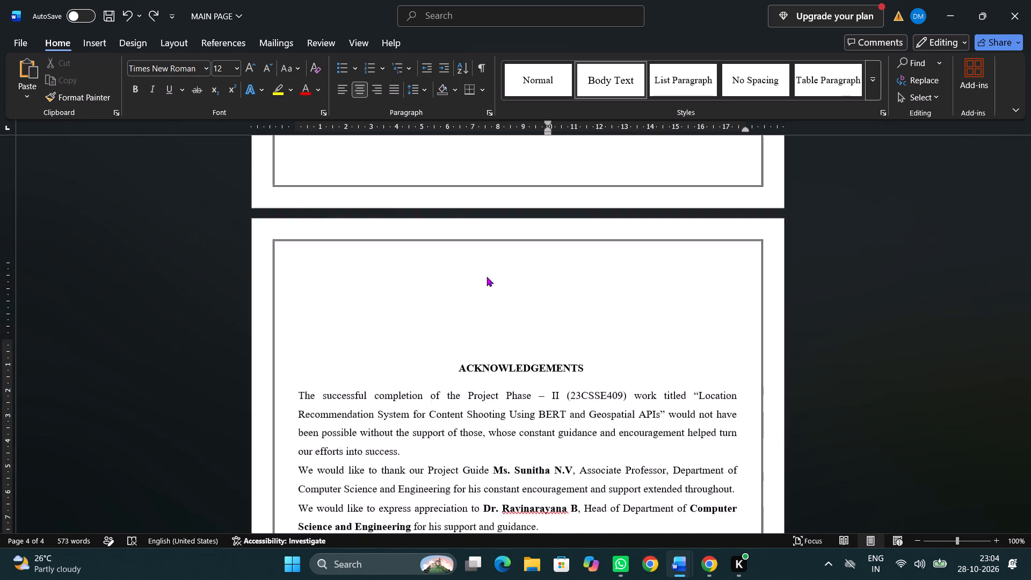
# Examine the student details in the Project Phase_1_Grp_15 report and the student-name layout in the UG_Phase-II template.
pyautogui.scroll(6, 487, 277)
pyautogui.hotkey('alt', 'Tab')
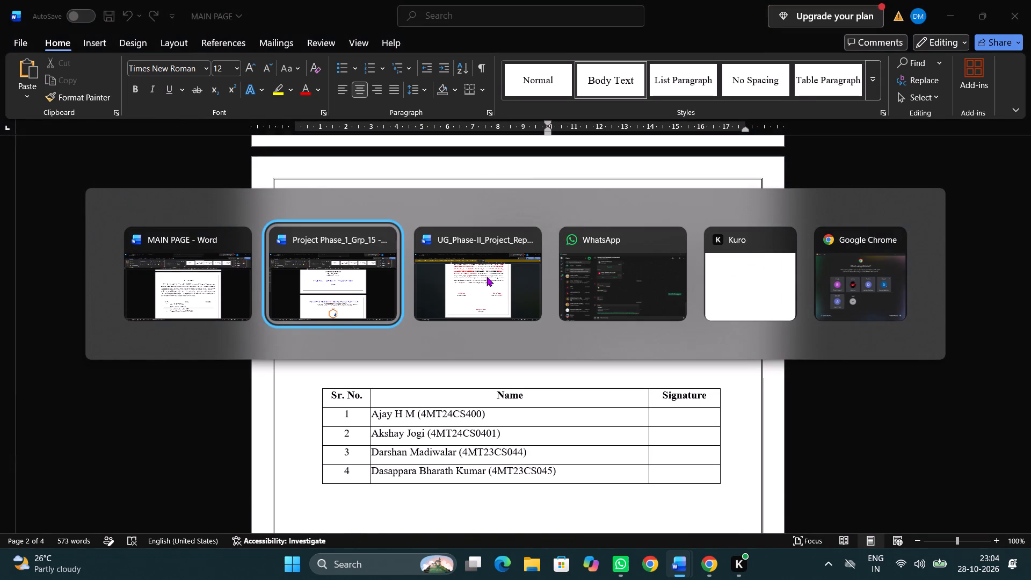
pyautogui.scroll(3, 487, 274)
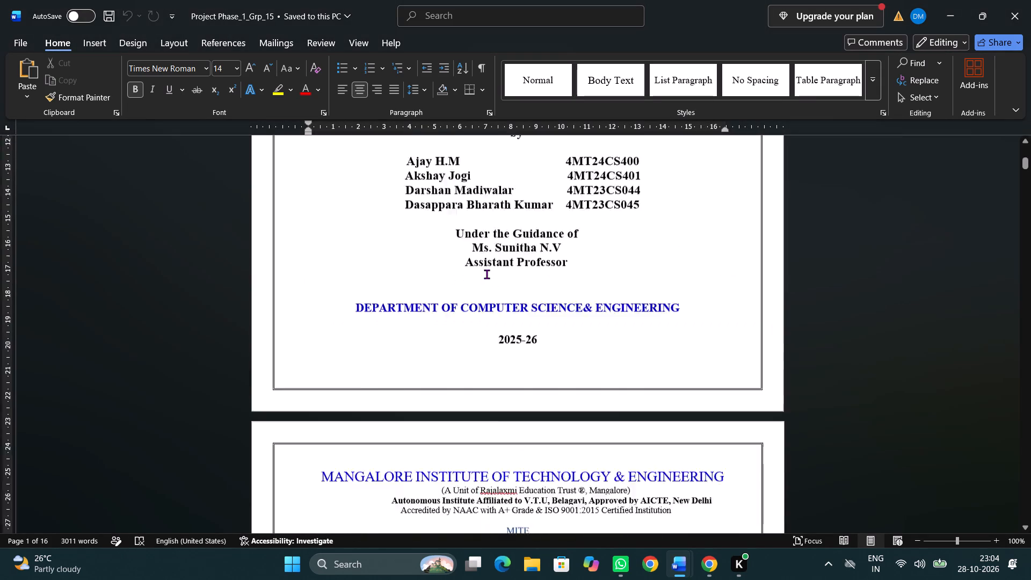
pyautogui.scroll(2, 487, 274)
pyautogui.scroll(-2, 487, 274)
pyautogui.hotkey('alt', 'Tab')
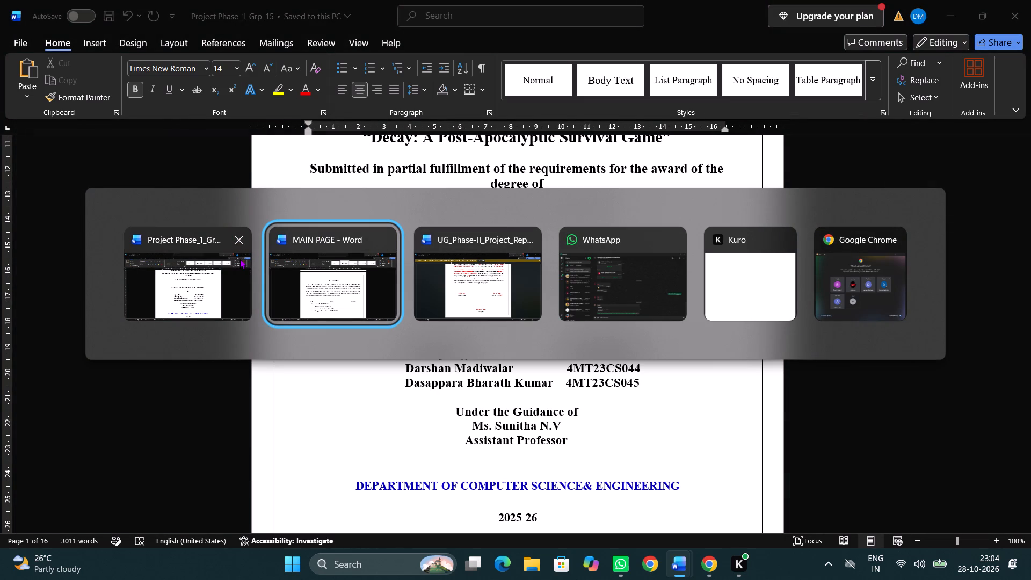
pyautogui.keyDown('alt'); pyautogui.click(453, 290); pyautogui.keyUp('alt')
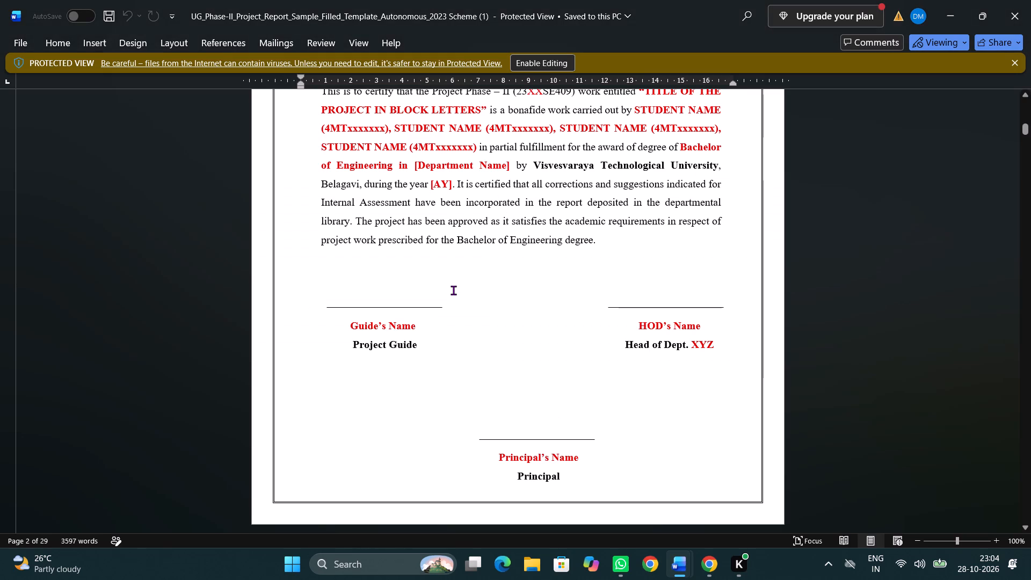
pyautogui.scroll(9, 453, 290)
pyautogui.scroll(-5, 453, 290)
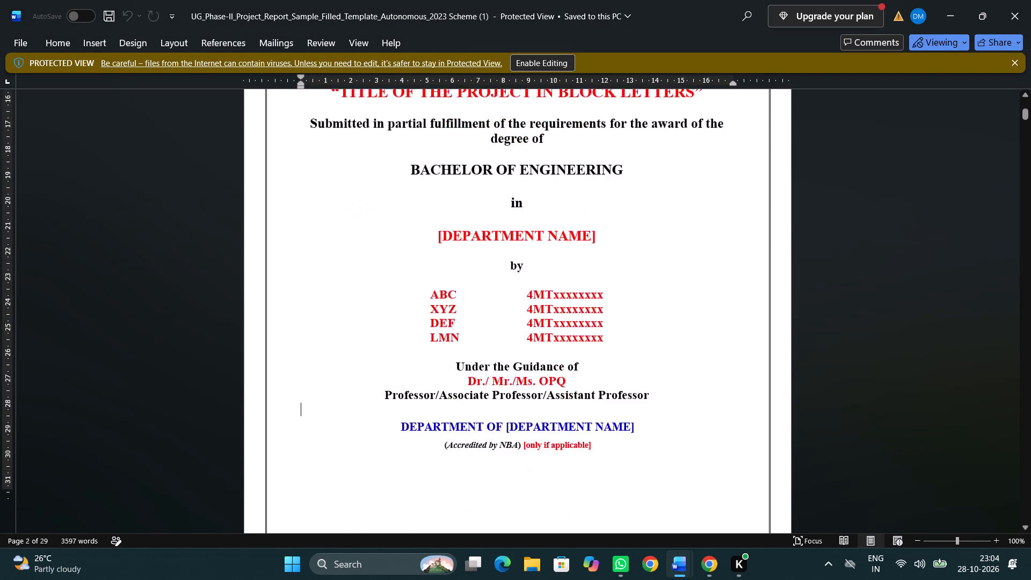
pyautogui.scroll(-13, 453, 290)
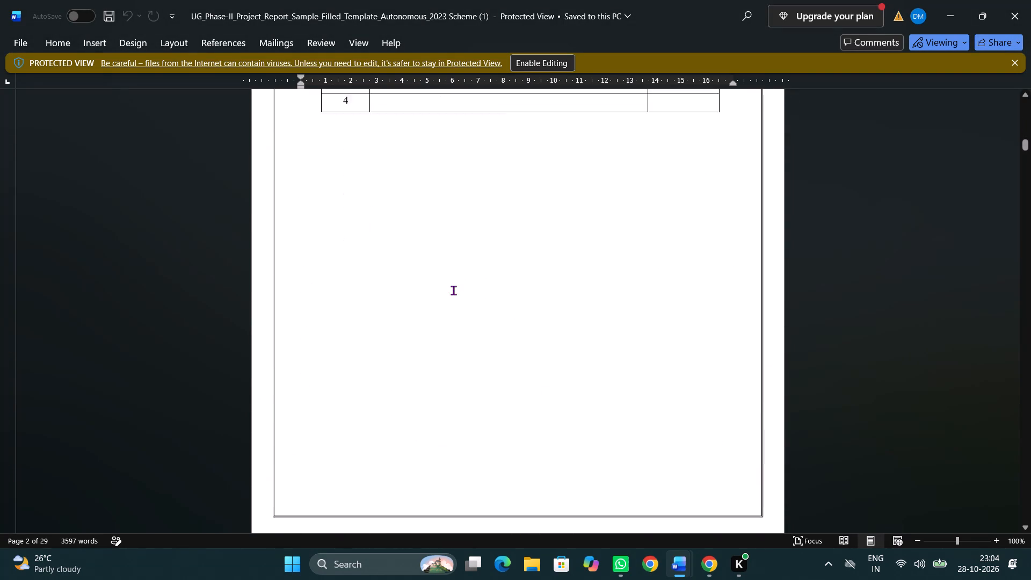
pyautogui.scroll(-13, 453, 290)
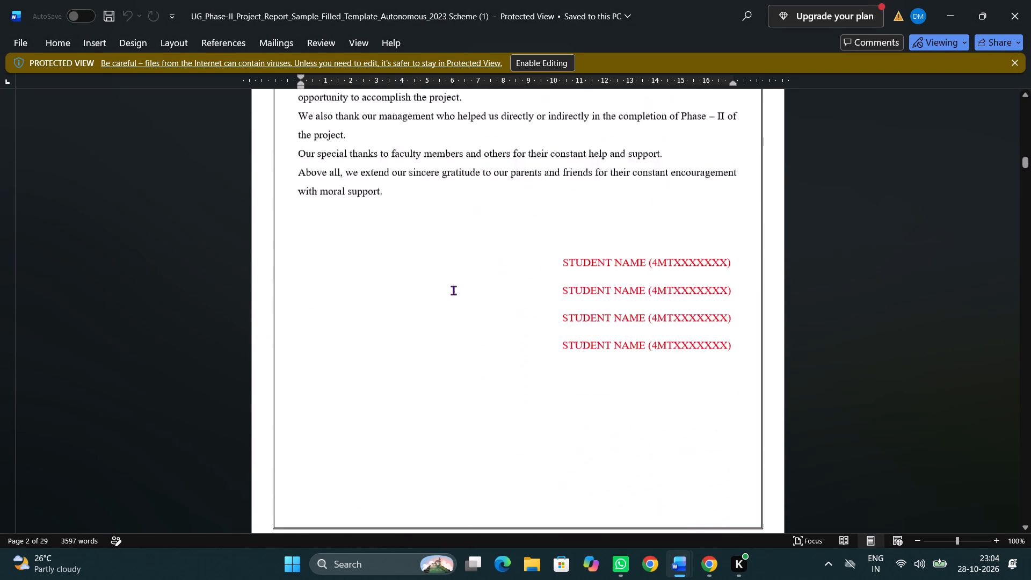
pyautogui.scroll(6, 453, 290)
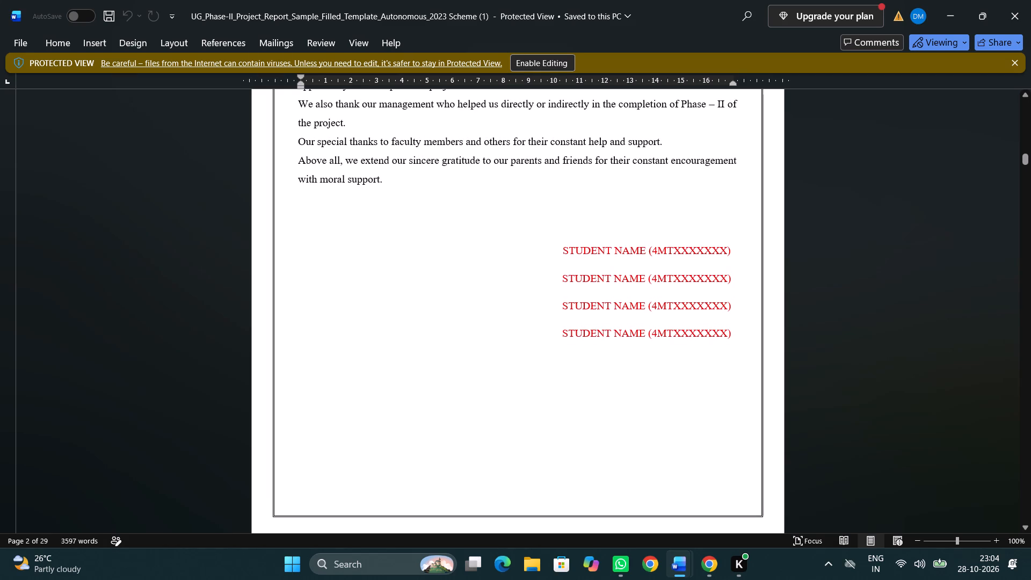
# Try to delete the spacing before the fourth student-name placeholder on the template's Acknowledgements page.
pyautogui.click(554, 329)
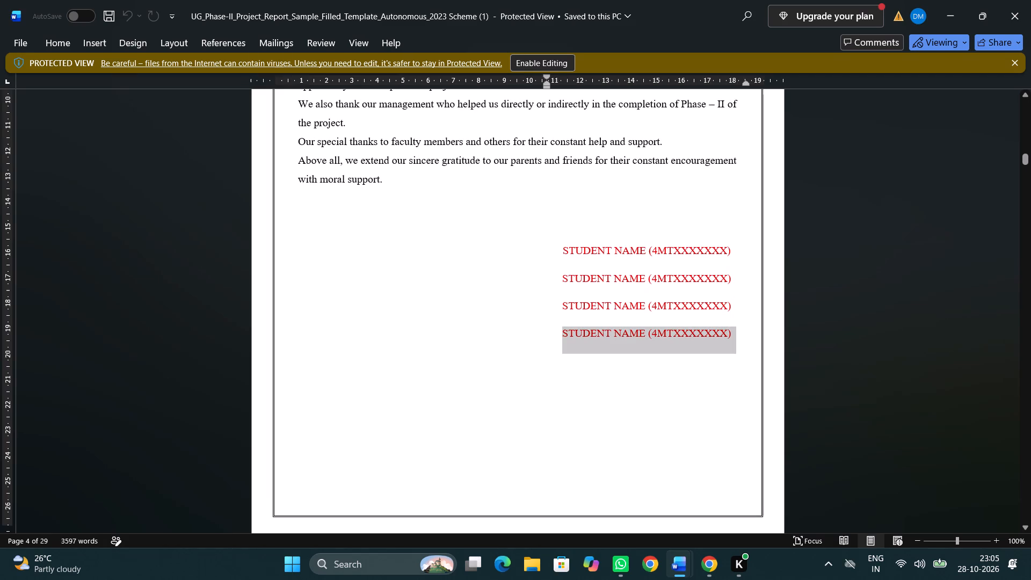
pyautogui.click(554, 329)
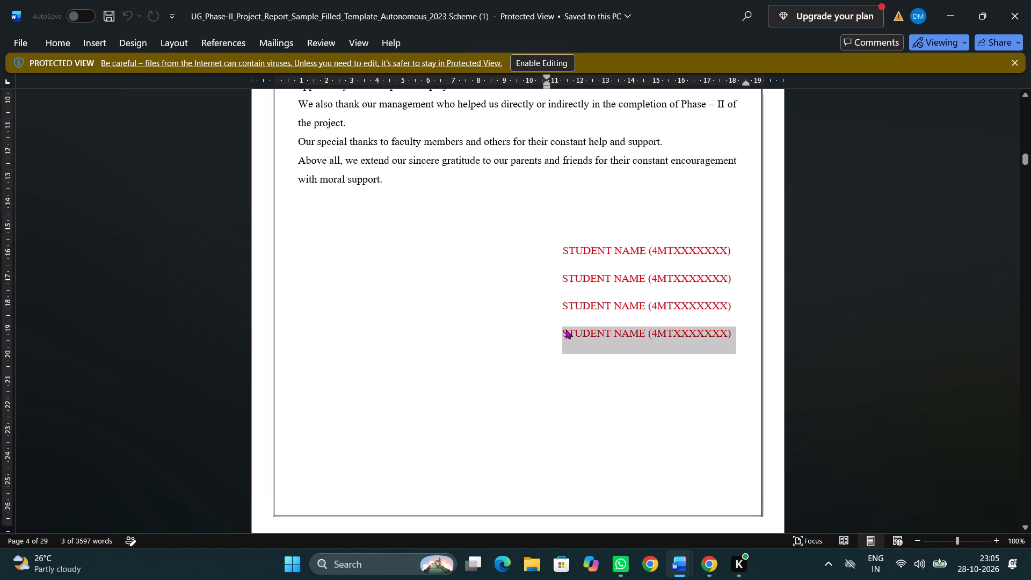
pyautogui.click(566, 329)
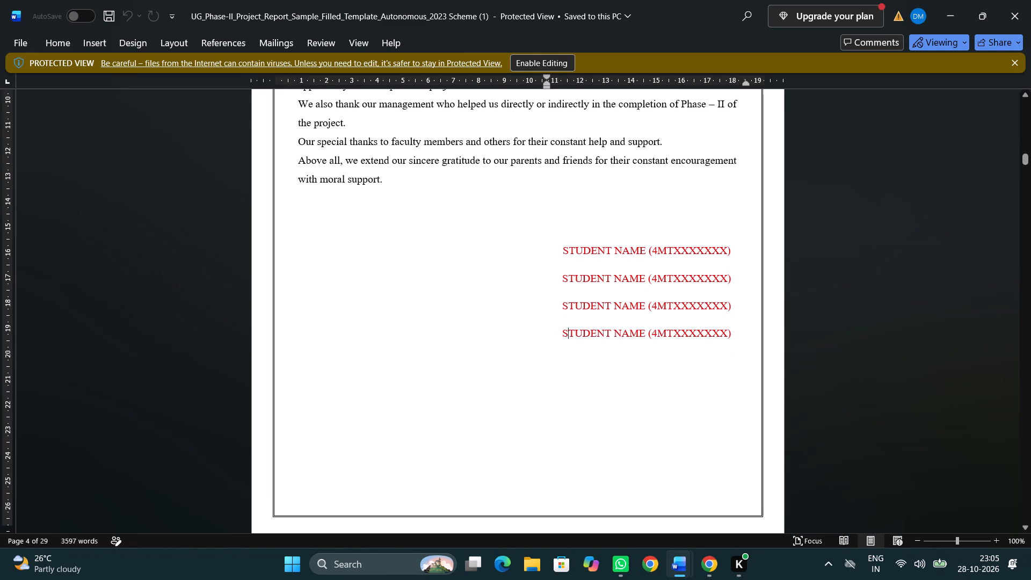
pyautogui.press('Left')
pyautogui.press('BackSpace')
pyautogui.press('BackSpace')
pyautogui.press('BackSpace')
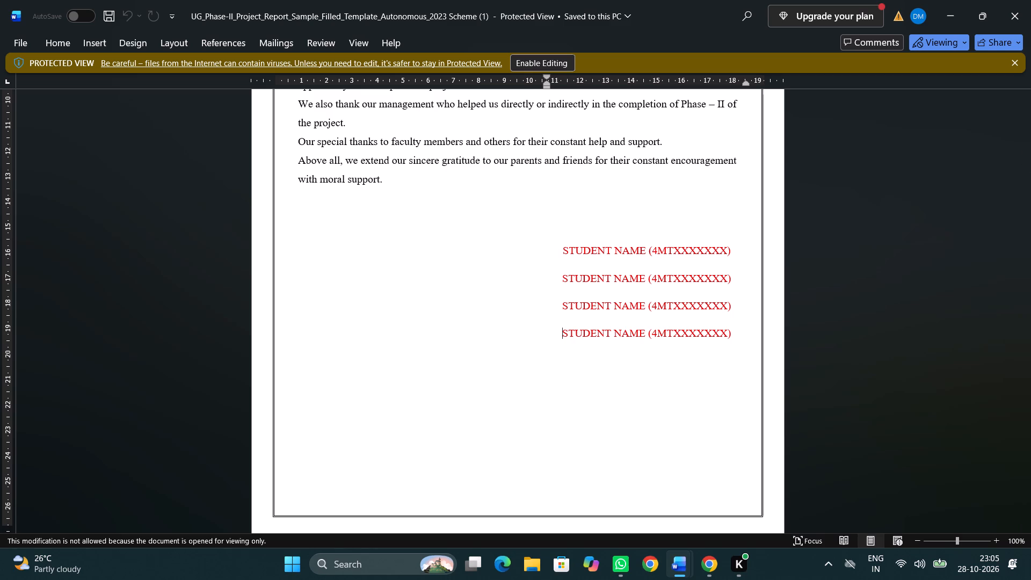
# Compare the Acknowledgements page of the MAIN PAGE document with the same page in the UG_Phase-II template.
pyautogui.hotkey('alt', 'Tab')
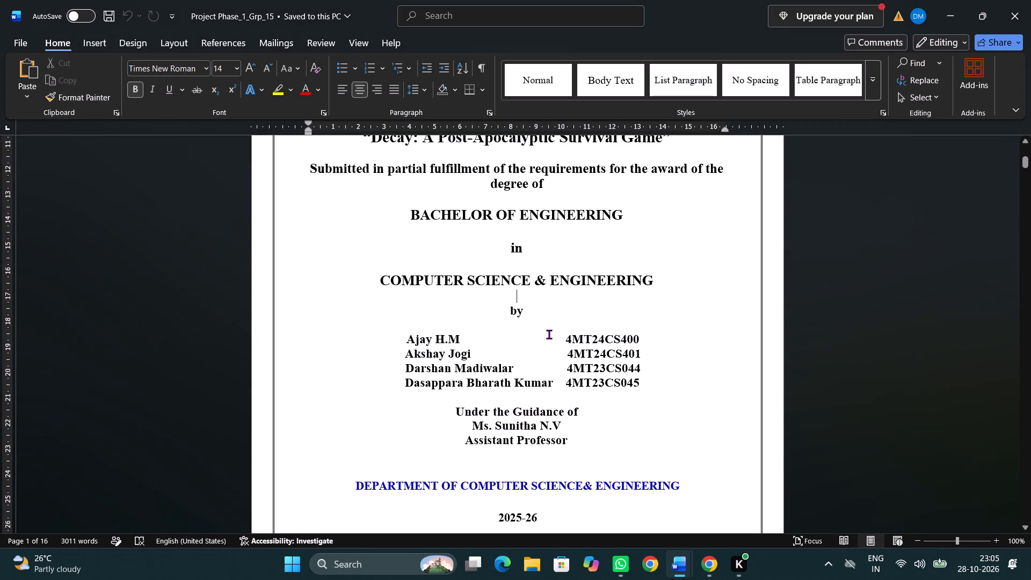
pyautogui.hotkey('alt', 'Tab')
pyautogui.hotkey('alt', 'Tab')
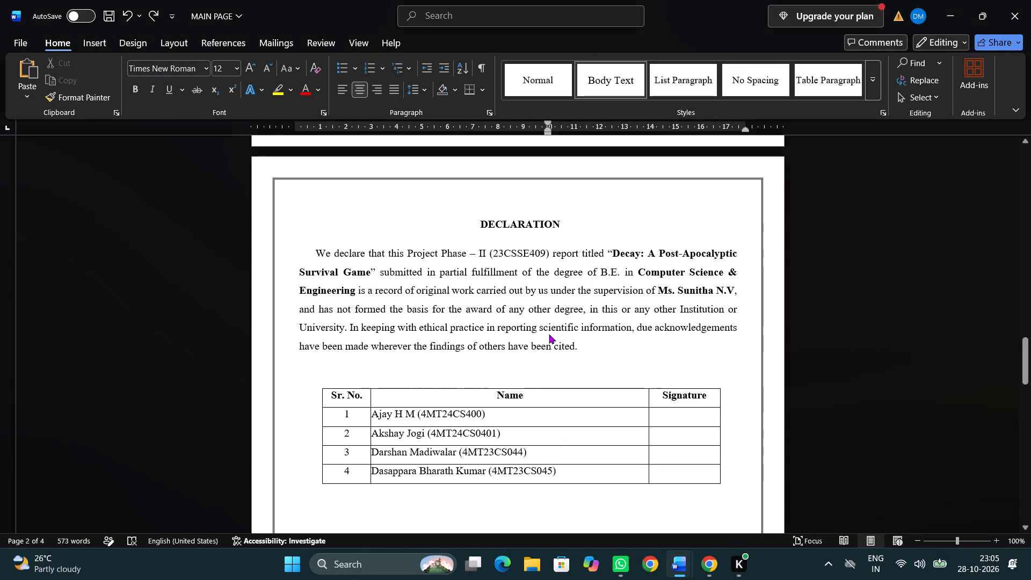
pyautogui.scroll(-5, 549, 334)
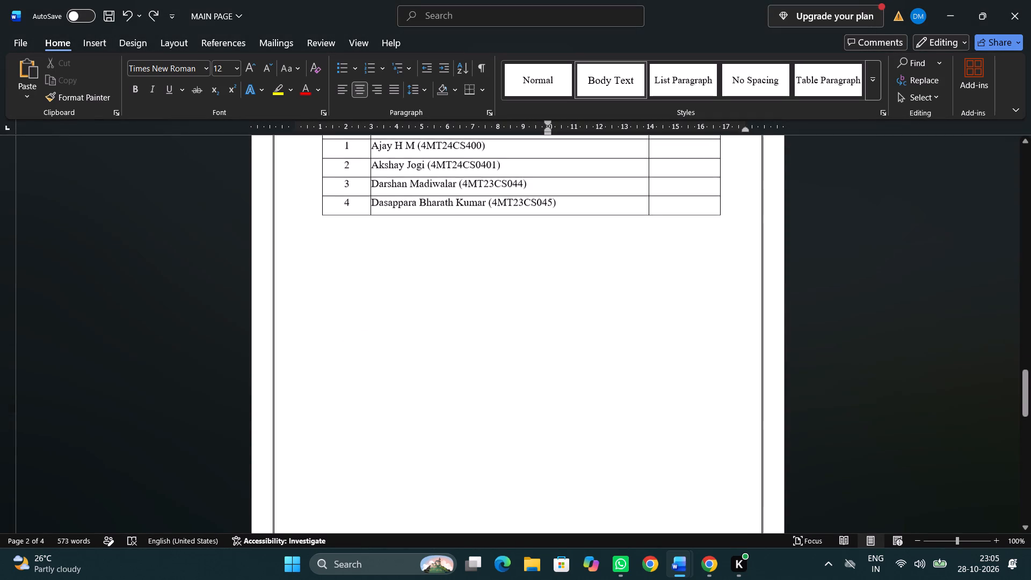
pyautogui.scroll(-8, 549, 334)
pyautogui.scroll(1, 549, 334)
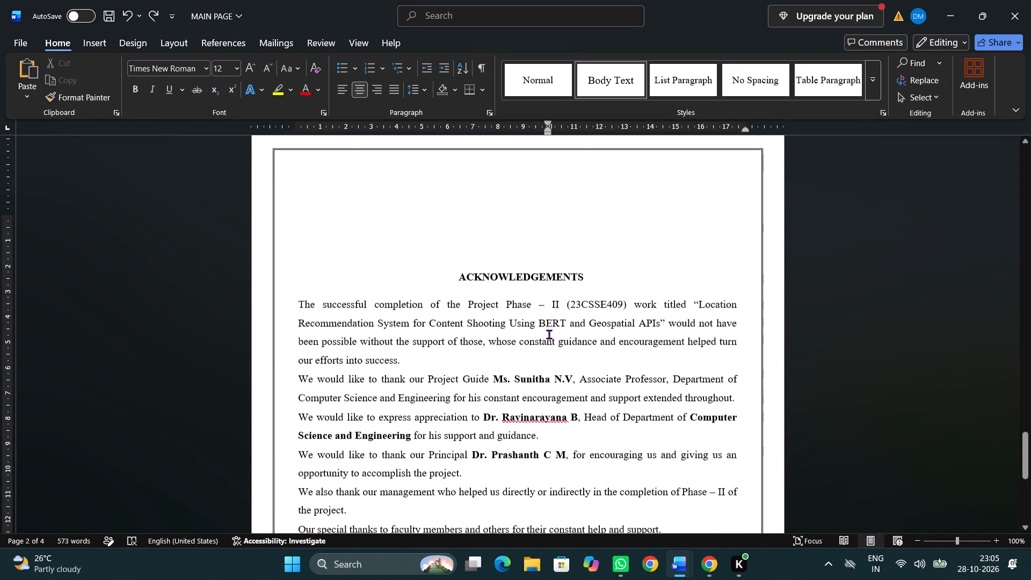
pyautogui.hotkey('alt', 'Tab')
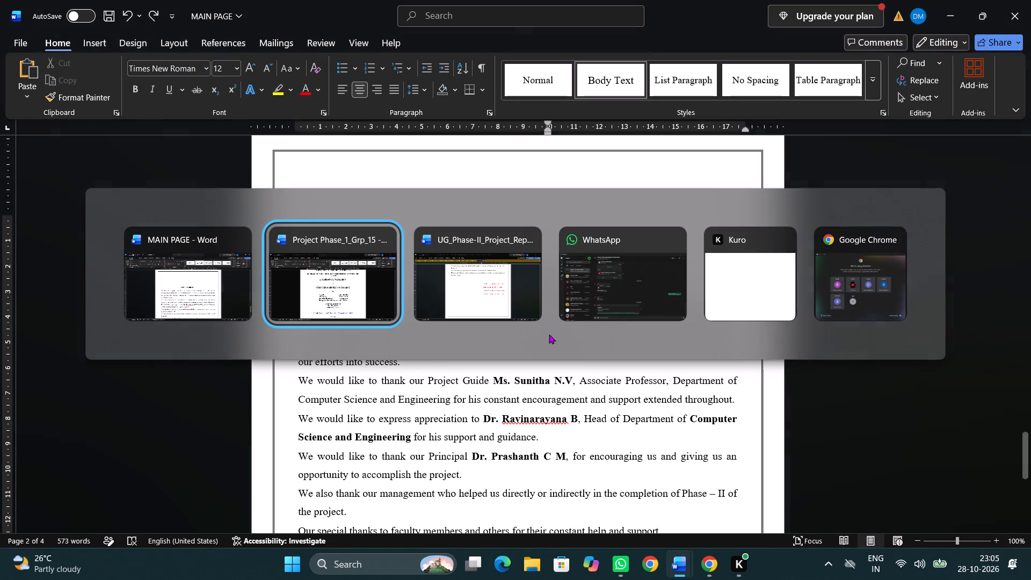
pyautogui.hotkey('alt', 'Tab')
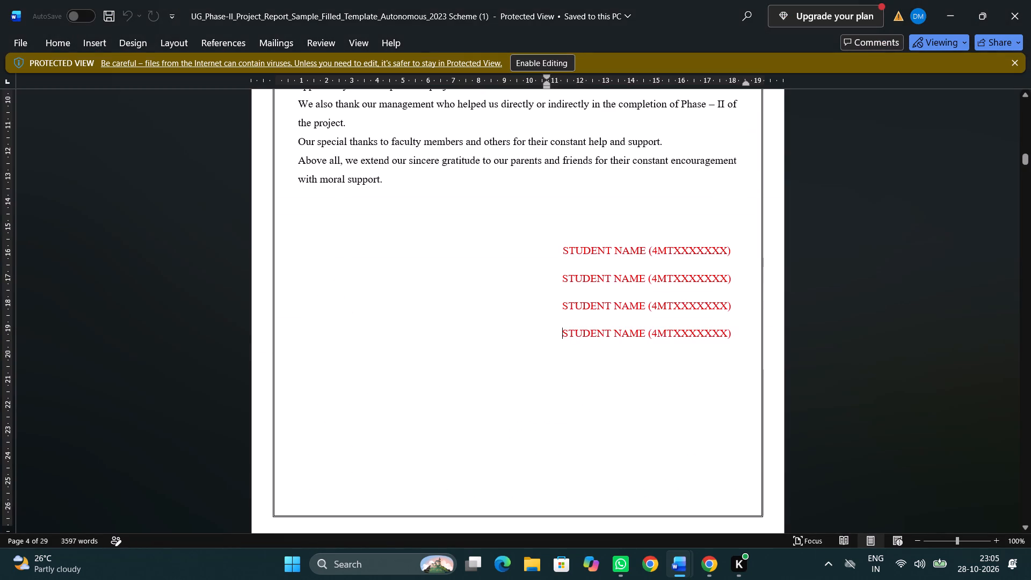
pyautogui.scroll(6, 549, 334)
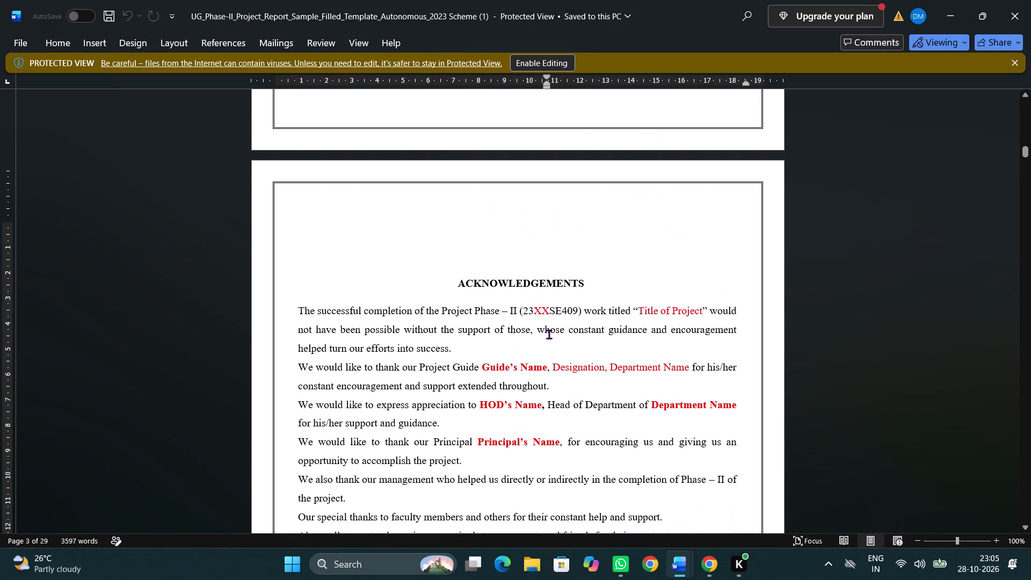
# In the MAIN PAGE document's Acknowledgements, enter the fourth student's full name in capitals before the last registration number.
pyautogui.hotkey('alt', 'Tab')
pyautogui.scroll(-3, 549, 334)
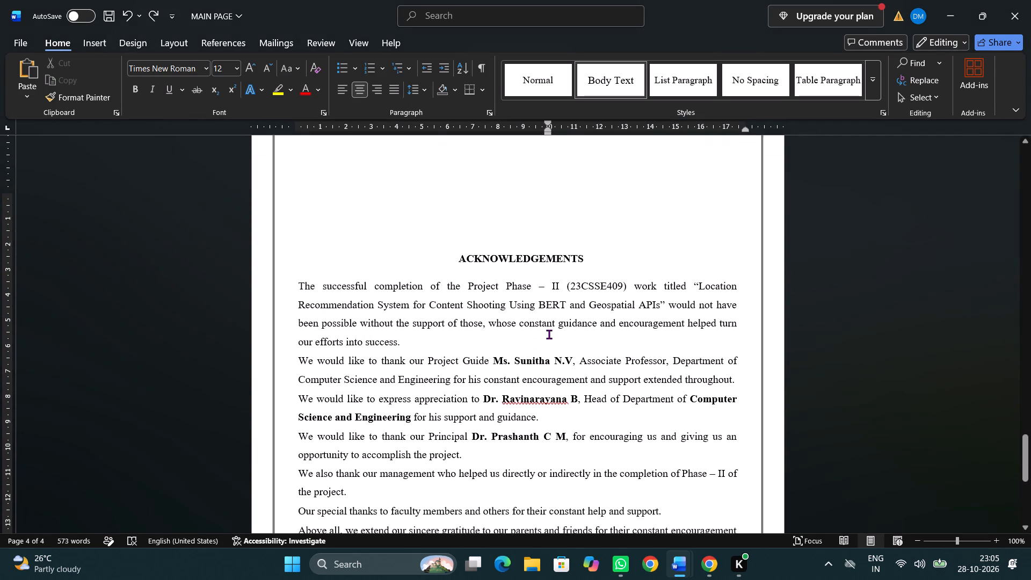
pyautogui.scroll(-5, 549, 334)
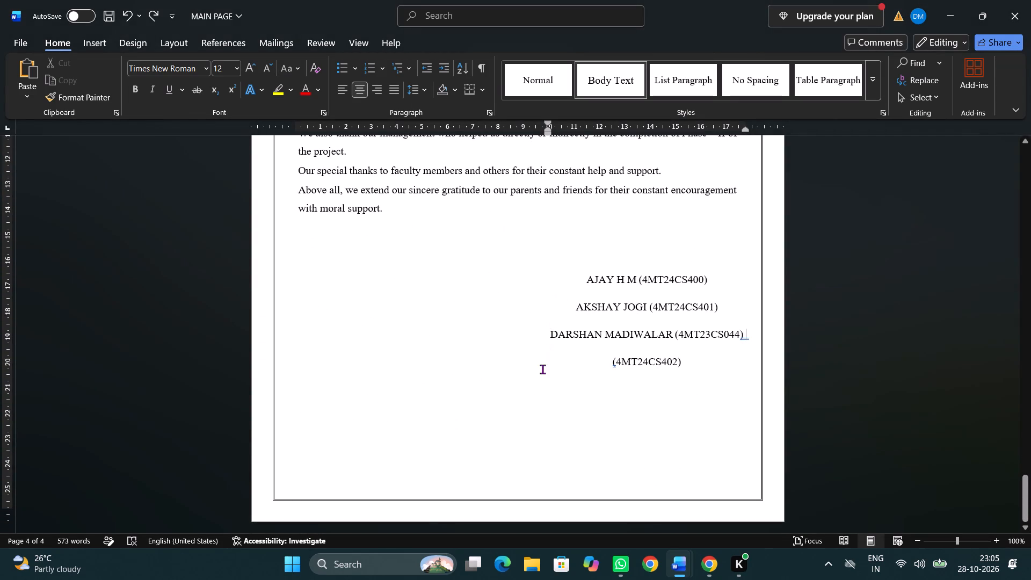
pyautogui.click(606, 363)
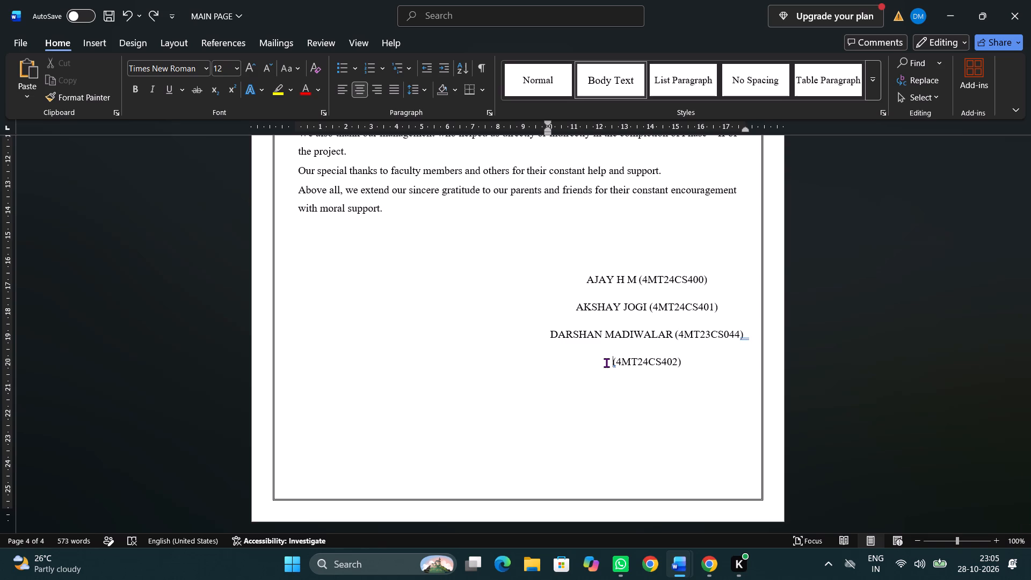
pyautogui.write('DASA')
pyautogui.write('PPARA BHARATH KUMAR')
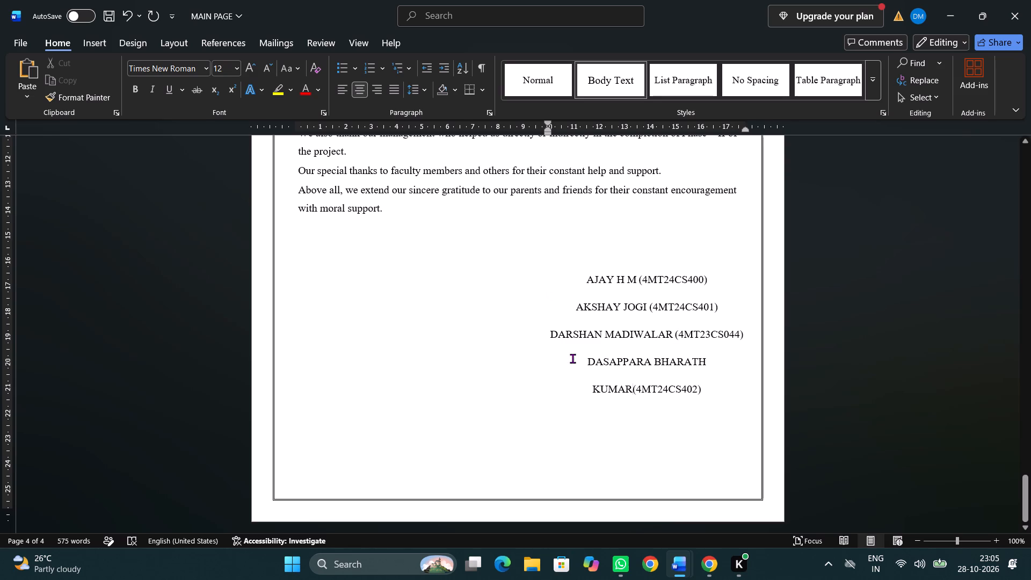
# Decrease the indent of the paragraph holding the third and fourth students' entries by two levels.
pyautogui.click(589, 368)
pyautogui.click(428, 69)
pyautogui.click(428, 69)
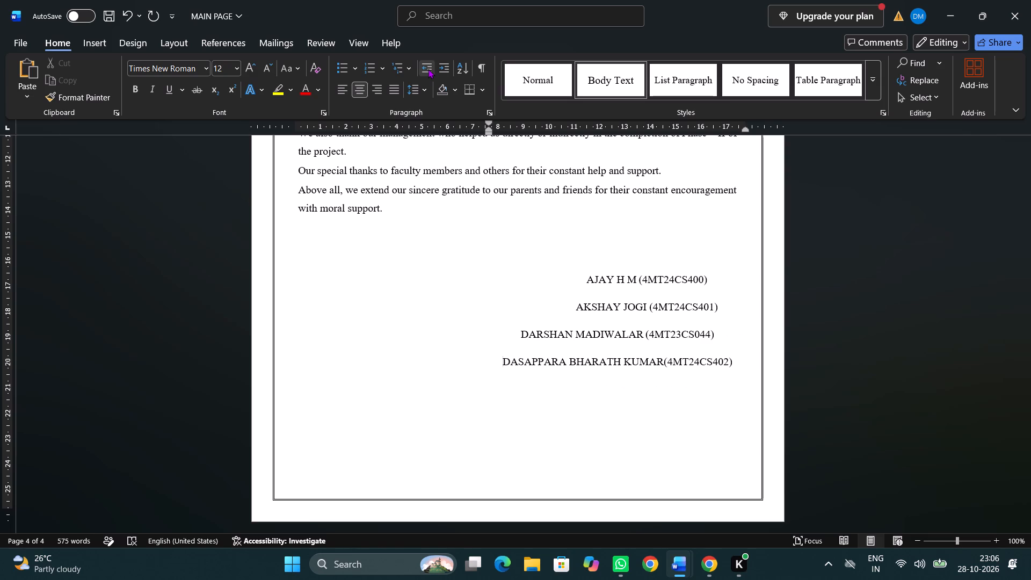
# Insert a space between the fourth student's name and the opening parenthesis of the registration number.
pyautogui.click(666, 361)
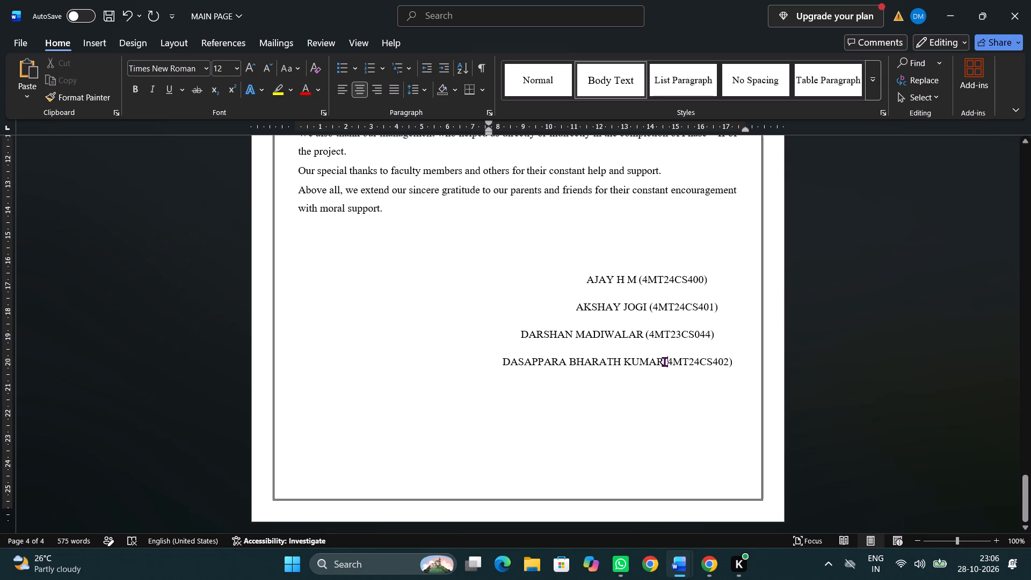
pyautogui.click(663, 361)
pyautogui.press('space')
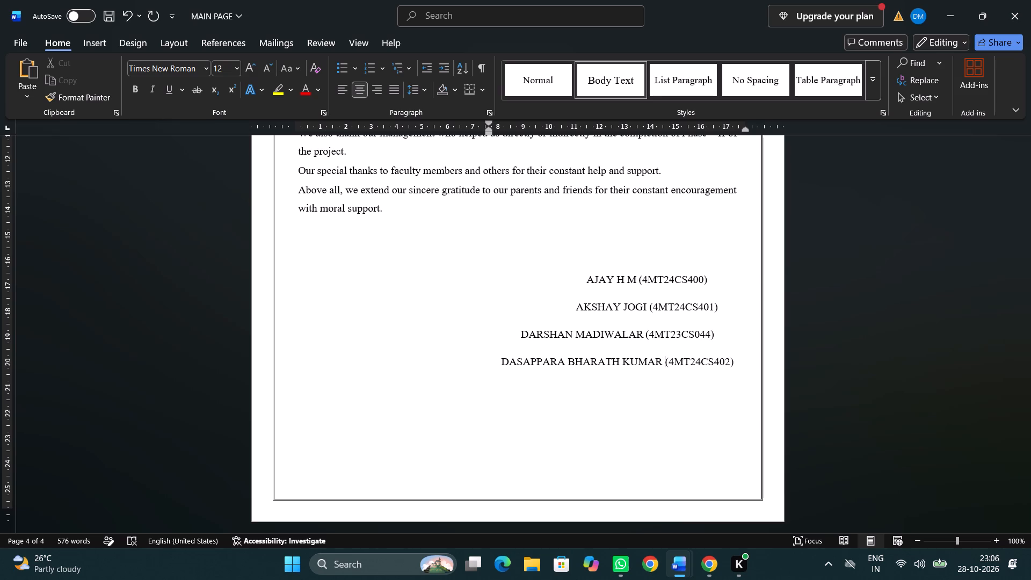
# Insert 23 spaces before the third student's name to shift that entry to the right on its line.
pyautogui.click(520, 336)
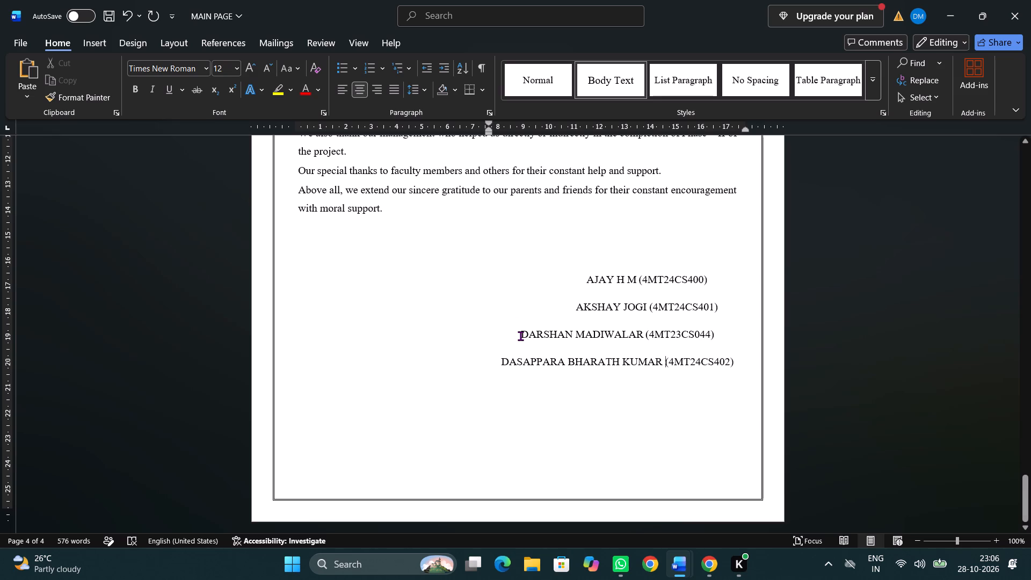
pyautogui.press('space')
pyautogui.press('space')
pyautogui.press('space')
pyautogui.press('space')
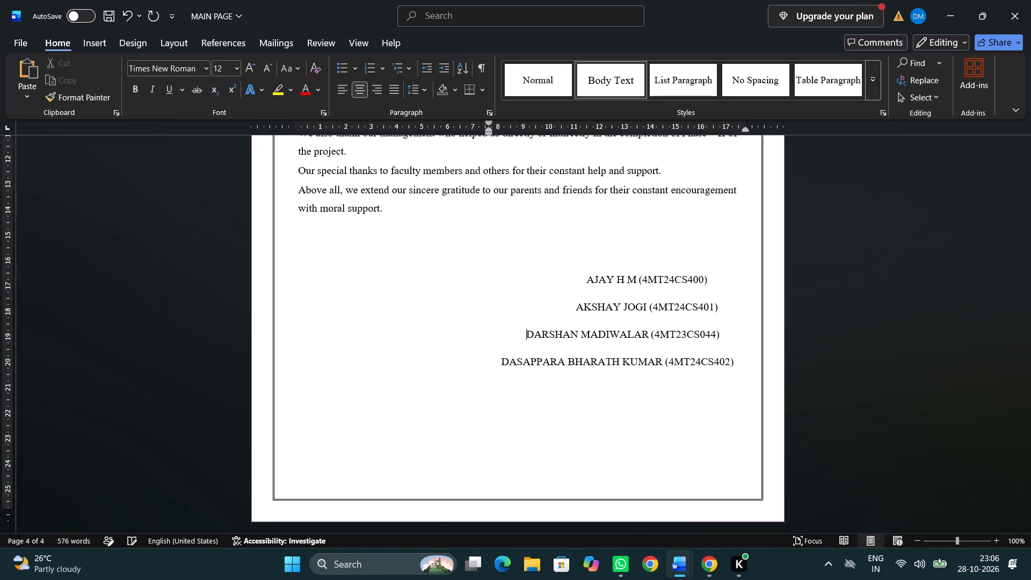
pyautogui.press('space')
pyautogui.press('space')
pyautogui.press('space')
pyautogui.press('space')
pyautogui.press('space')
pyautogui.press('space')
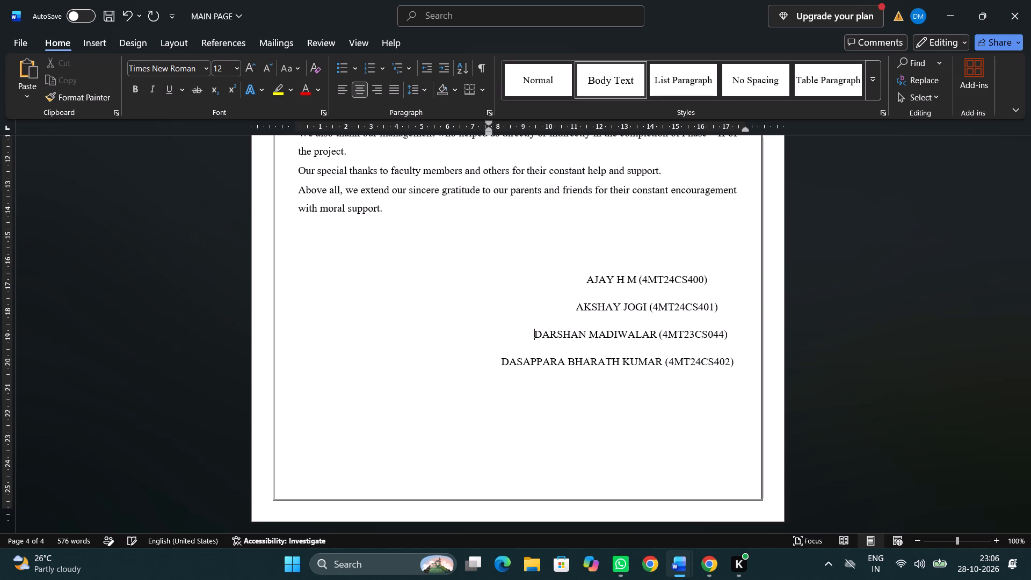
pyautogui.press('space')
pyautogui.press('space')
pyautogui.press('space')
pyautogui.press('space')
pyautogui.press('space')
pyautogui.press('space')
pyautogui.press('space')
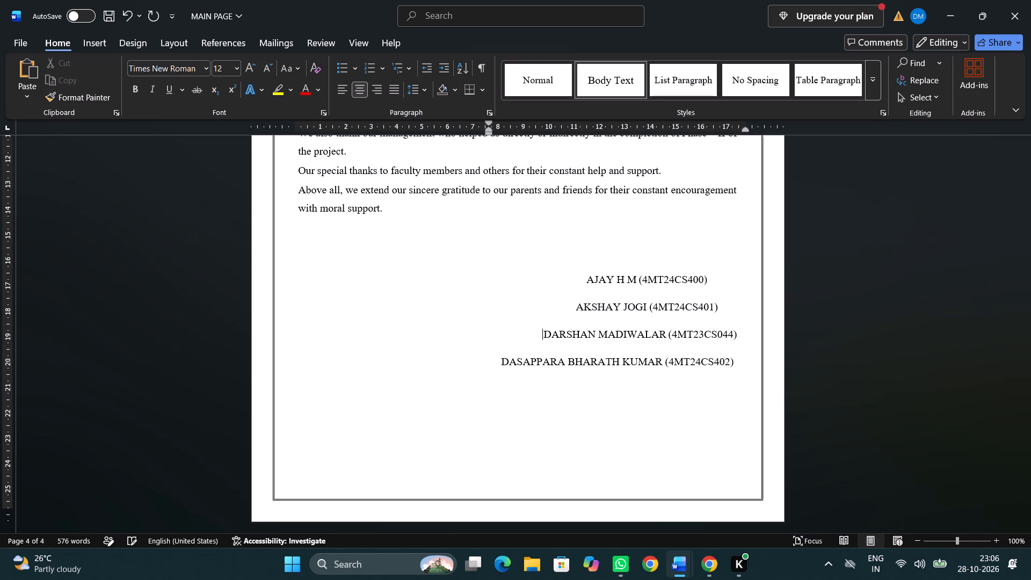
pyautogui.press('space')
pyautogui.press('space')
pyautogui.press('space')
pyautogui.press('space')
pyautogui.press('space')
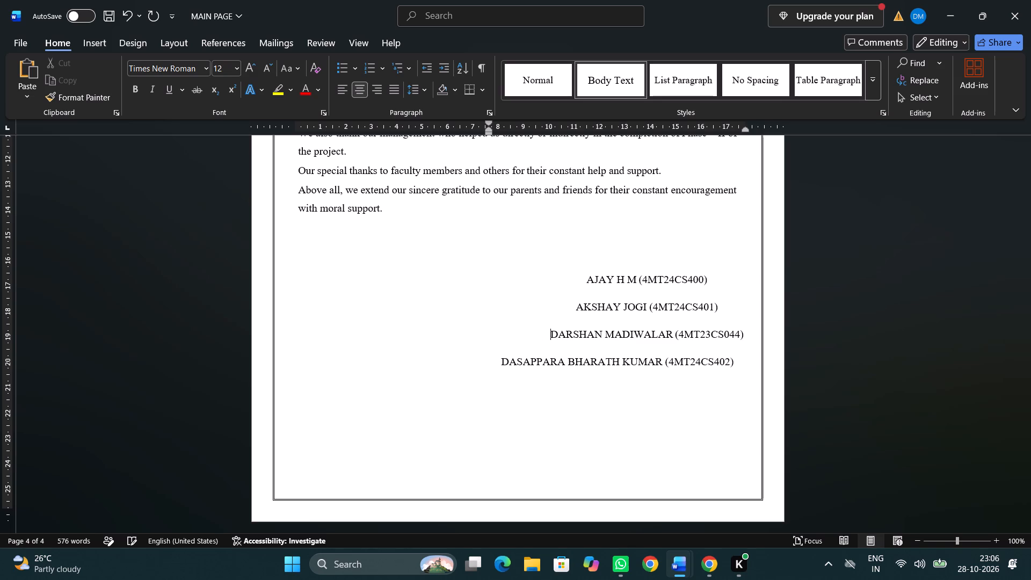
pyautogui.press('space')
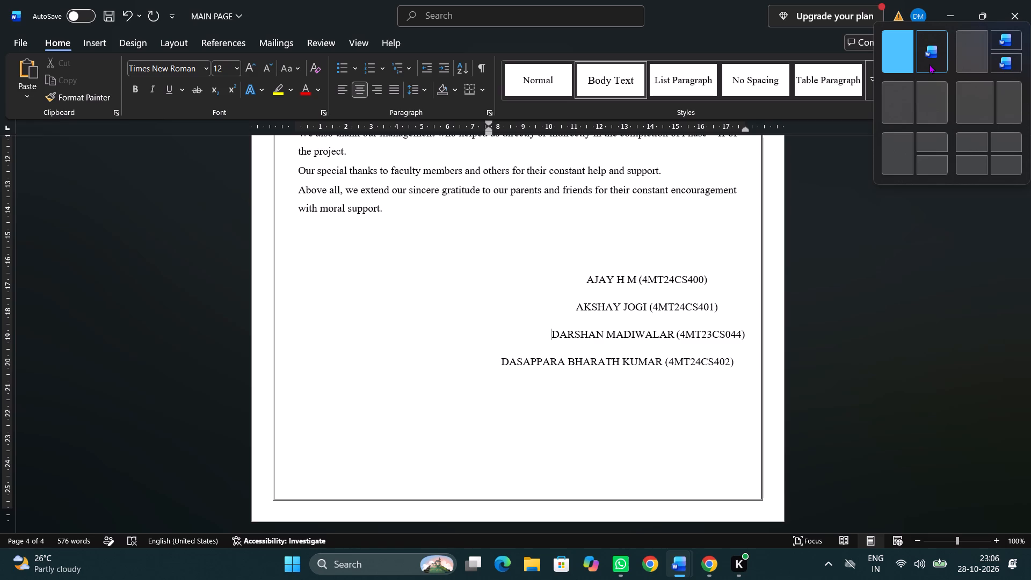
# Place the report and the UG_Phase-II template side by side, showing the template's student-name entries for comparison.
pyautogui.click(929, 64)
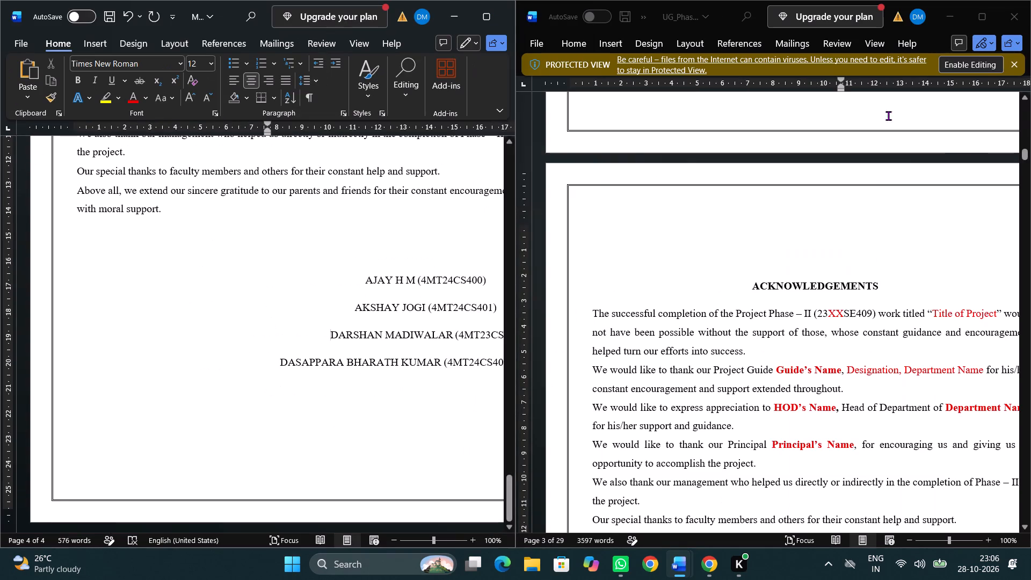
pyautogui.scroll(-3, 890, 156)
pyautogui.keyDown('ctrl'); pyautogui.scroll(-1, 890, 156); pyautogui.keyUp('ctrl')
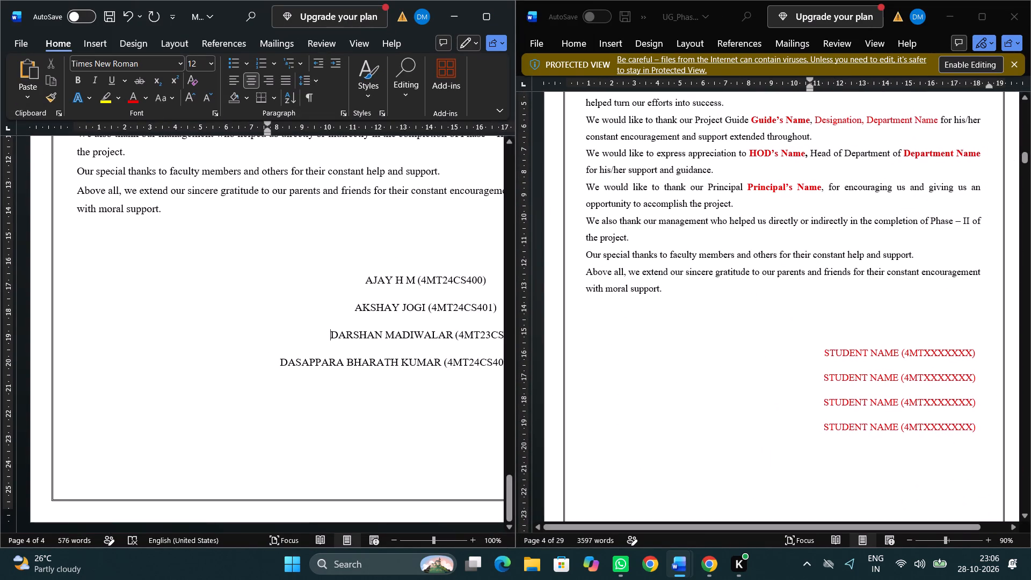
# Insert eight spaces directly before the fourth student's name to try to shift that entry along its line.
pyautogui.hscroll(-2, 440, 367)
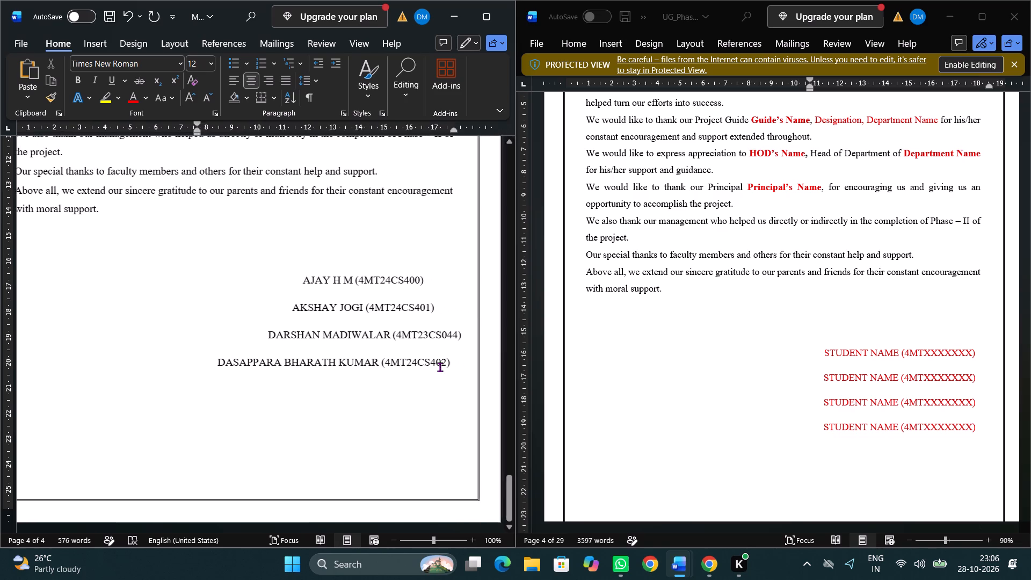
pyautogui.hscroll(-2, 440, 367)
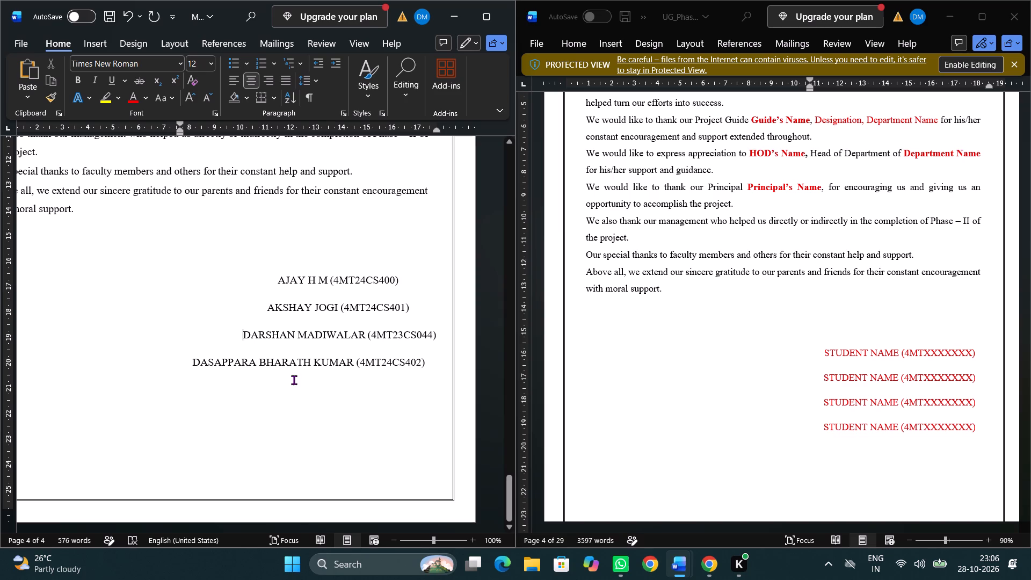
pyautogui.click(191, 365)
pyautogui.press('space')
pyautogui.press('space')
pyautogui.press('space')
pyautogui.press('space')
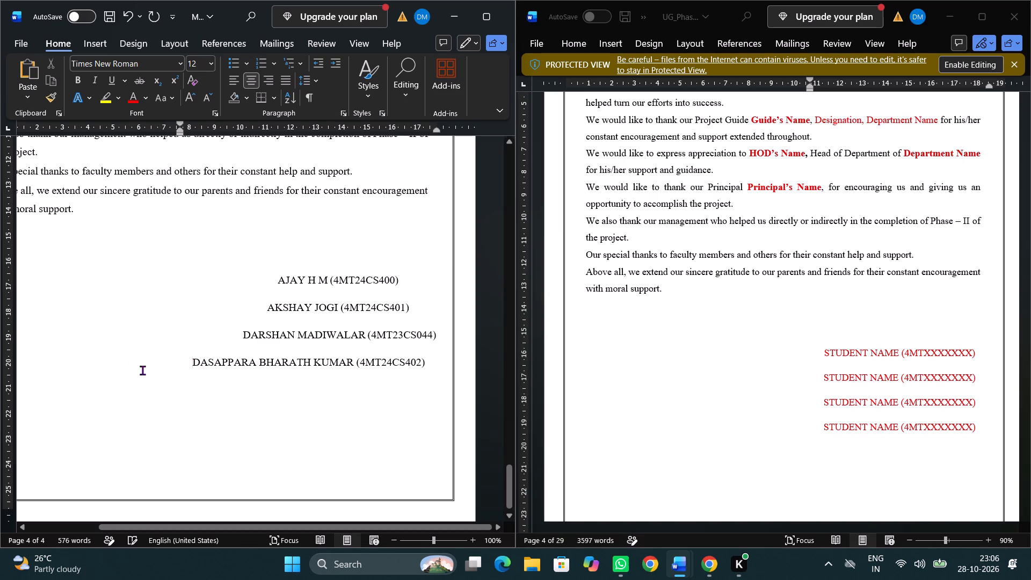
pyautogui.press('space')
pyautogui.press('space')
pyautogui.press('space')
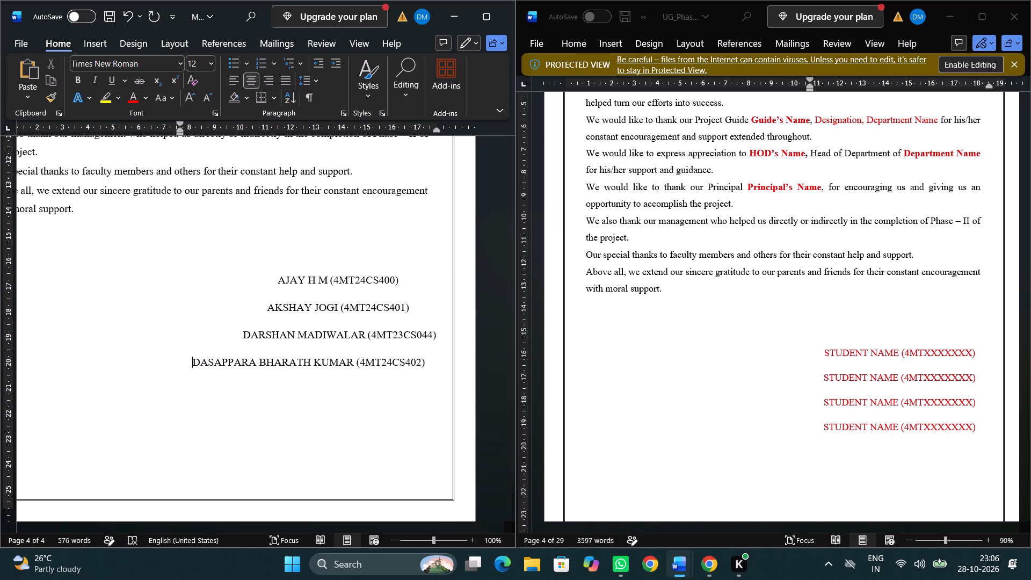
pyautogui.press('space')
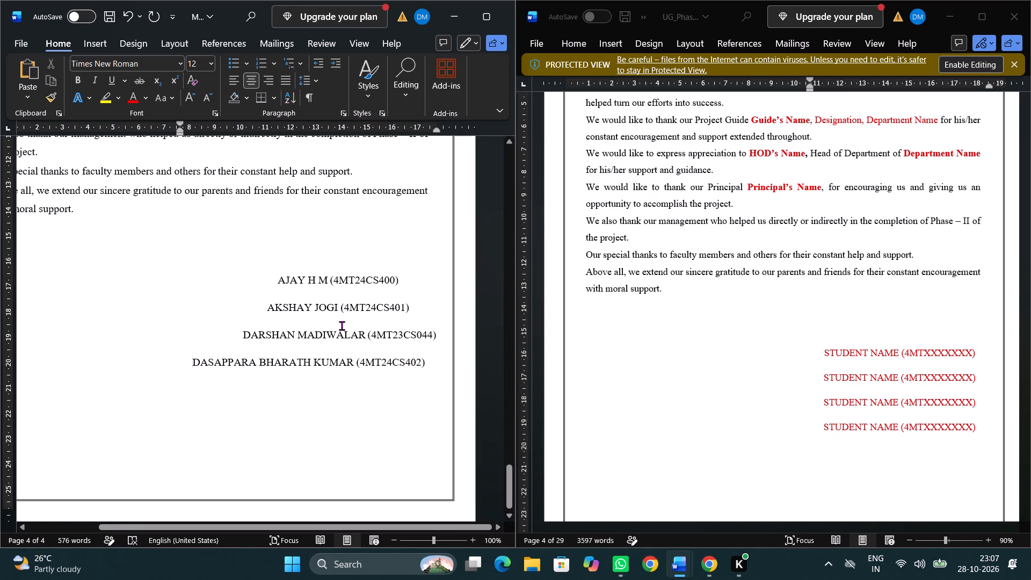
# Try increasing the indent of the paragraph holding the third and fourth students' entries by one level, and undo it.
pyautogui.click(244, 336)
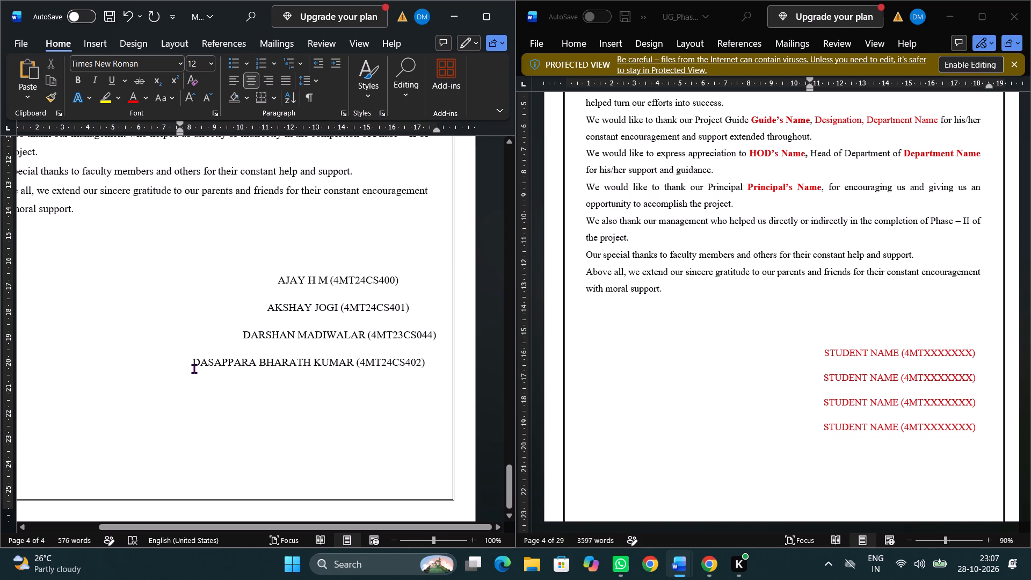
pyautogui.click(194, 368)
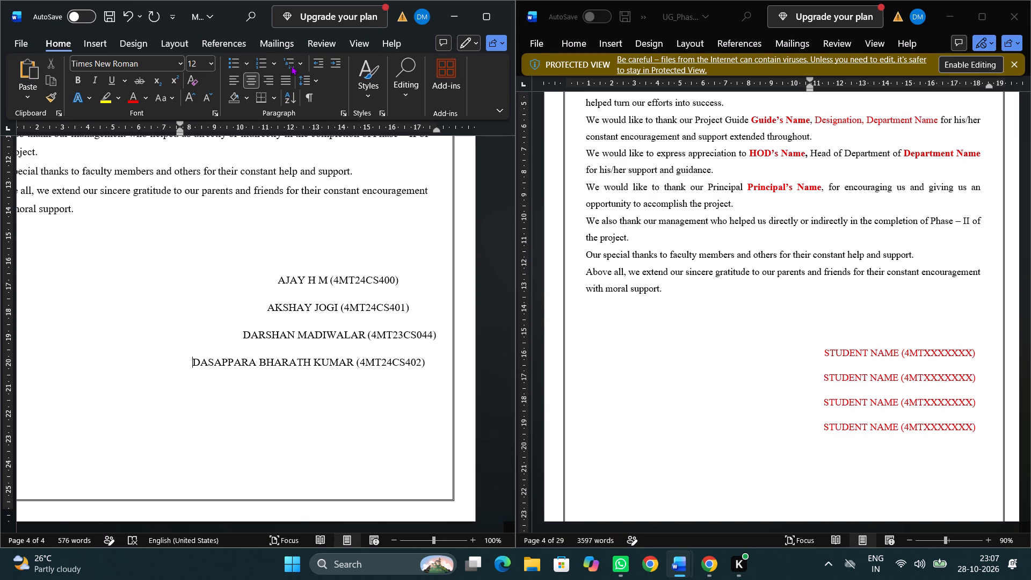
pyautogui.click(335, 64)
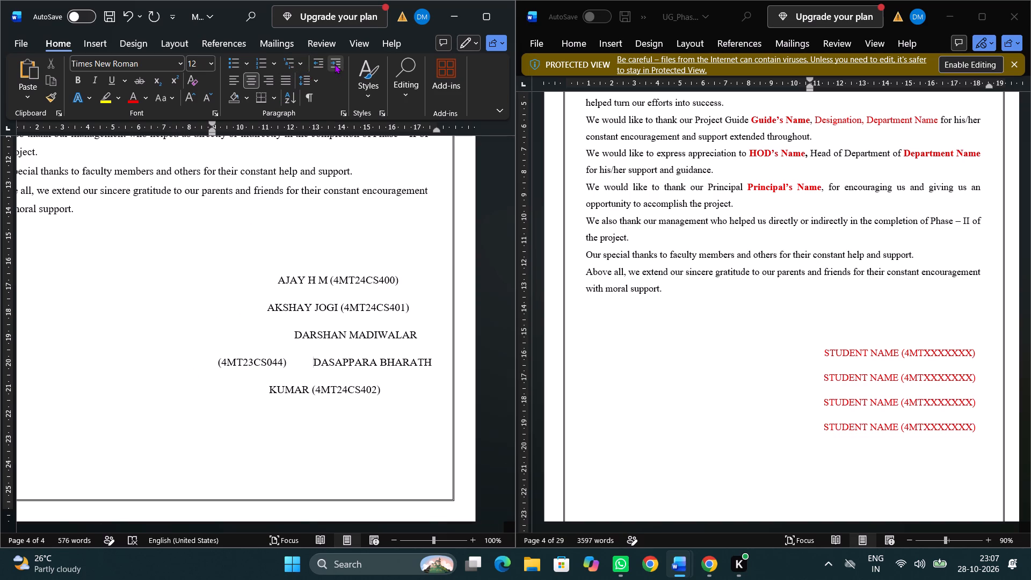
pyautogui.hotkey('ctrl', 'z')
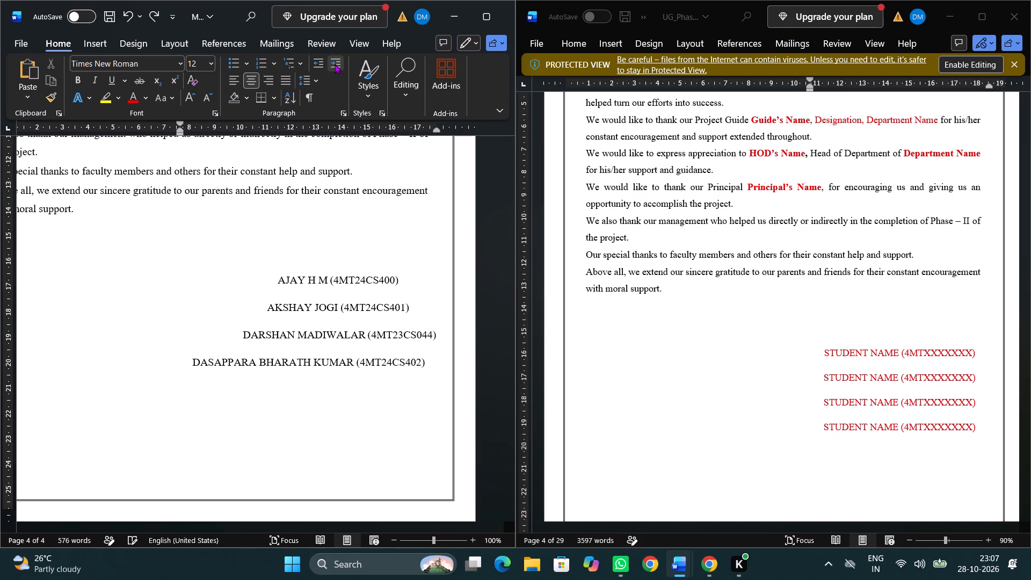
# Delete part of the run of spaces before the third student's name to move that entry back along its line.
pyautogui.click(246, 335)
pyautogui.press('BackSpace')
pyautogui.press('BackSpace')
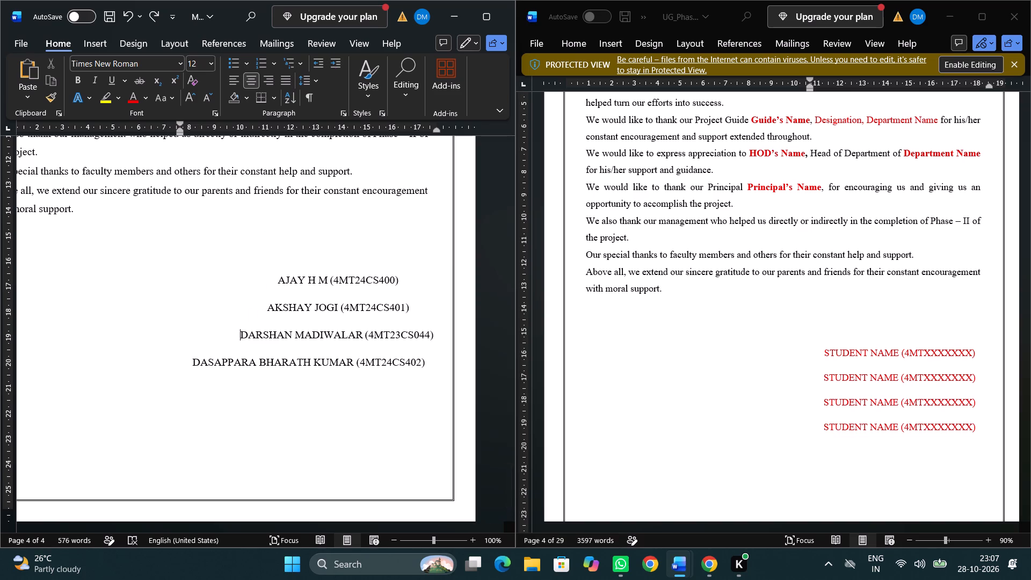
pyautogui.press('BackSpace')
pyautogui.press('BackSpace')
pyautogui.press('BackSpace')
pyautogui.press('BackSpace')
pyautogui.press('BackSpace')
pyautogui.press('BackSpace')
pyautogui.press('BackSpace')
pyautogui.press('BackSpace')
pyautogui.press('BackSpace')
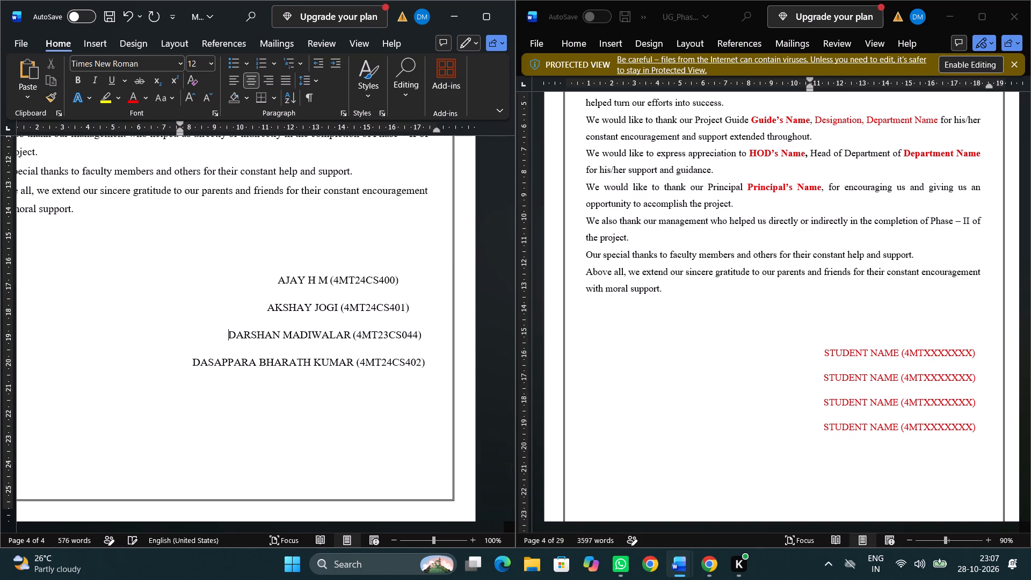
pyautogui.press('BackSpace')
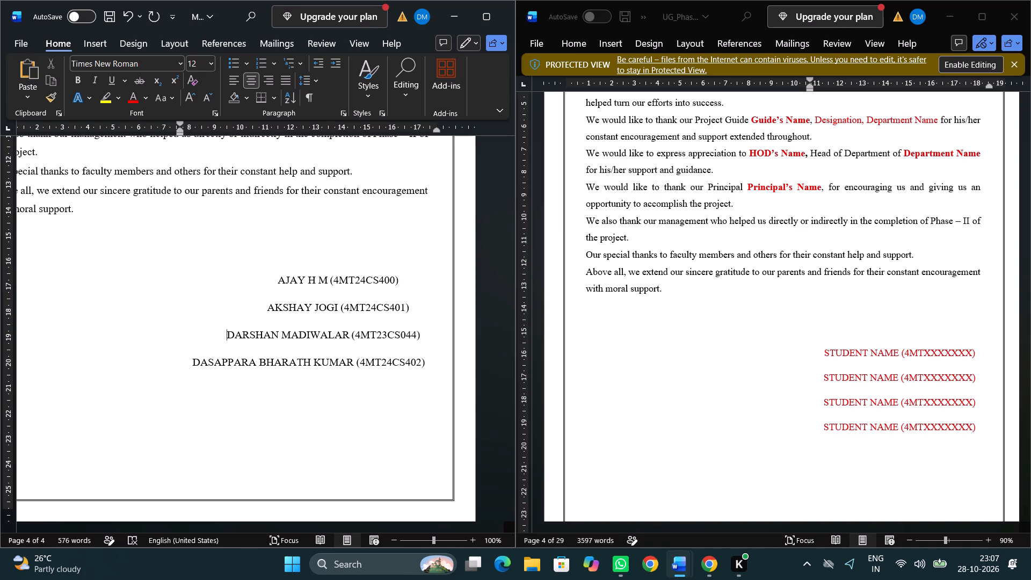
# Change the second student's entry from centred to left-aligned, undoing the extra removal of its indent.
pyautogui.click(270, 306)
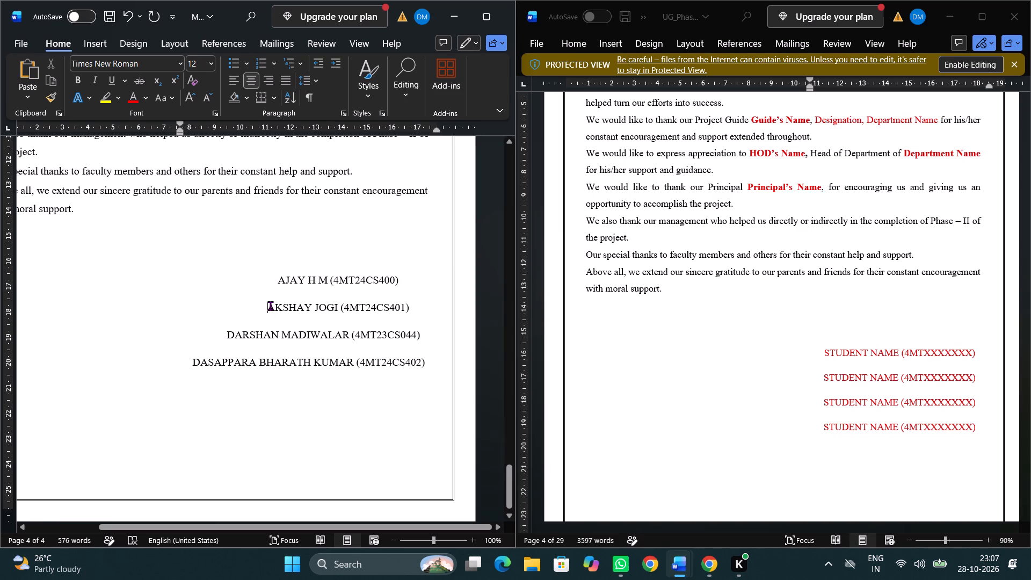
pyautogui.press('BackSpace')
pyautogui.press('BackSpace')
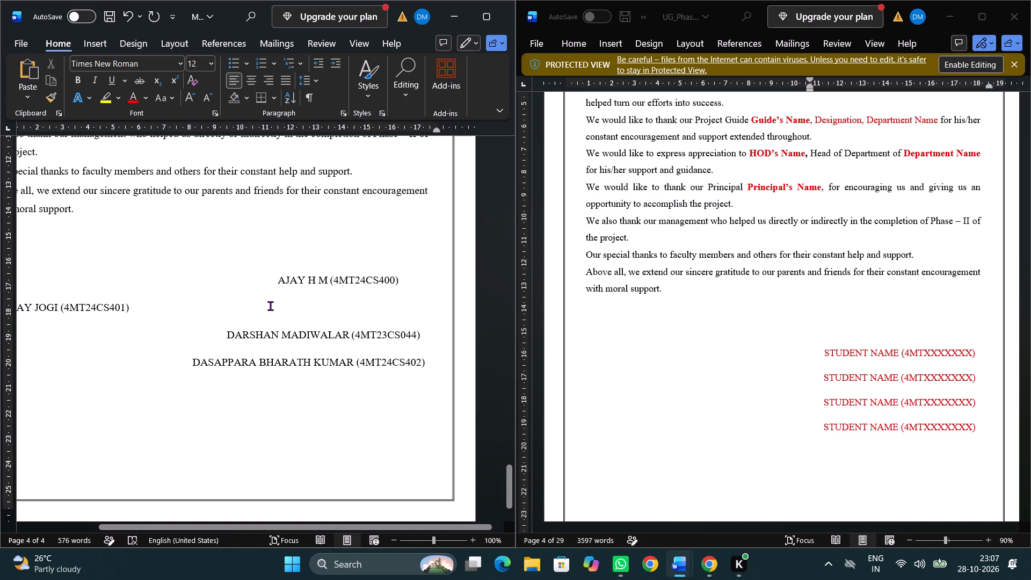
pyautogui.hotkey('ctrl', 'z')
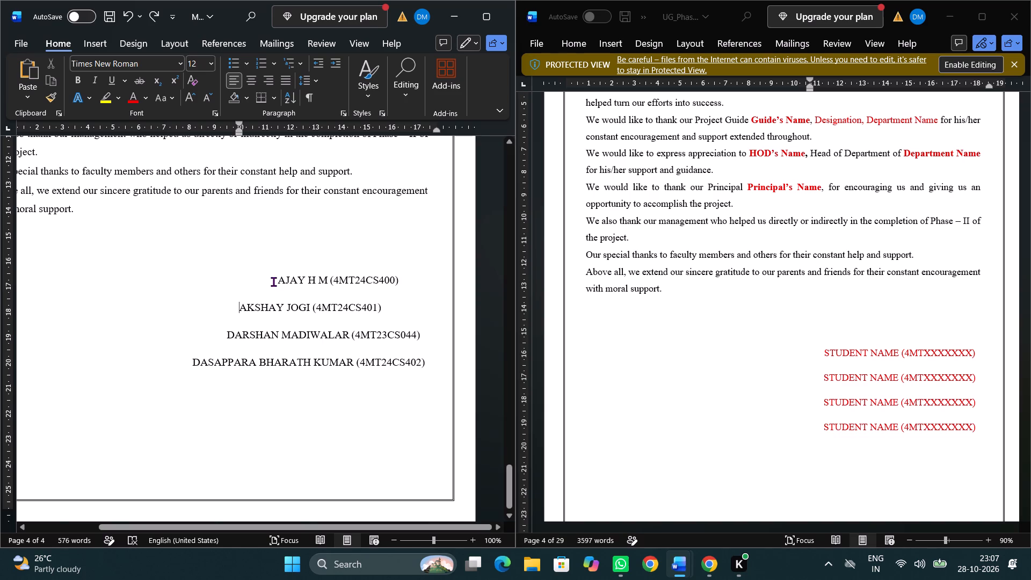
# Change the first student's entry from centred to left-aligned at its indent and insert four spaces before the name.
pyautogui.click(273, 281)
pyautogui.press('BackSpace')
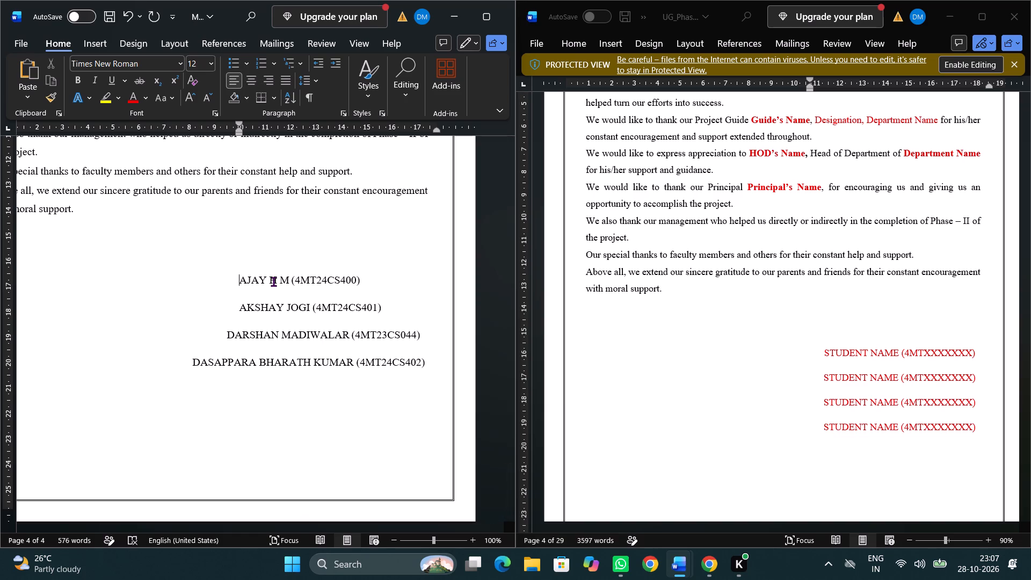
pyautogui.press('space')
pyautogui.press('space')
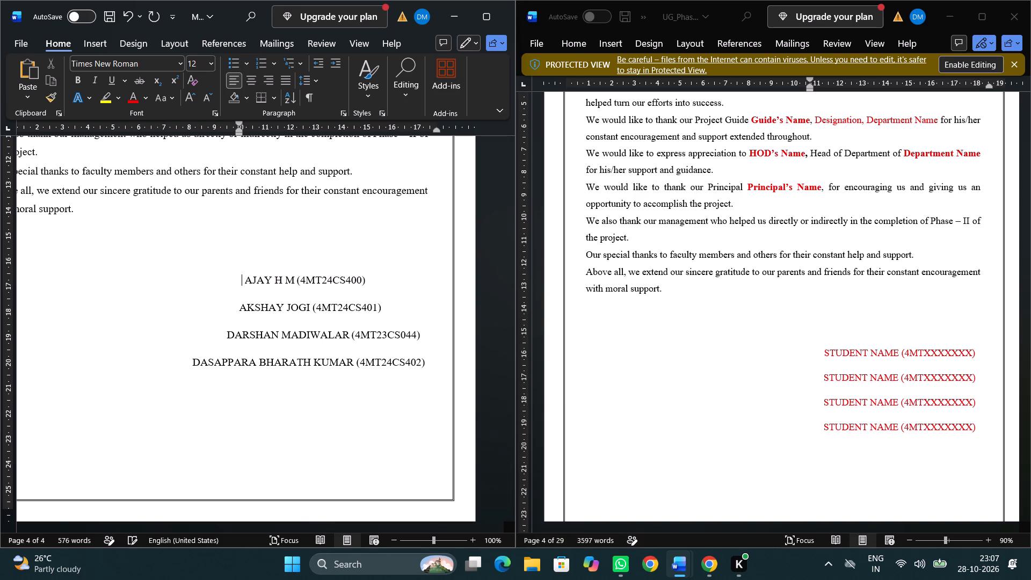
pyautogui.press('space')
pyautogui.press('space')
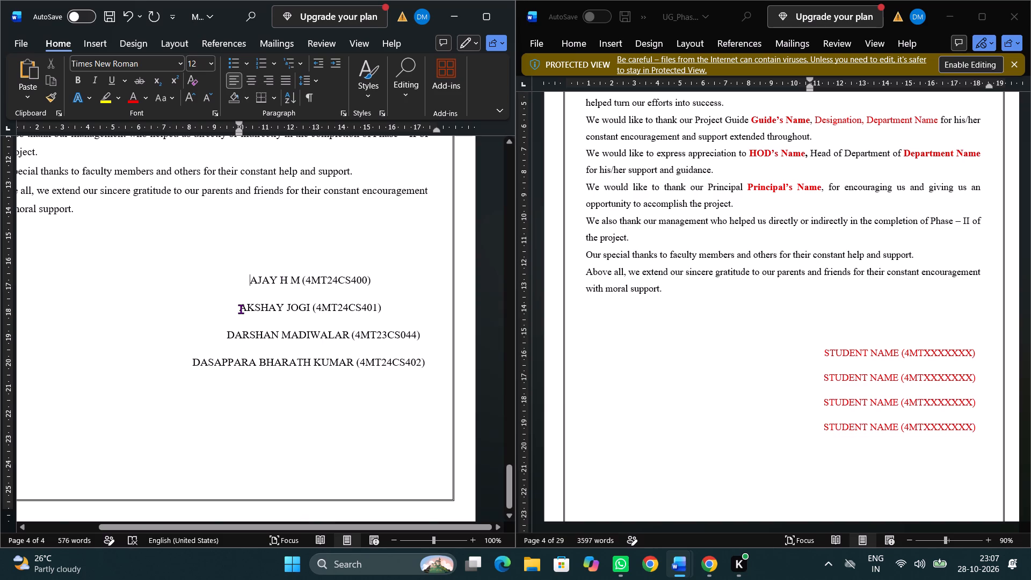
# Delete more spaces before the third student's name and remove the centring of the paragraph holding the third and fourth entries.
pyautogui.keyDown('ctrl'); pyautogui.scroll(-1, 241, 310); pyautogui.keyUp('ctrl')
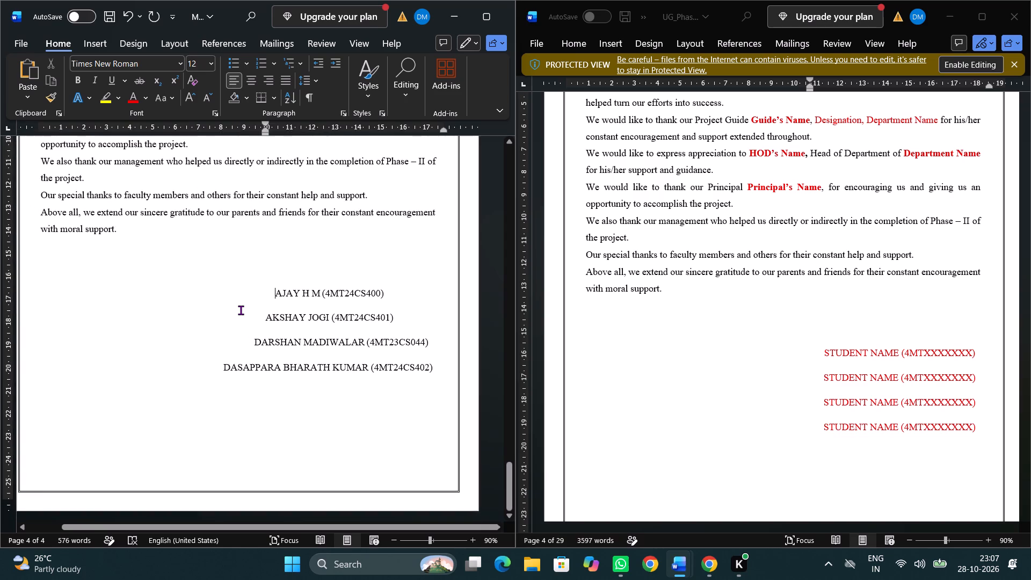
pyautogui.keyDown('ctrl'); pyautogui.scroll(-1, 241, 310); pyautogui.keyUp('ctrl')
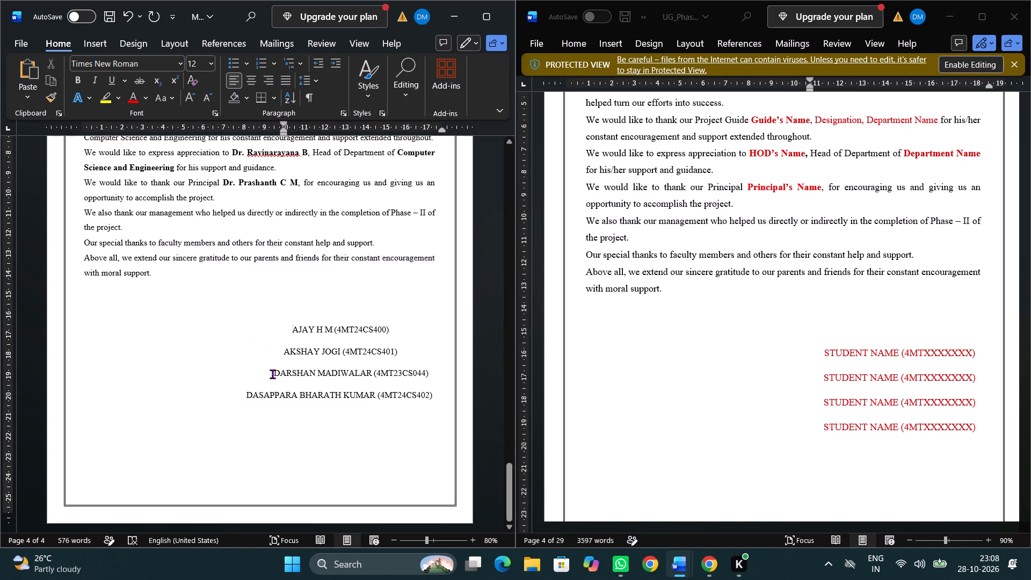
pyautogui.click(272, 374)
pyautogui.press('BackSpace')
pyautogui.press('BackSpace')
pyautogui.press('BackSpace')
pyautogui.press('BackSpace')
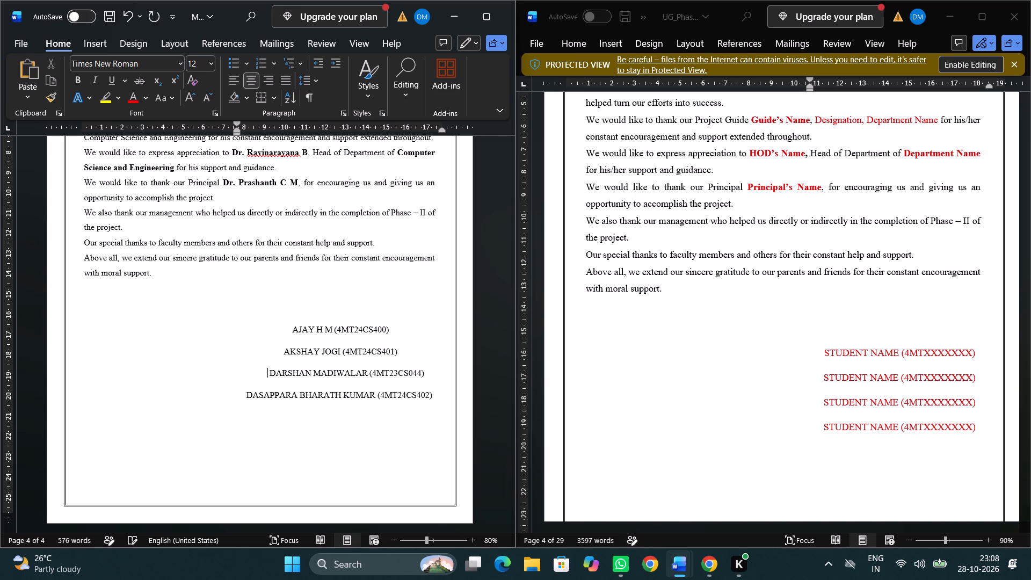
pyautogui.press('BackSpace')
pyautogui.press('BackSpace')
pyautogui.press('BackSpace')
pyautogui.press('BackSpace')
pyautogui.press('BackSpace')
pyautogui.press('BackSpace')
pyautogui.press('BackSpace')
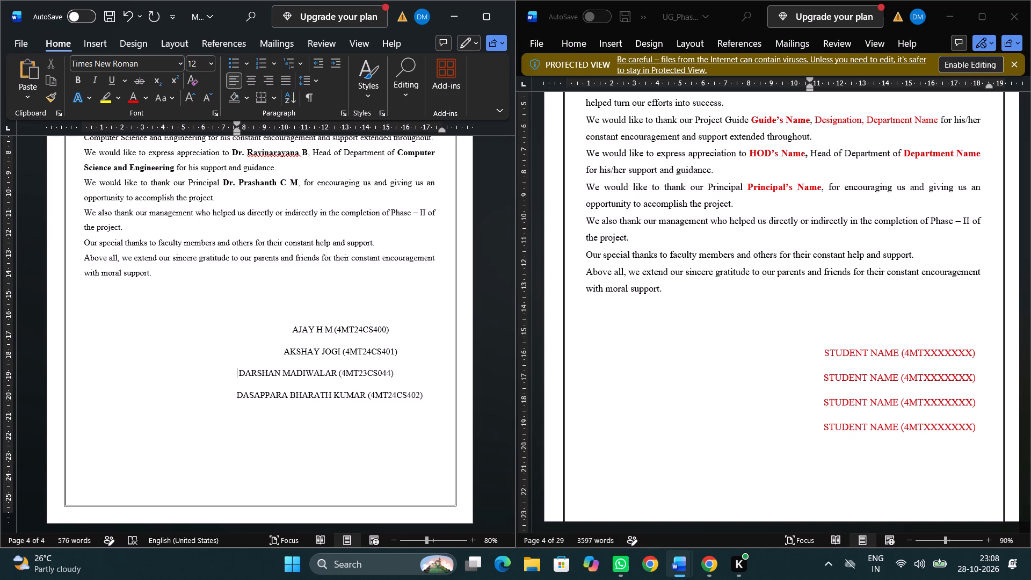
# Insert 28 spaces between the third student's name and registration number, moving the number towards the right margin.
pyautogui.click(339, 373)
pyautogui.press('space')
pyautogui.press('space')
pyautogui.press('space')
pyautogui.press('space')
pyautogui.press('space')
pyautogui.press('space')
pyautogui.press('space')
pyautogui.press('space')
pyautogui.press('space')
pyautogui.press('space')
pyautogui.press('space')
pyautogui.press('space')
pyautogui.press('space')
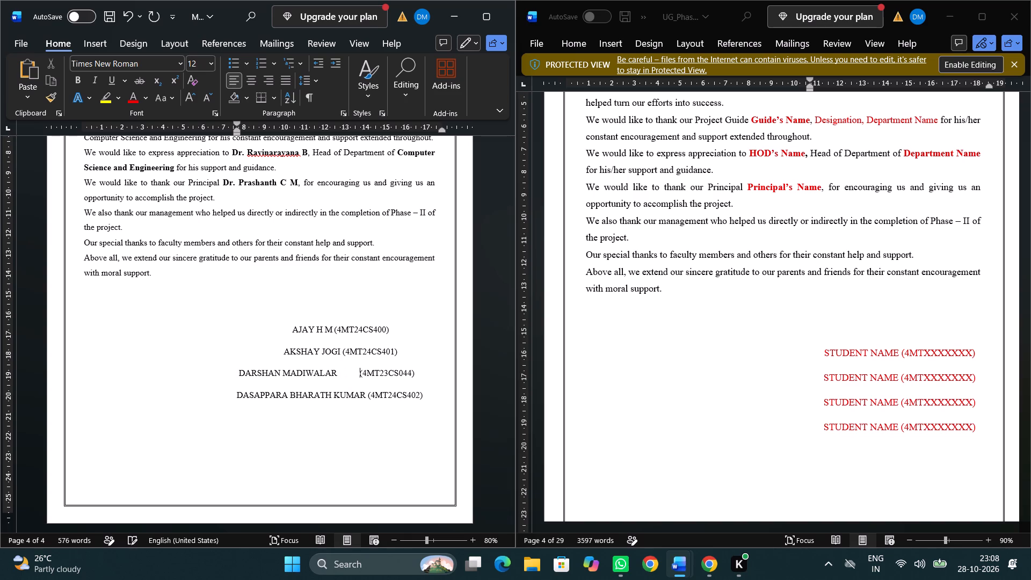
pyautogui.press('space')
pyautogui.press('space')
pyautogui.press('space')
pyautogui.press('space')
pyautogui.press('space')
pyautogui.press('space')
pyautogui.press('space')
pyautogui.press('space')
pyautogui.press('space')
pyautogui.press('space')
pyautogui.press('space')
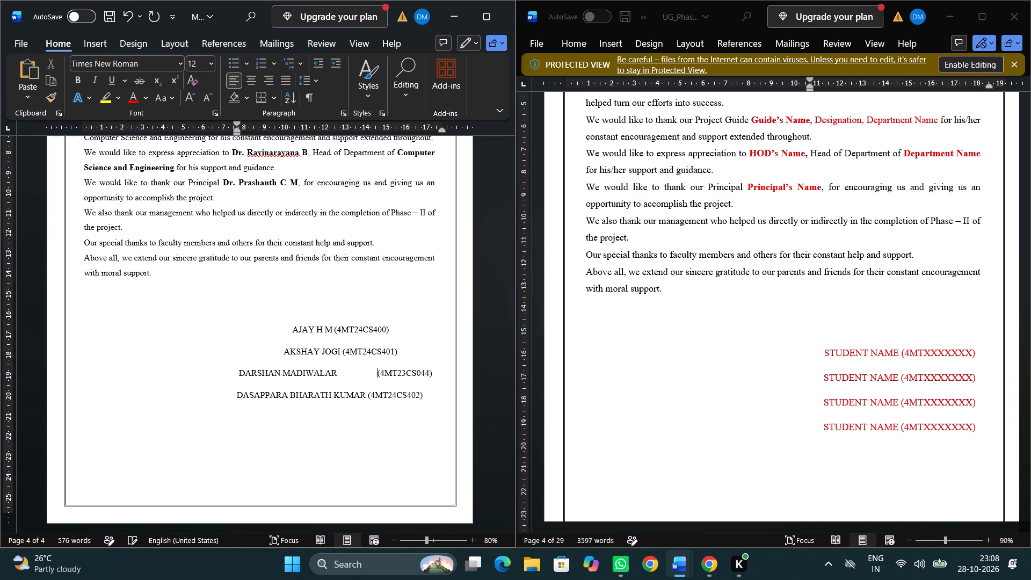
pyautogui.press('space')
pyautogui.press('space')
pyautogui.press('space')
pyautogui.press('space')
# Insert spaces between the fourth student's name and registration number so the number lines up beneath the third student's.
pyautogui.click(369, 395)
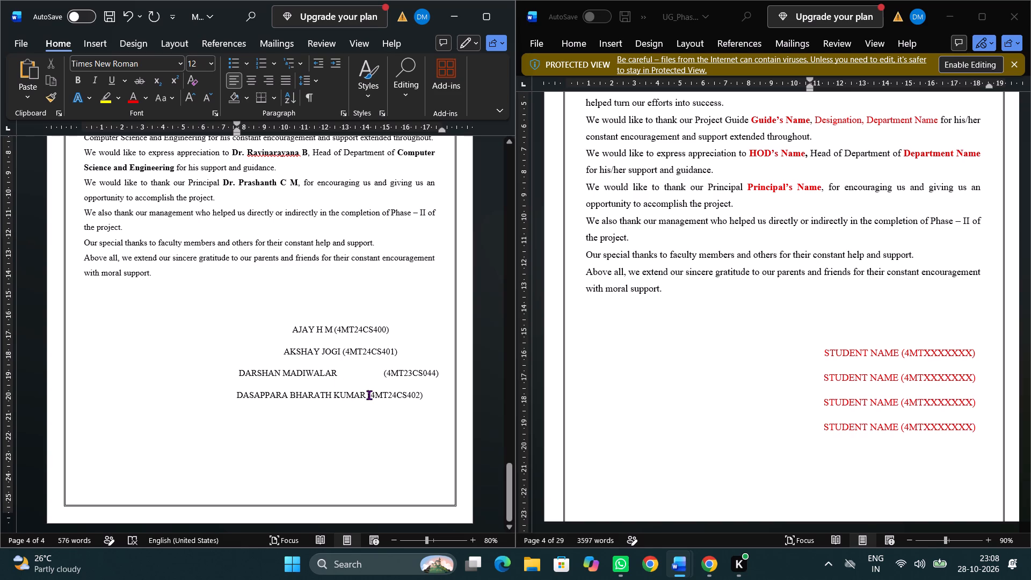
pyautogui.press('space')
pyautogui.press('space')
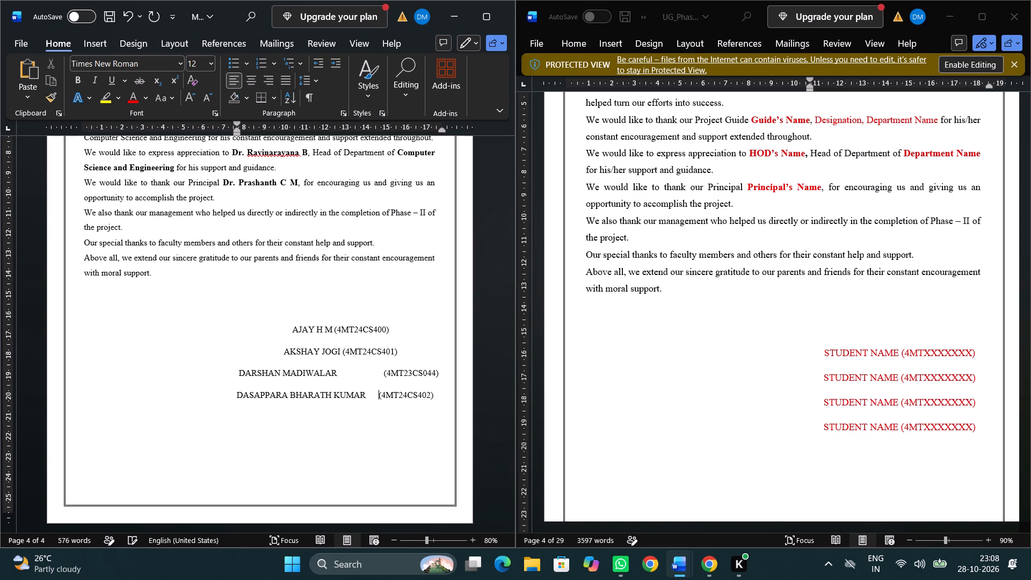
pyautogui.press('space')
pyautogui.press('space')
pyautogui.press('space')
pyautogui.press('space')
pyautogui.press('BackSpace')
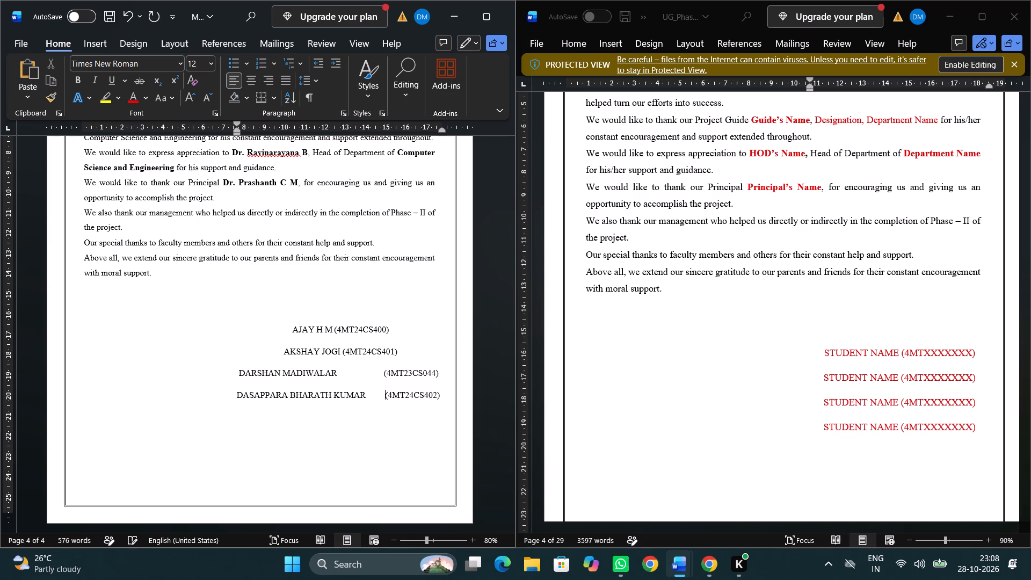
# Insert 11 spaces between the second student's name and registration number so the number lines up above the third student's.
pyautogui.click(343, 354)
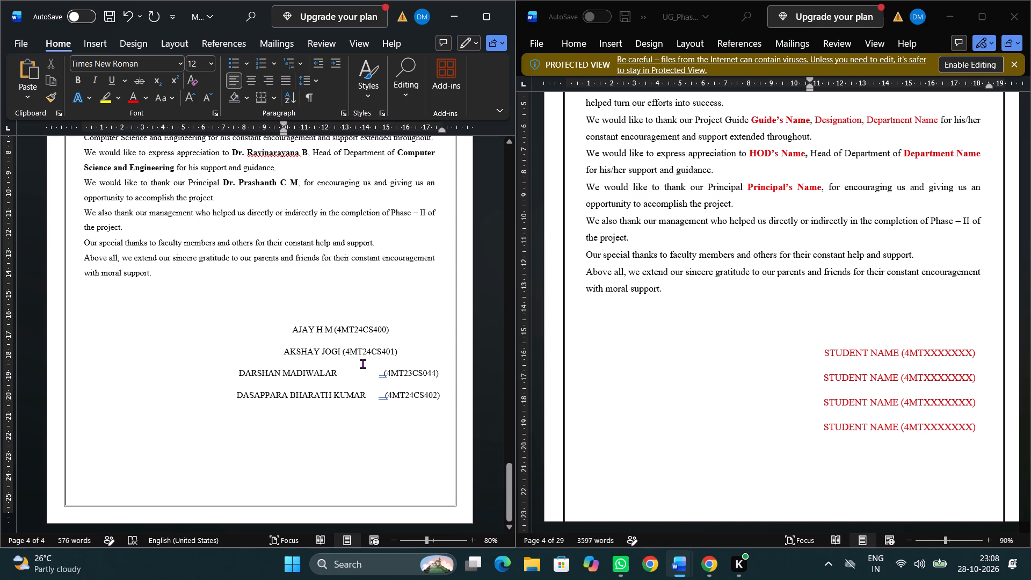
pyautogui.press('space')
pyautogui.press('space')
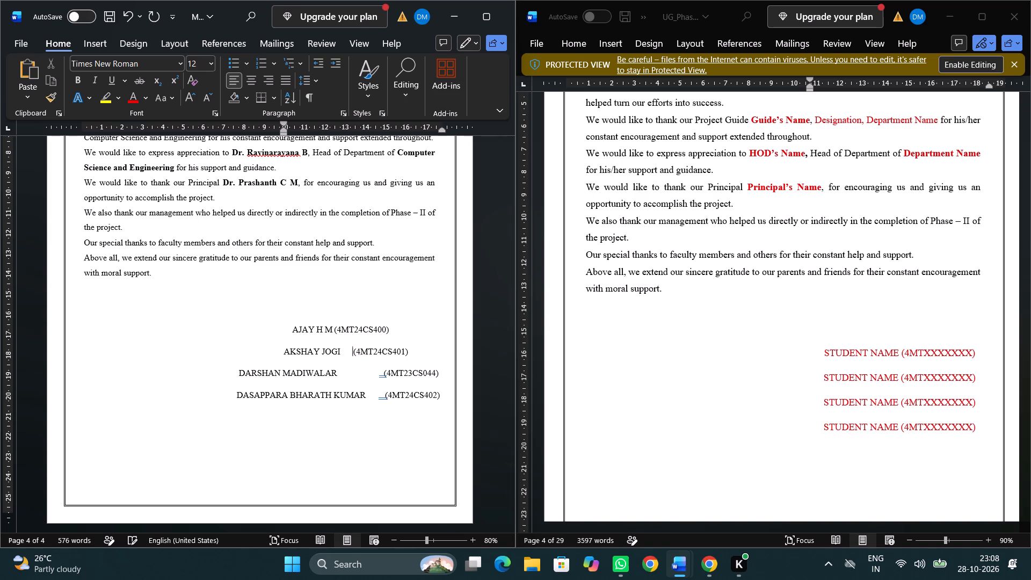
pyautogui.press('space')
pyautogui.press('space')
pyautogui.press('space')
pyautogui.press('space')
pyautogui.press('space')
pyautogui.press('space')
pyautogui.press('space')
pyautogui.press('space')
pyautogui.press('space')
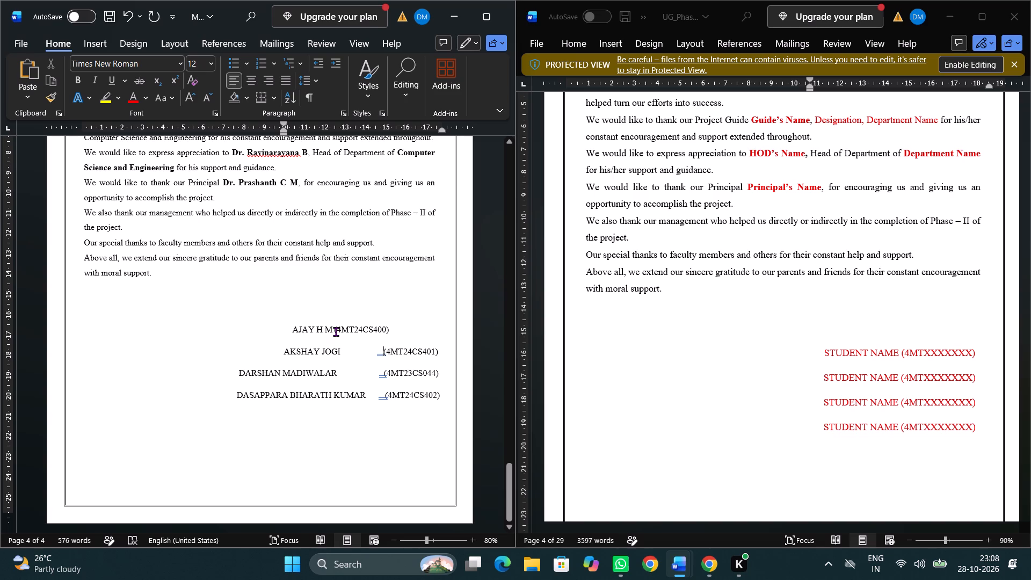
# Insert 24 spaces between the first student's name and registration number, moving the number towards the right margin.
pyautogui.click(336, 331)
pyautogui.press('Left')
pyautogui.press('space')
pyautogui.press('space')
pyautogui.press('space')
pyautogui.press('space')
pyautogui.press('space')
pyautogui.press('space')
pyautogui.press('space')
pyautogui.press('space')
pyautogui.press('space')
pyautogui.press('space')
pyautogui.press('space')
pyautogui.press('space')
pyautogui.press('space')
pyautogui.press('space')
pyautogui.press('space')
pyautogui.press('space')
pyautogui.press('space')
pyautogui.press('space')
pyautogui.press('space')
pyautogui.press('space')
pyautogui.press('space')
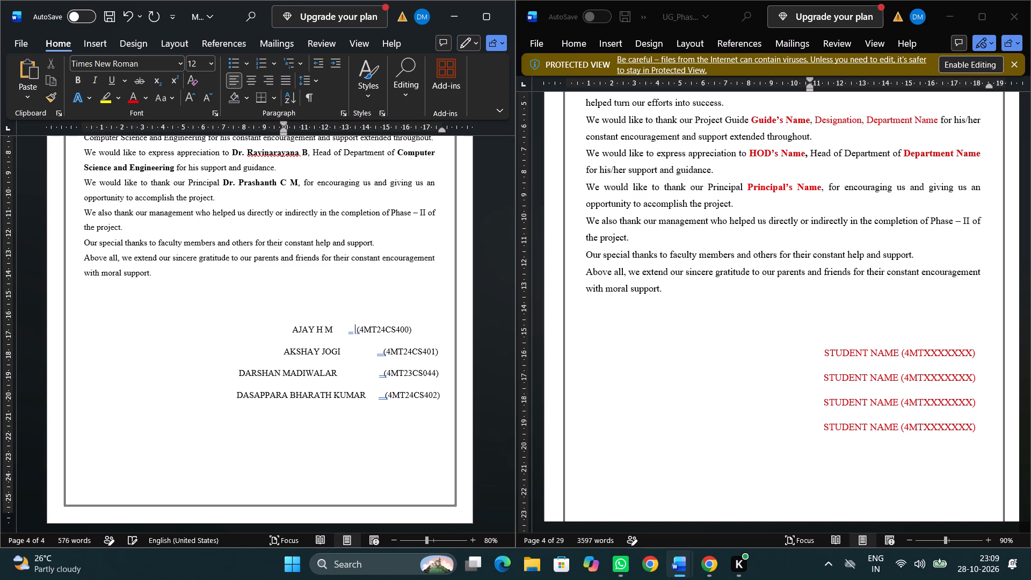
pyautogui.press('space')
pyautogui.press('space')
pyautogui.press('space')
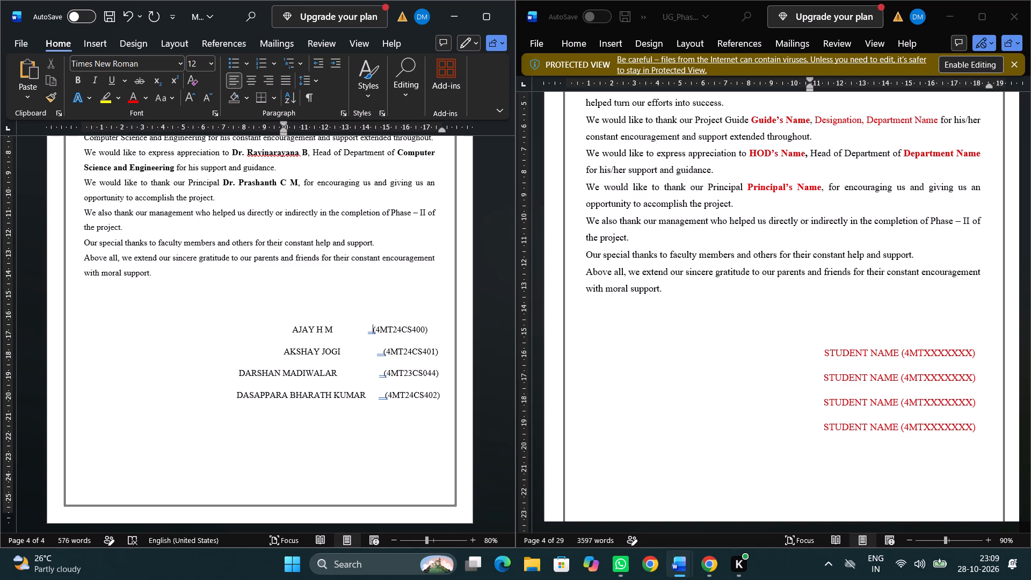
# Delete five spaces between the second student's name and registration number so the number lines up beneath the first student's.
pyautogui.press('Down')
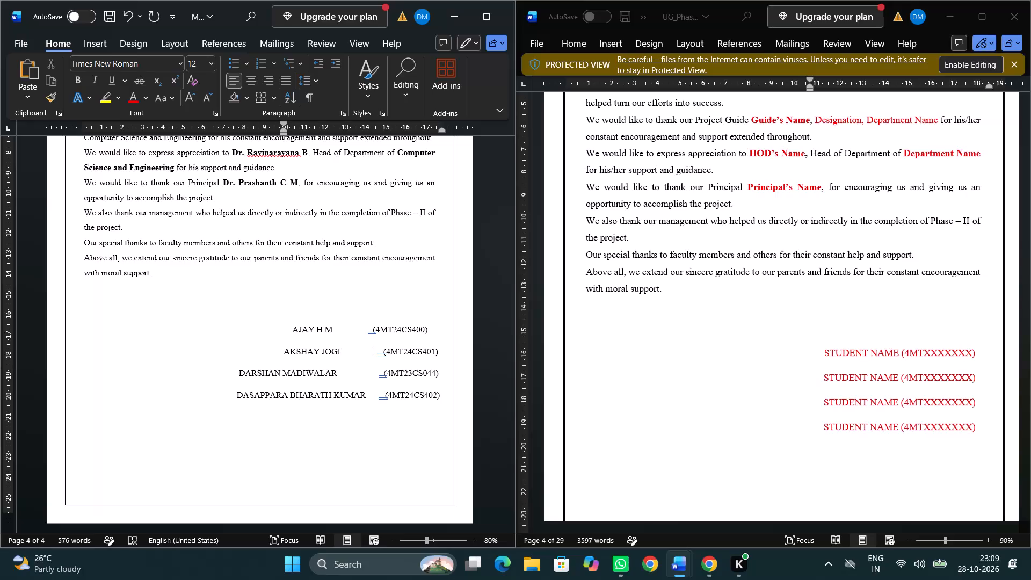
pyautogui.press('BackSpace')
pyautogui.press('BackSpace')
pyautogui.press('BackSpace')
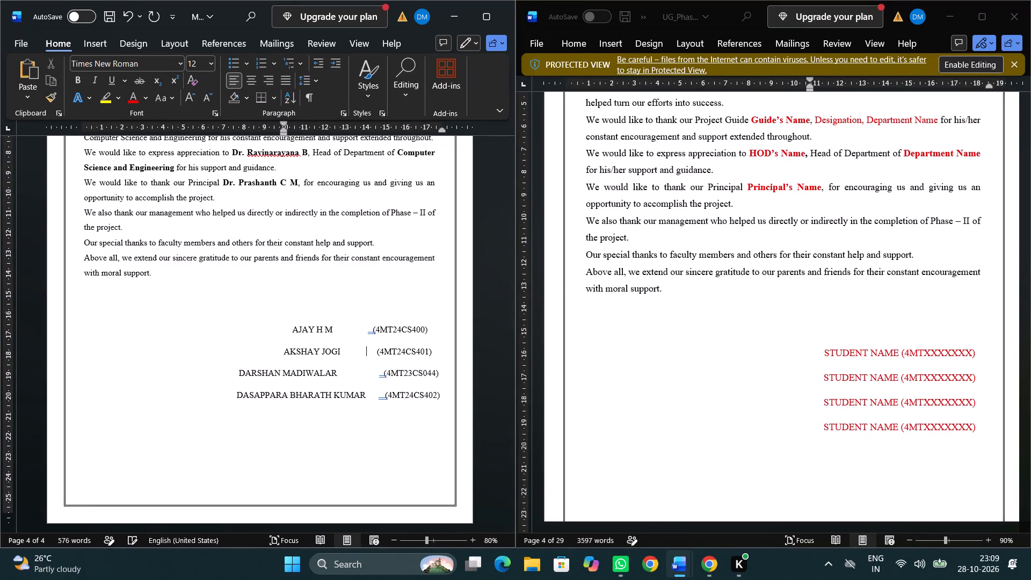
pyautogui.press('BackSpace')
pyautogui.press('BackSpace')
# Delete seven spaces between the third student's name and registration number so the number lines up beneath the second student's.
pyautogui.press('Down')
pyautogui.press('BackSpace')
pyautogui.press('BackSpace')
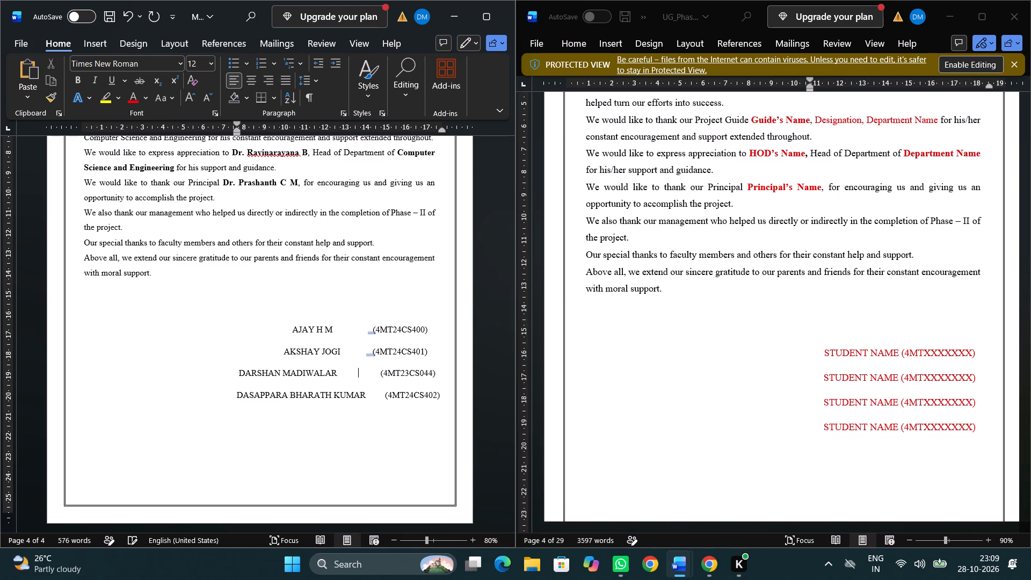
pyautogui.press('BackSpace')
pyautogui.press('BackSpace')
pyautogui.press('BackSpace')
pyautogui.press('BackSpace')
pyautogui.press('BackSpace')
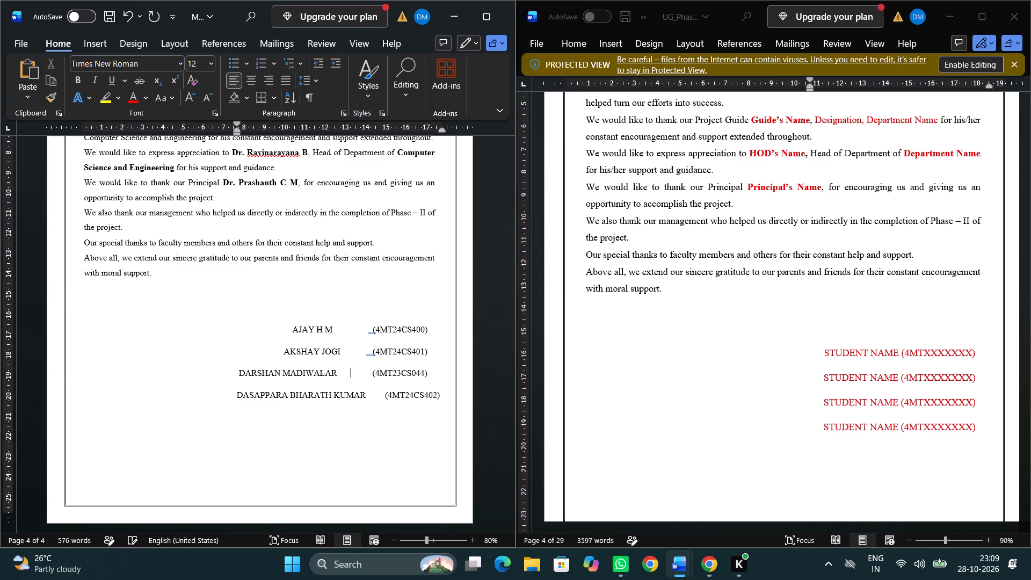
# Delete spaces between the fourth student's name and registration number, keeping the name intact, so the number lines up beneath the third student's.
pyautogui.press('Right')
pyautogui.press('Down')
pyautogui.press('Right')
pyautogui.press('Right')
pyautogui.press('Right')
pyautogui.press('Right')
pyautogui.press('BackSpace')
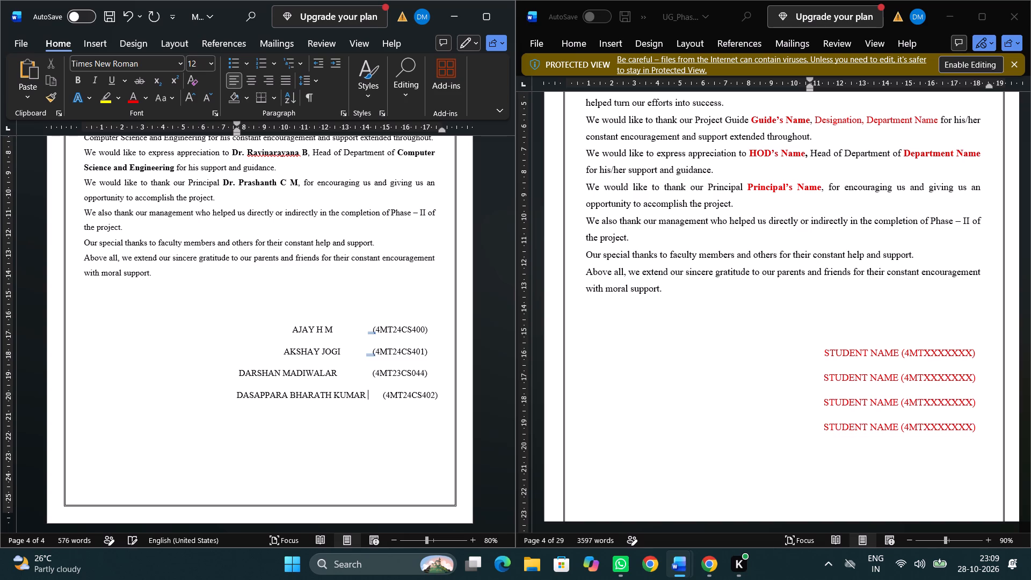
pyautogui.press('BackSpace')
pyautogui.press('Right')
pyautogui.press('Right')
pyautogui.press('BackSpace')
pyautogui.press('BackSpace')
pyautogui.press('BackSpace')
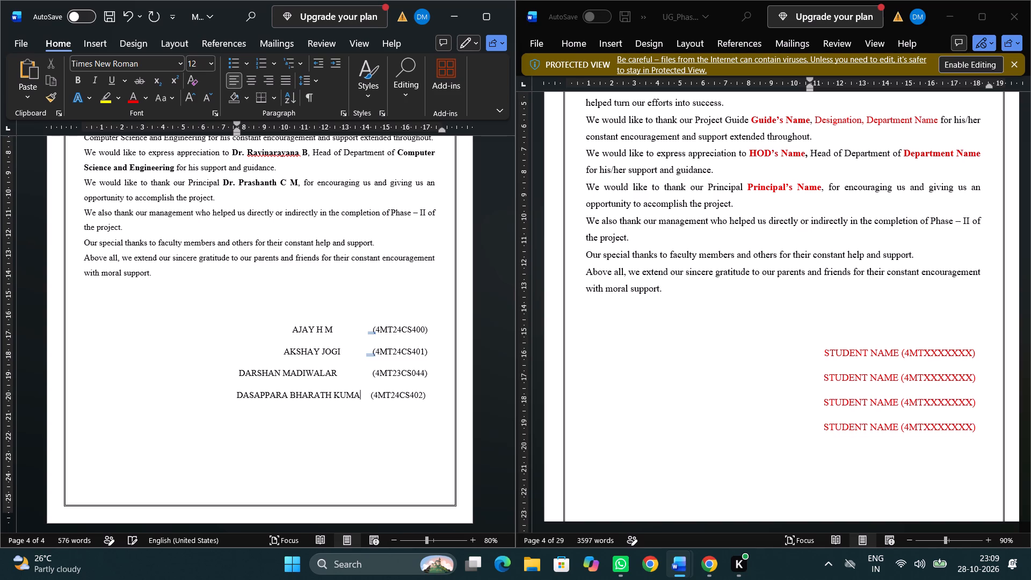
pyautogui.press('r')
pyautogui.press('Right')
pyautogui.press('Right')
pyautogui.press('Right')
pyautogui.press('BackSpace')
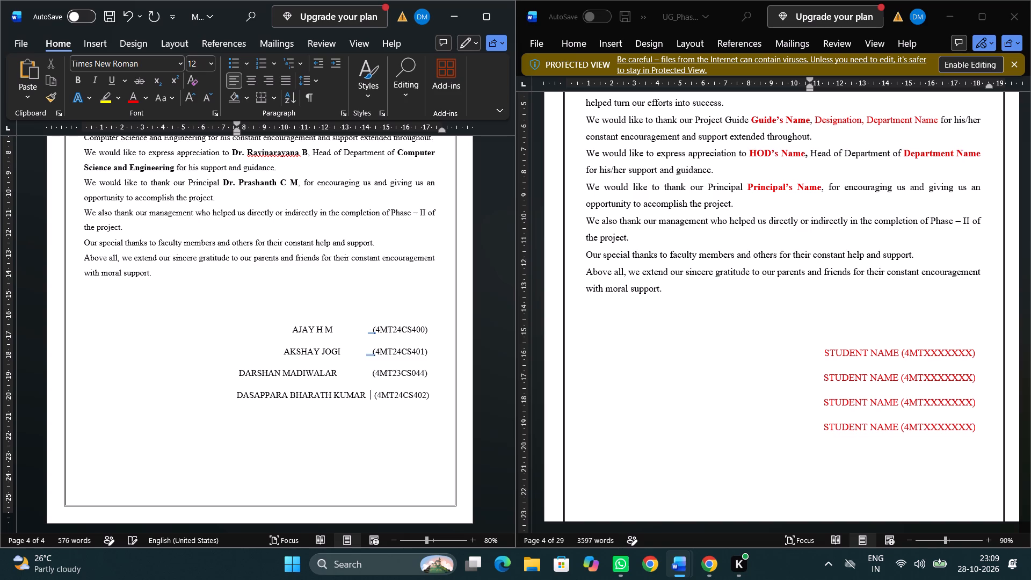
pyautogui.press('BackSpace')
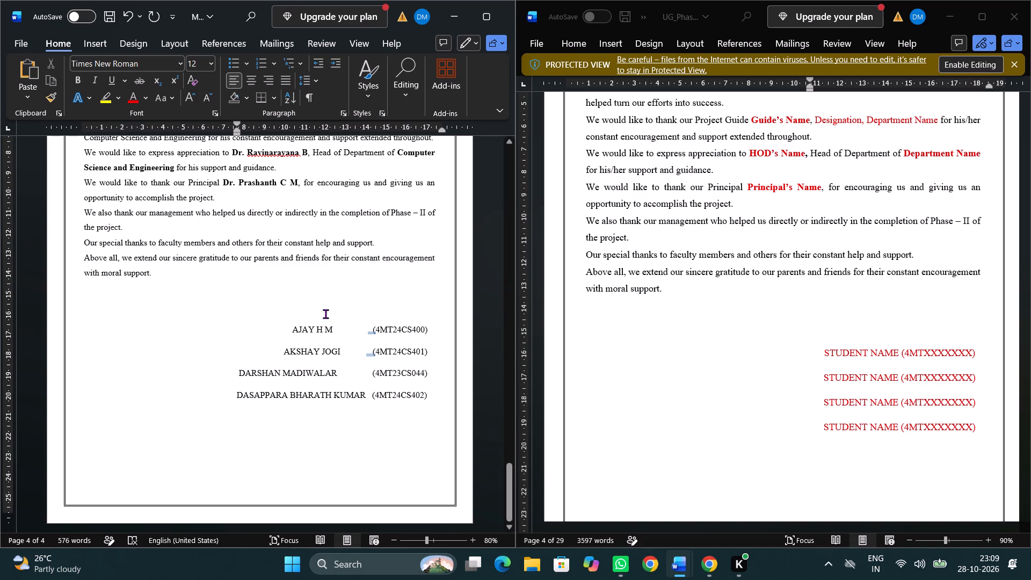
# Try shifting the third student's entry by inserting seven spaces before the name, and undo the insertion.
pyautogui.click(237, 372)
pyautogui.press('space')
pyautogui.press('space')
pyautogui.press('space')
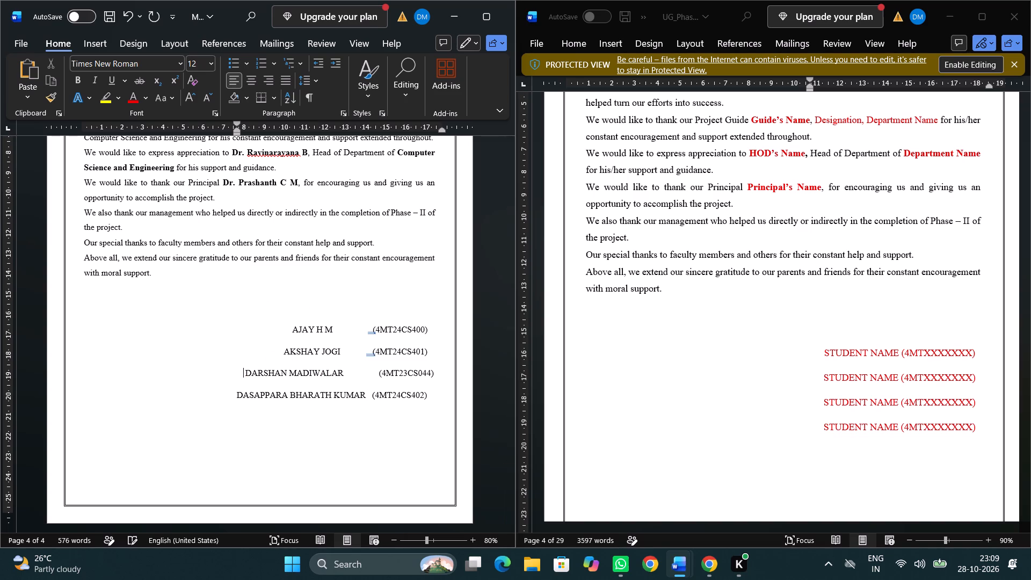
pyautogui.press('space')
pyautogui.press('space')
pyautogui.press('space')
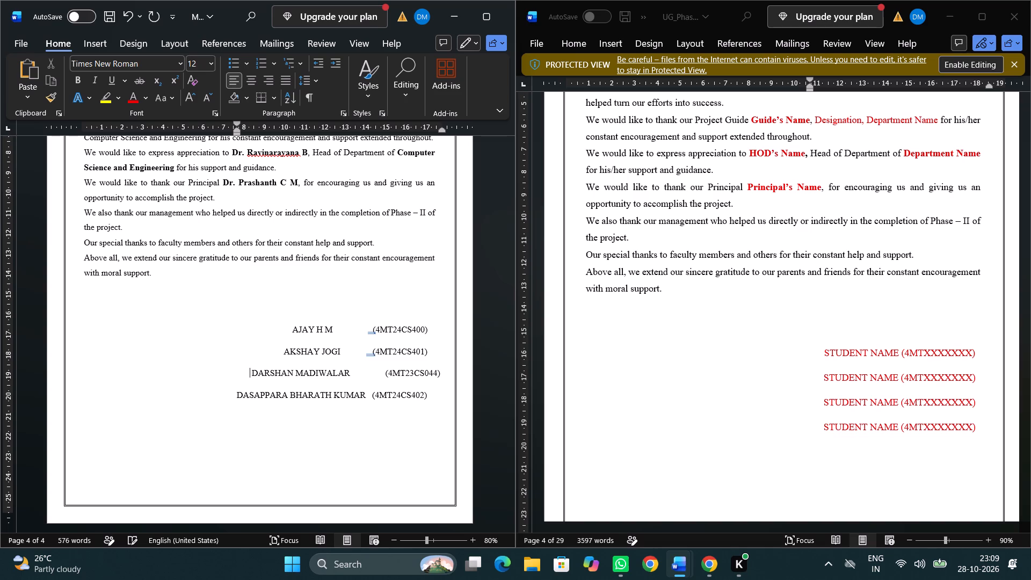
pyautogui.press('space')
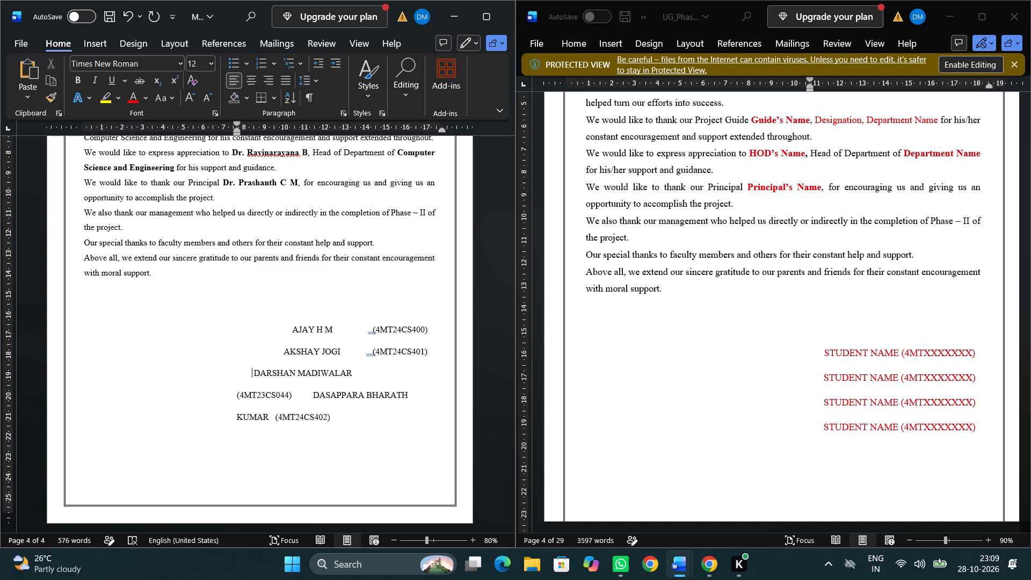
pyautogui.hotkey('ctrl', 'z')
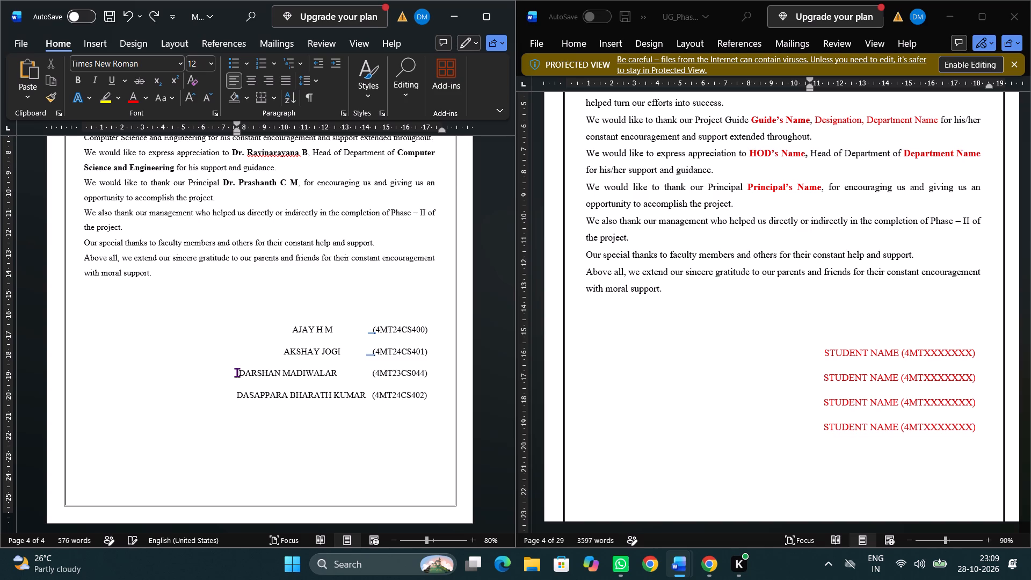
# Delete seven more spaces between the third student's name and registration number.
pyautogui.click(372, 374)
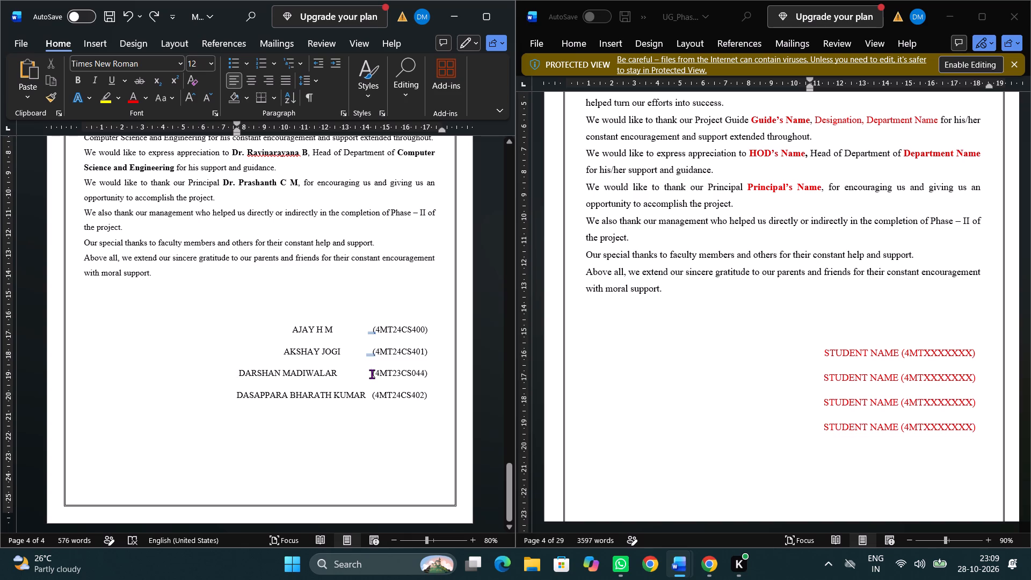
pyautogui.press('BackSpace')
pyautogui.press('BackSpace')
pyautogui.press('BackSpace')
pyautogui.press('BackSpace')
pyautogui.press('BackSpace')
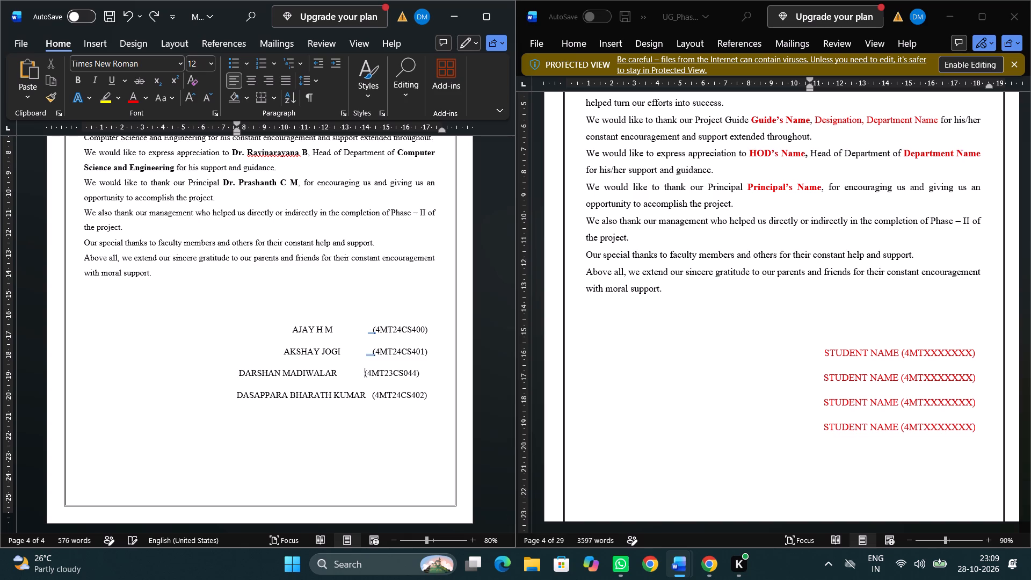
pyautogui.press('BackSpace')
pyautogui.press('BackSpace')
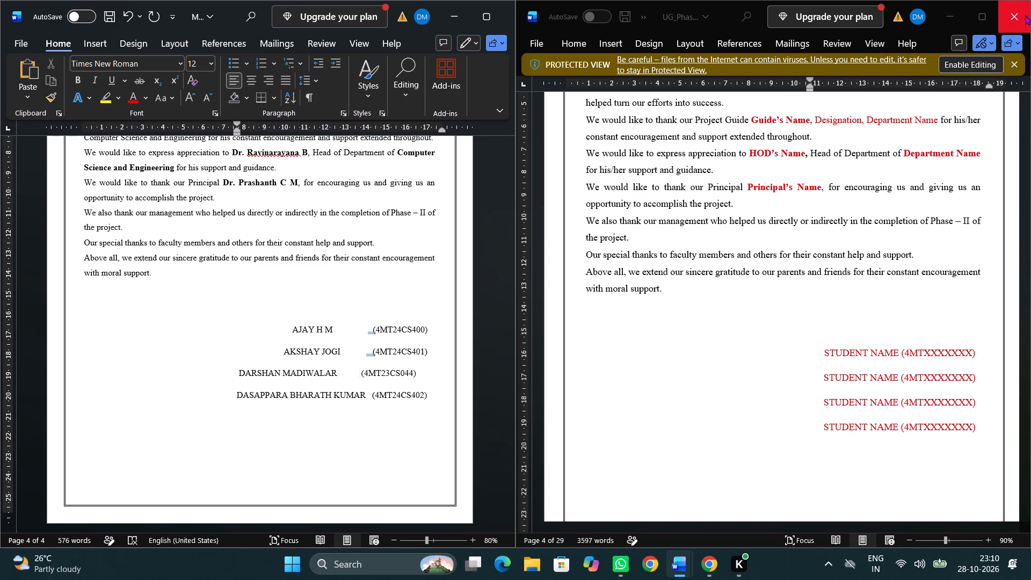
# Minimise the reference report and maximise the MAIN PAGE document.
pyautogui.click(950, 14)
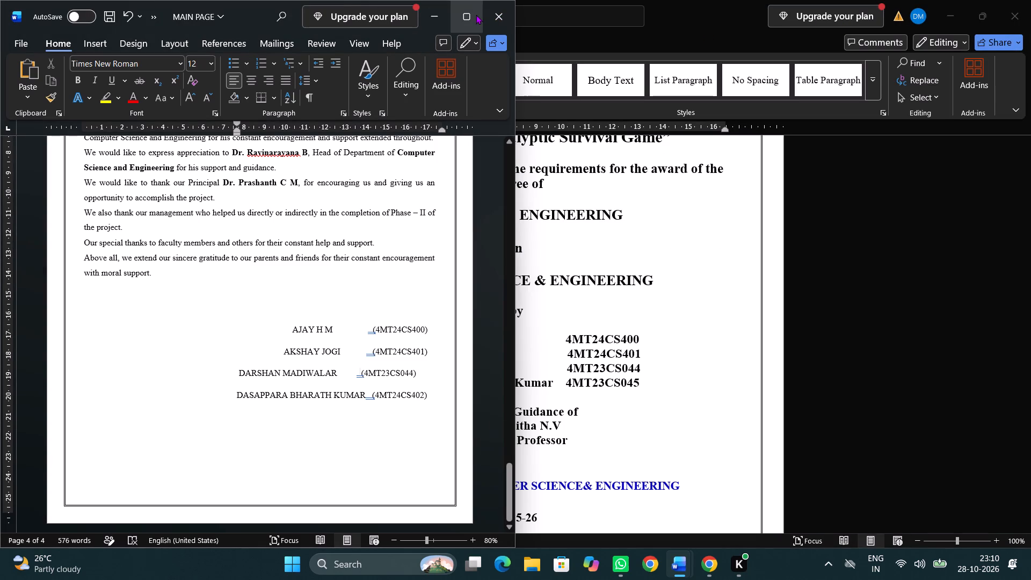
pyautogui.click(473, 15)
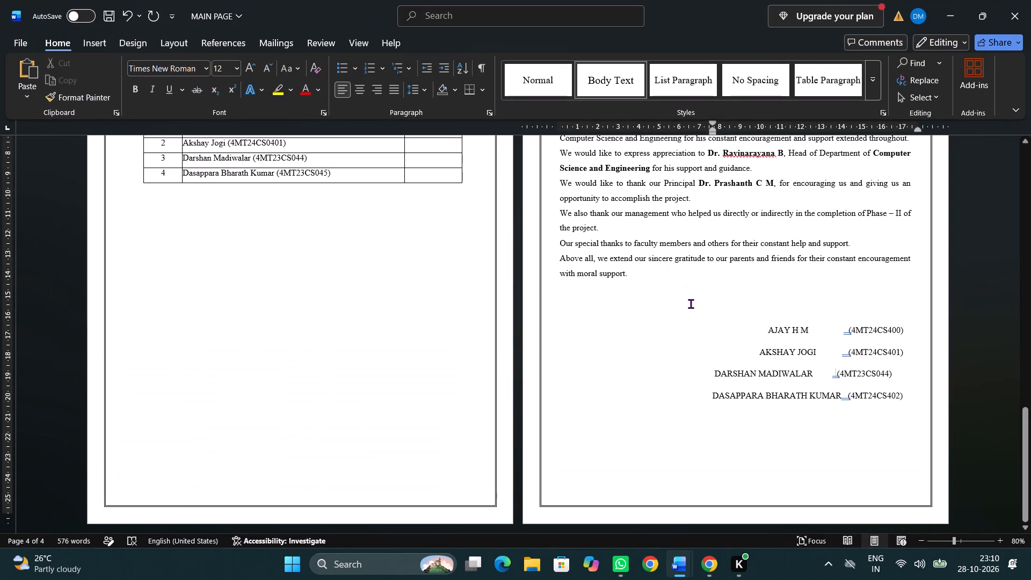
# Insert seven spaces before the third student's name on the Acknowledgements page, shifting the entry towards the right margin.
pyautogui.scroll(1, 691, 303)
pyautogui.hscroll(-1, 691, 303)
pyautogui.scroll(1, 691, 303)
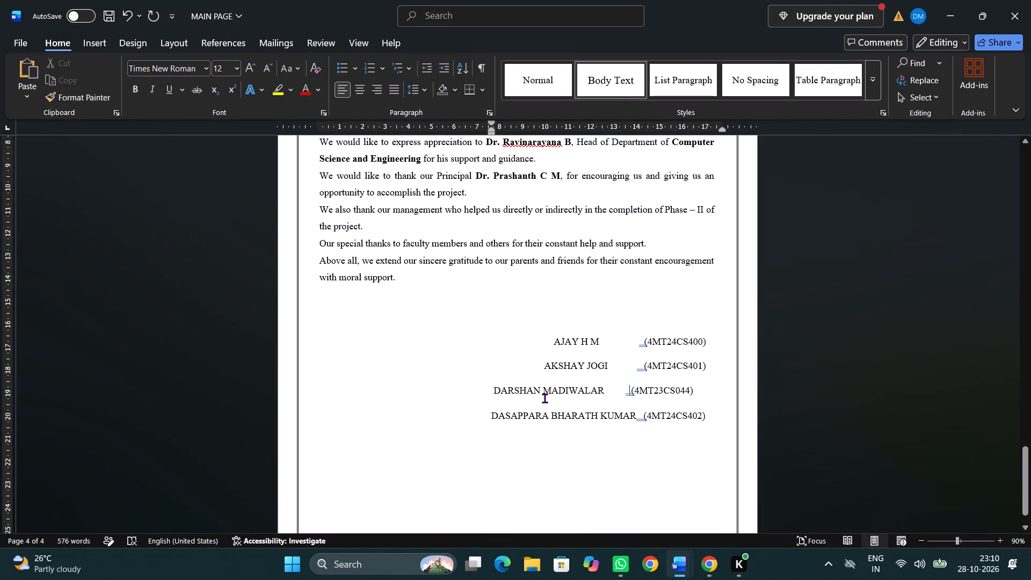
pyautogui.moveTo(498, 393); pyautogui.dragTo(481, 396)
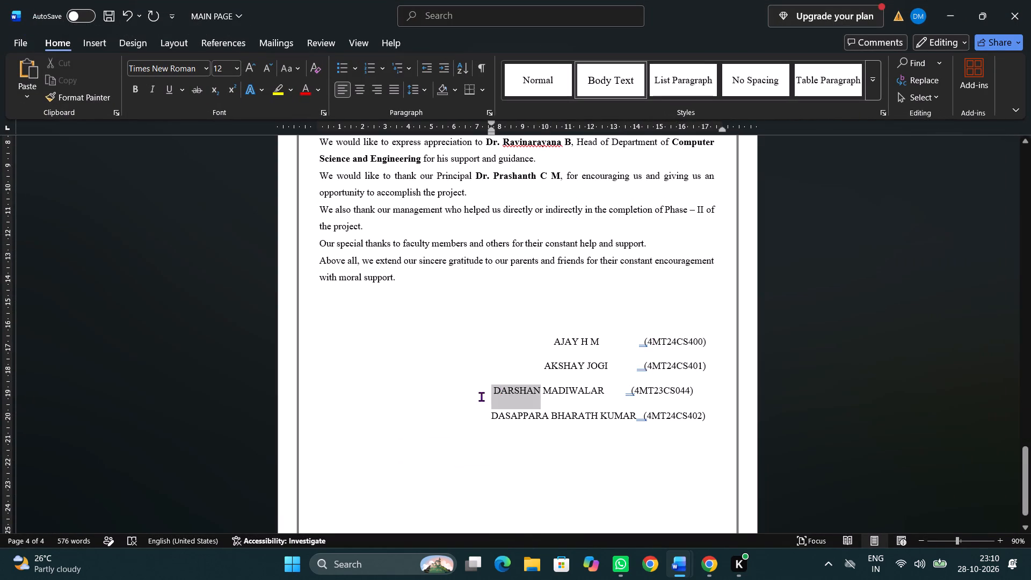
pyautogui.moveTo(481, 396); pyautogui.dragTo(489, 393)
pyautogui.click(489, 393)
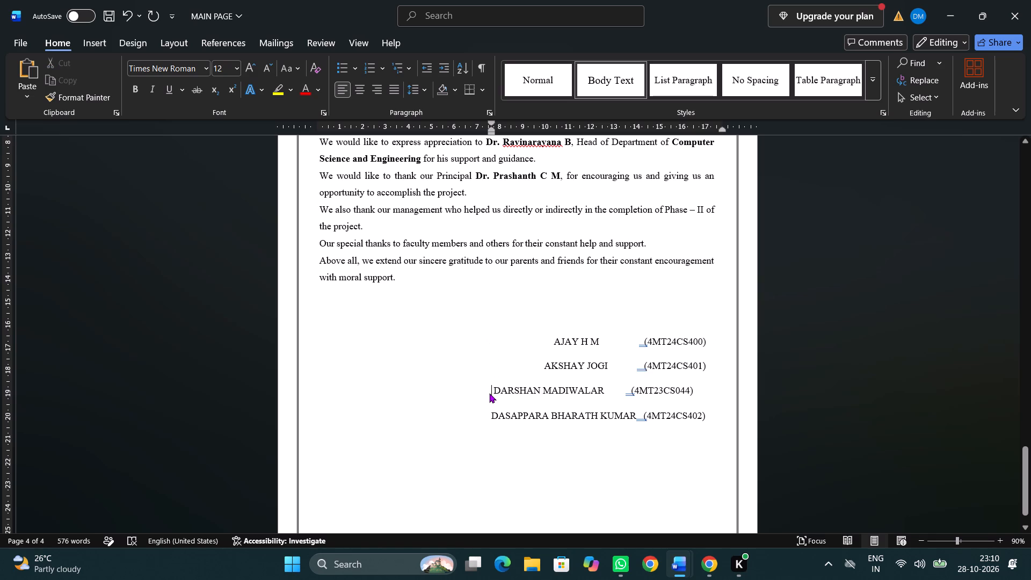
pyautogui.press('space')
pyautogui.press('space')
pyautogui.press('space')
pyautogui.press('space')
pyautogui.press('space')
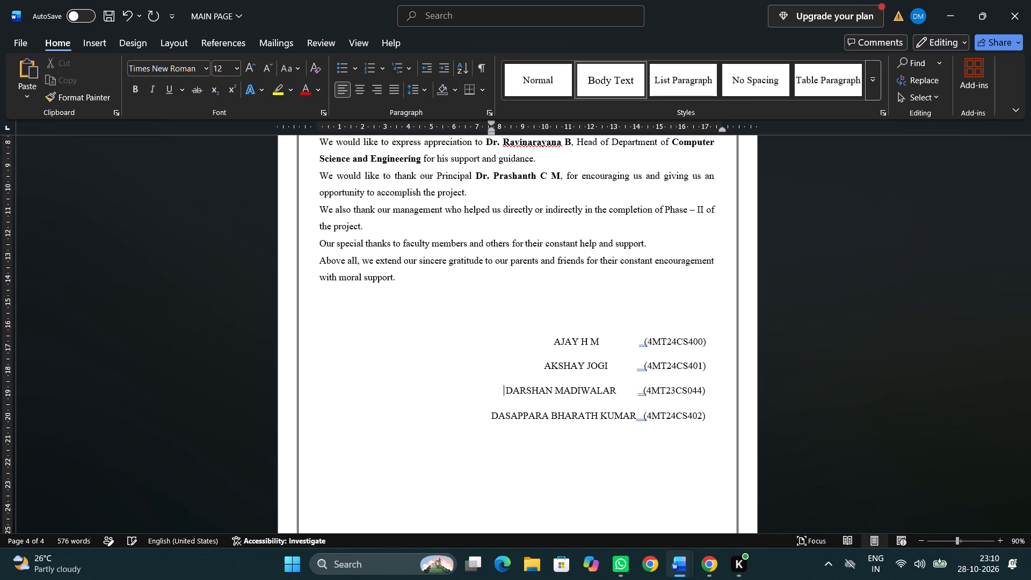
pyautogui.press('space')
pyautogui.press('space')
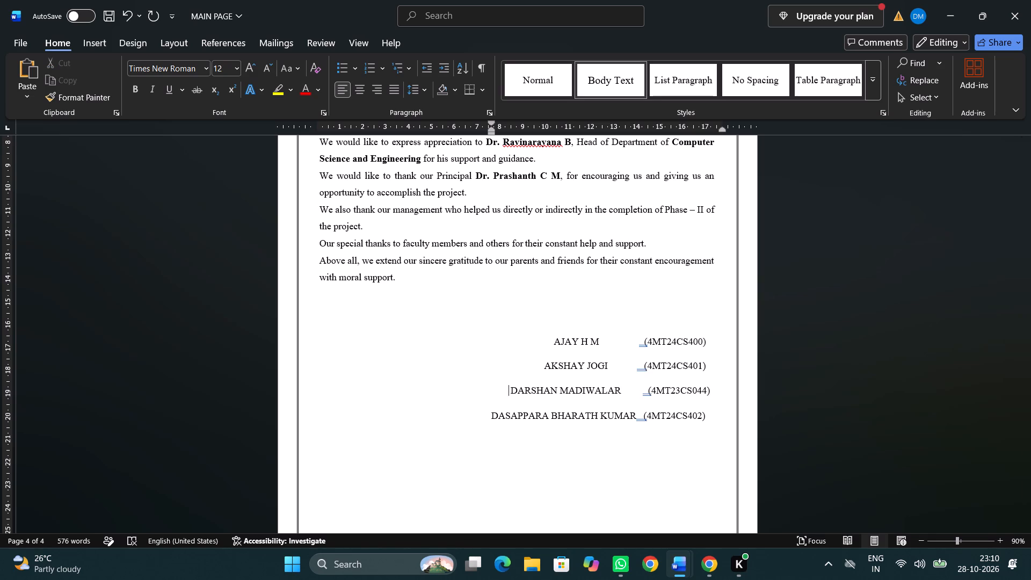
# Insert four more spaces before the third student's name on the Acknowledgements page, and remove two of them.
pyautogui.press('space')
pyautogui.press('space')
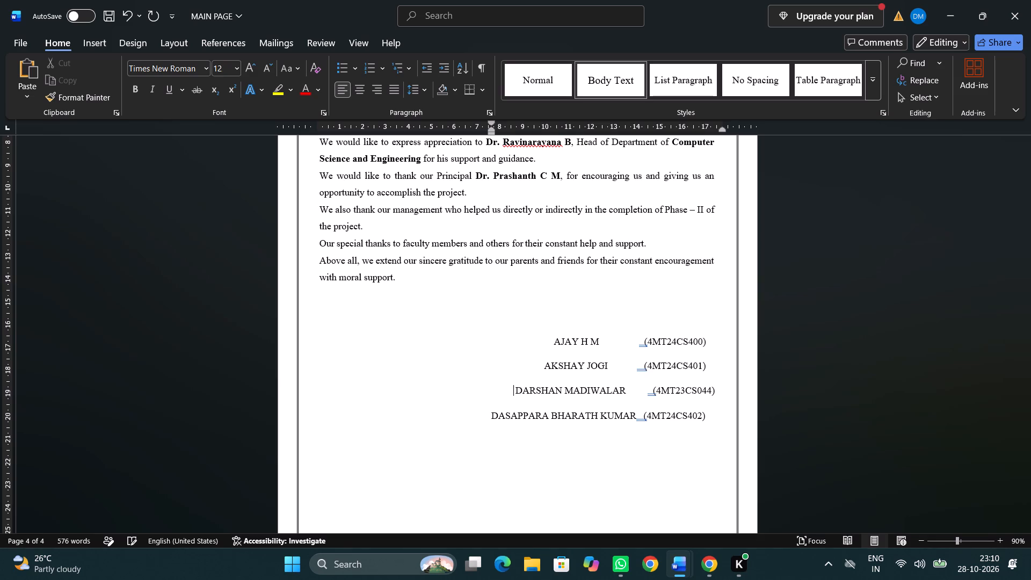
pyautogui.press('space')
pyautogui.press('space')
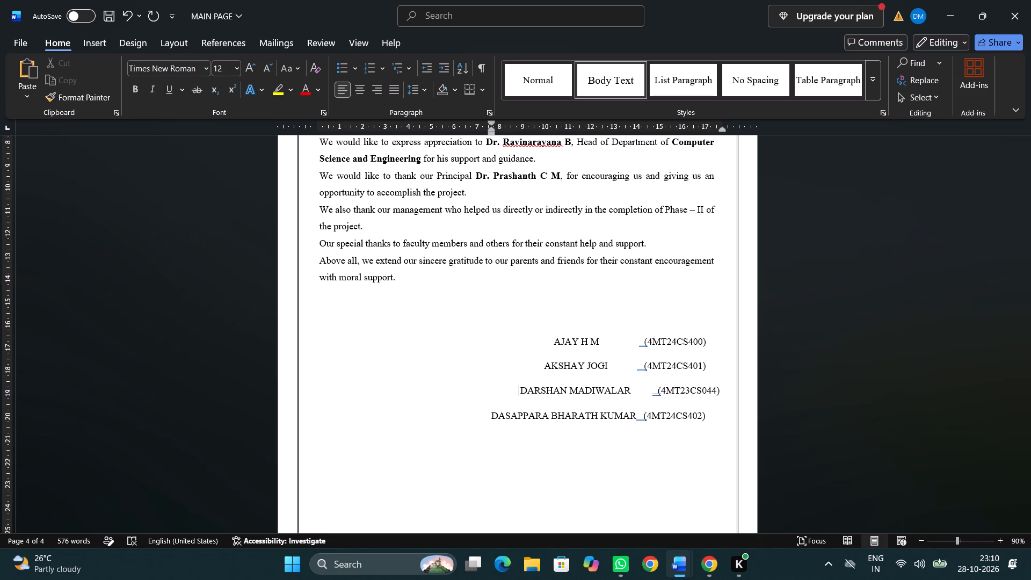
pyautogui.press('BackSpace')
pyautogui.press('BackSpace')
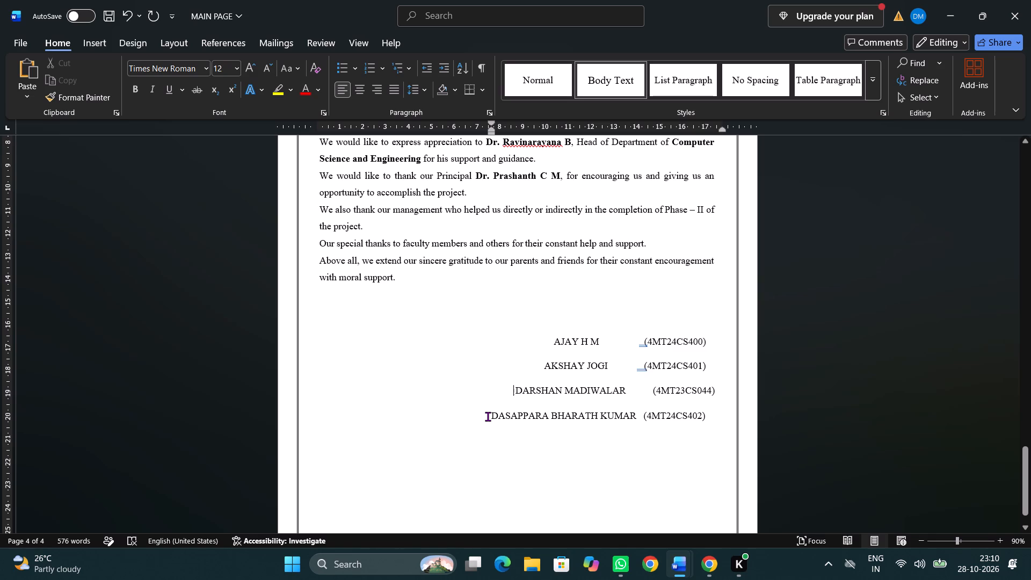
# Try removing space before the fourth student's name, and justify the third and fourth students' entries.
pyautogui.click(488, 416)
pyautogui.press('BackSpace')
pyautogui.press('BackSpace')
pyautogui.press('BackSpace')
pyautogui.press('BackSpace')
pyautogui.press('BackSpace')
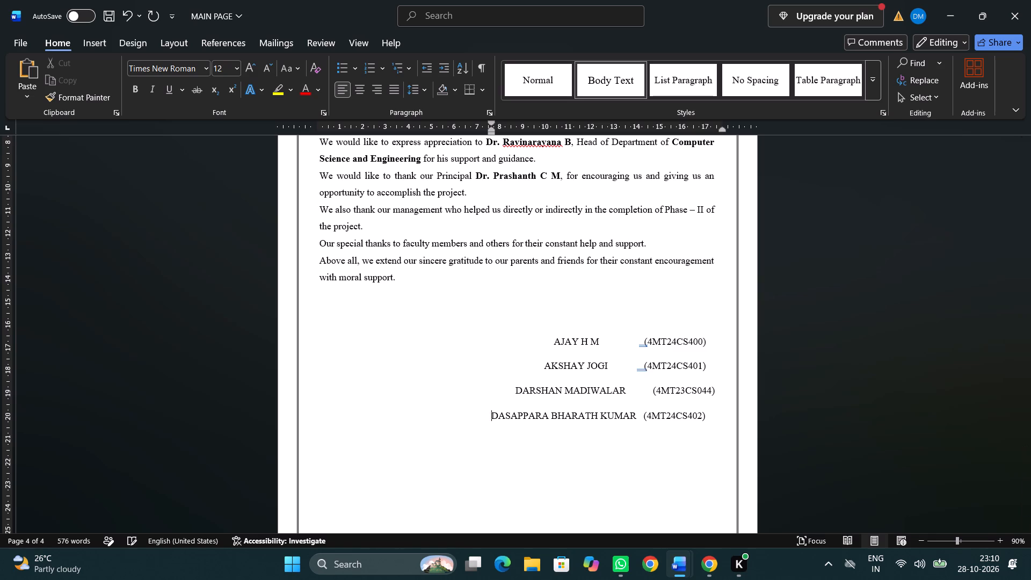
pyautogui.press('BackSpace')
pyautogui.click(395, 96)
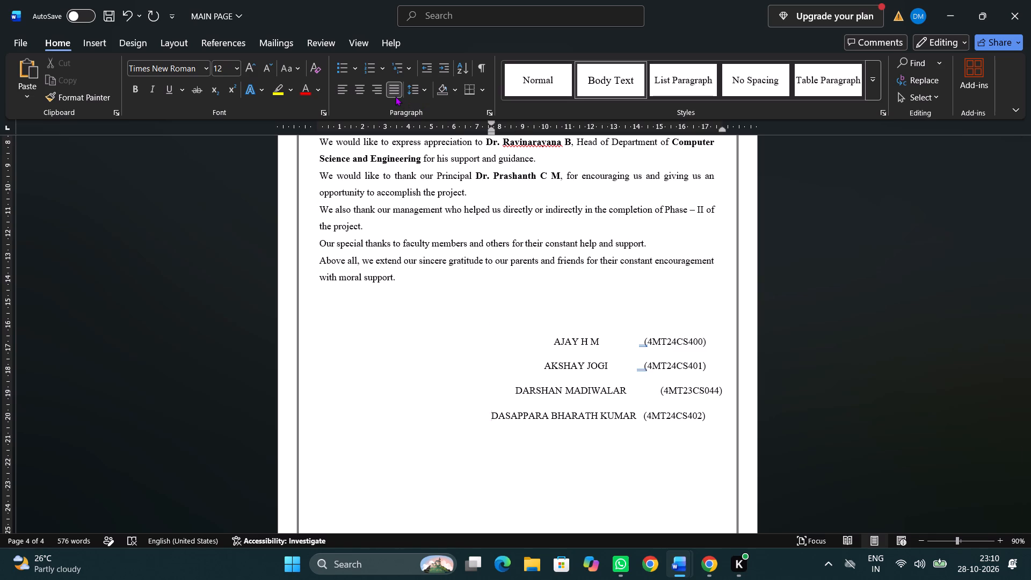
pyautogui.press('BackSpace')
pyautogui.press('BackSpace')
pyautogui.press('BackSpace')
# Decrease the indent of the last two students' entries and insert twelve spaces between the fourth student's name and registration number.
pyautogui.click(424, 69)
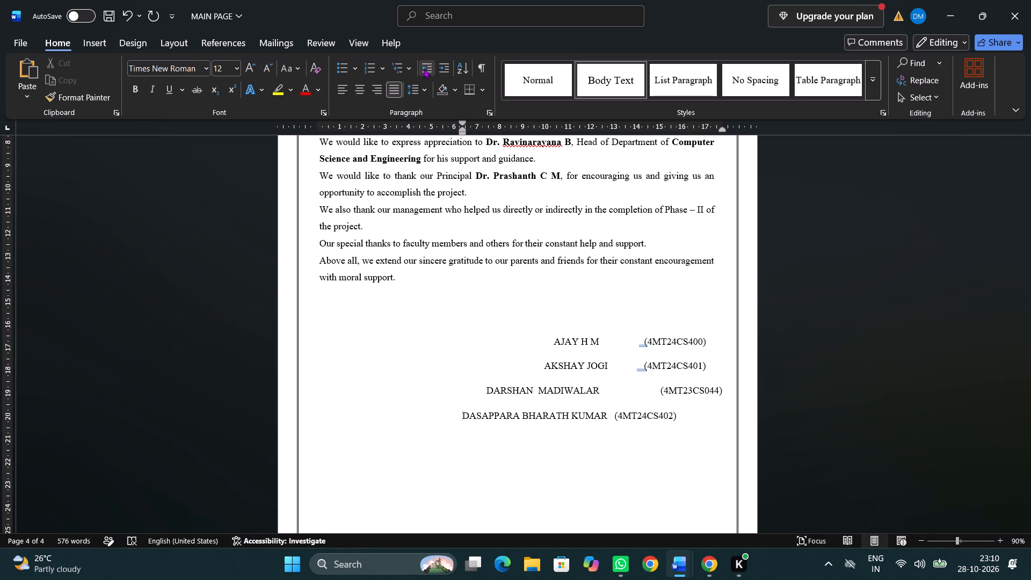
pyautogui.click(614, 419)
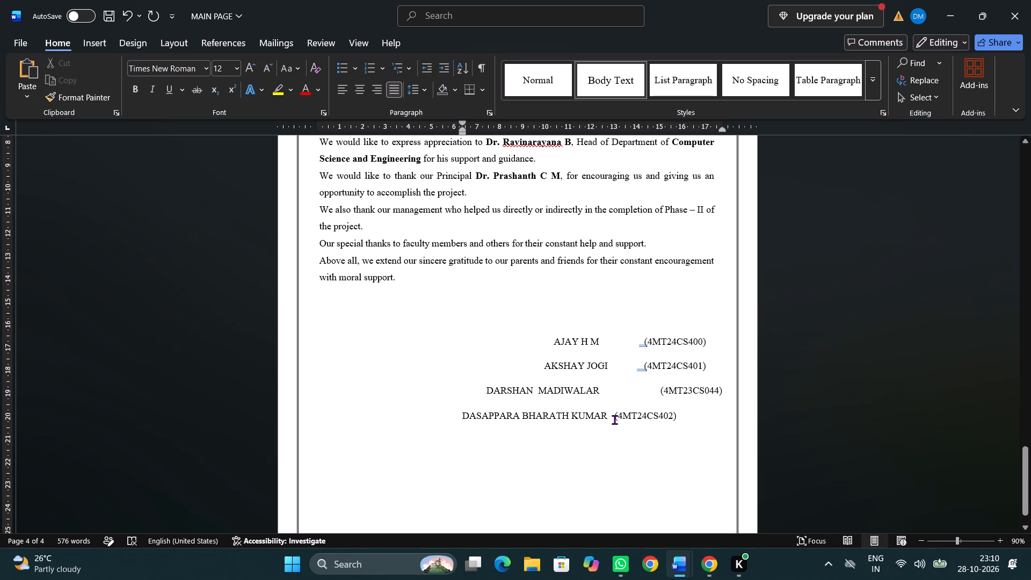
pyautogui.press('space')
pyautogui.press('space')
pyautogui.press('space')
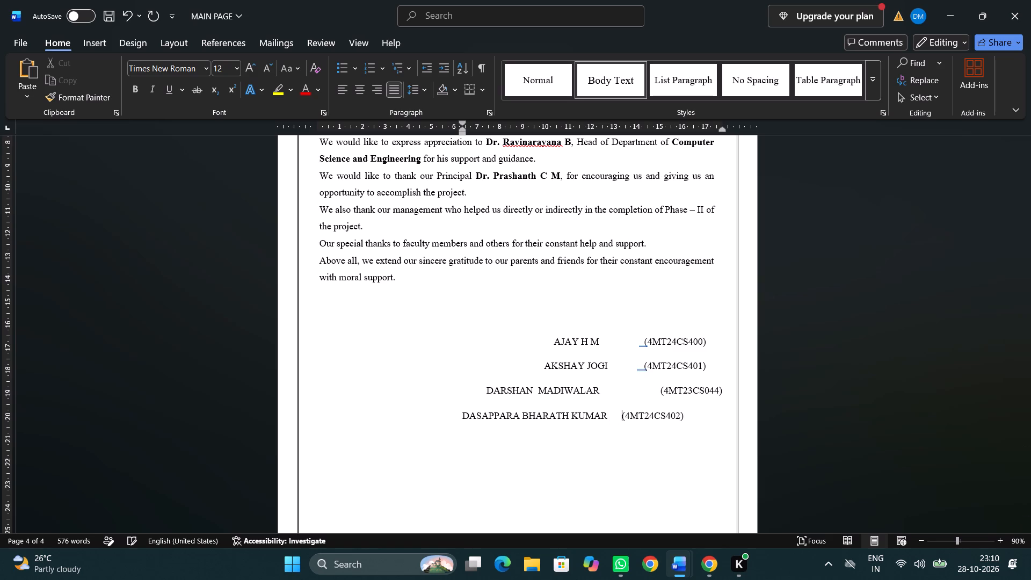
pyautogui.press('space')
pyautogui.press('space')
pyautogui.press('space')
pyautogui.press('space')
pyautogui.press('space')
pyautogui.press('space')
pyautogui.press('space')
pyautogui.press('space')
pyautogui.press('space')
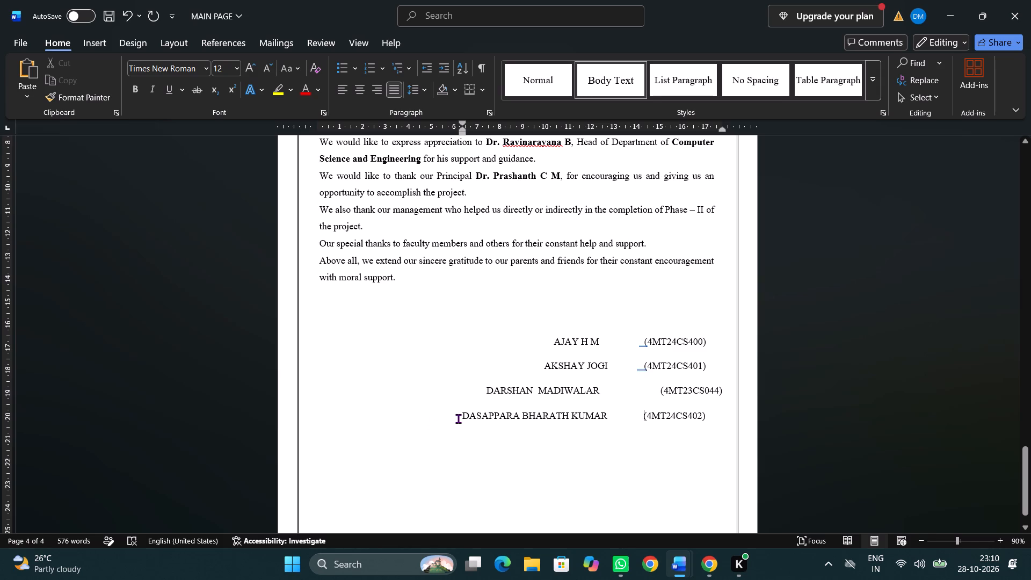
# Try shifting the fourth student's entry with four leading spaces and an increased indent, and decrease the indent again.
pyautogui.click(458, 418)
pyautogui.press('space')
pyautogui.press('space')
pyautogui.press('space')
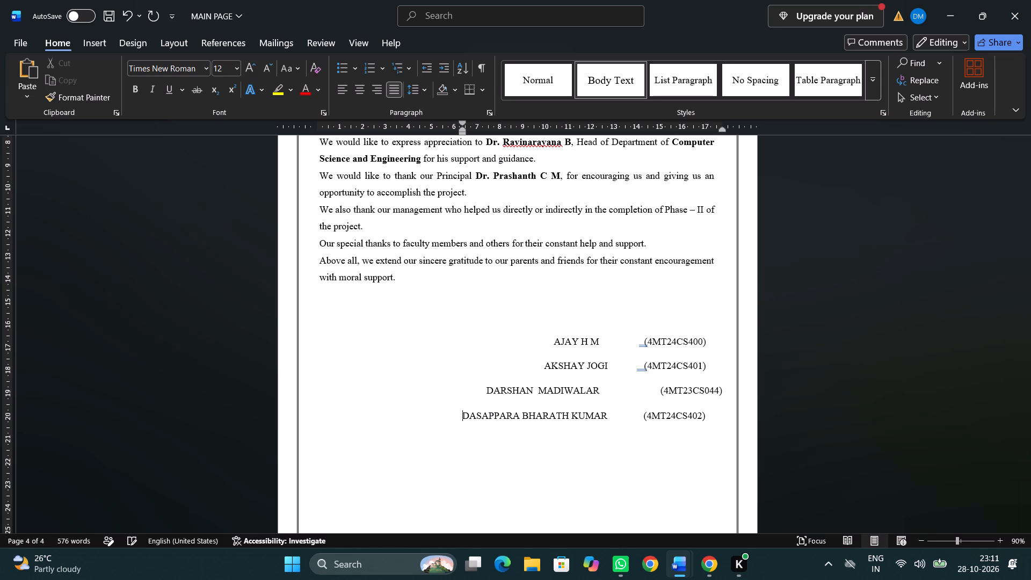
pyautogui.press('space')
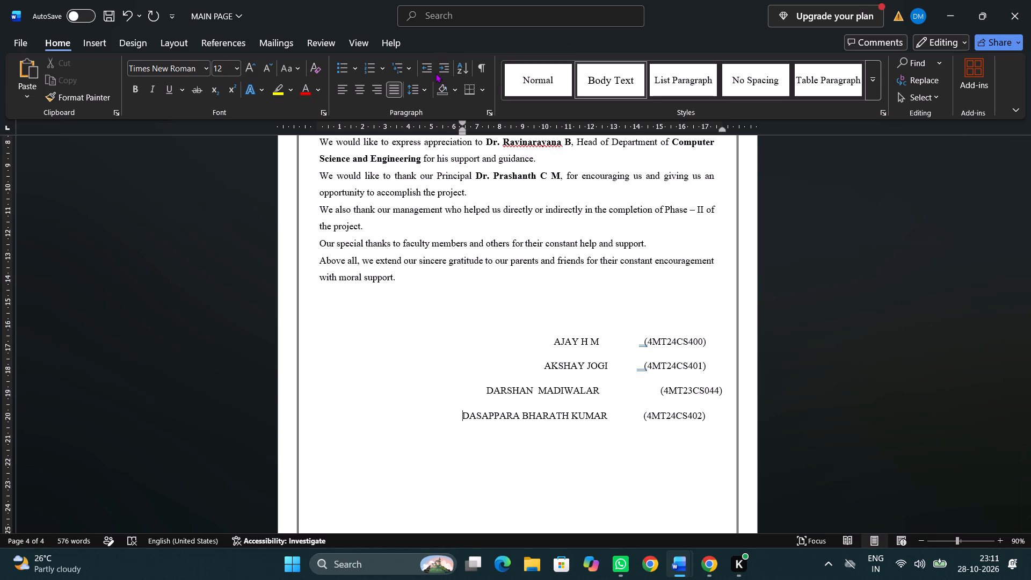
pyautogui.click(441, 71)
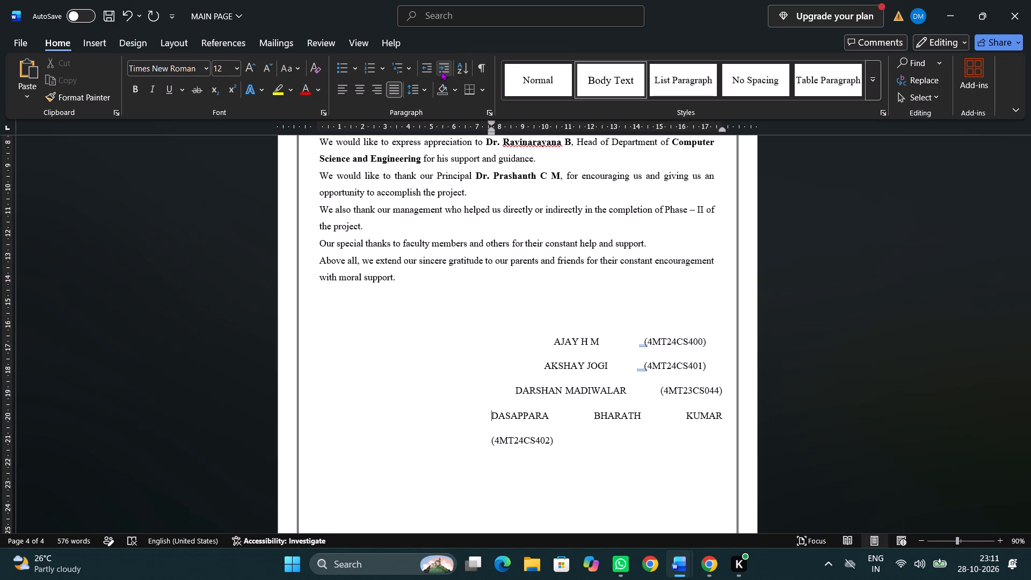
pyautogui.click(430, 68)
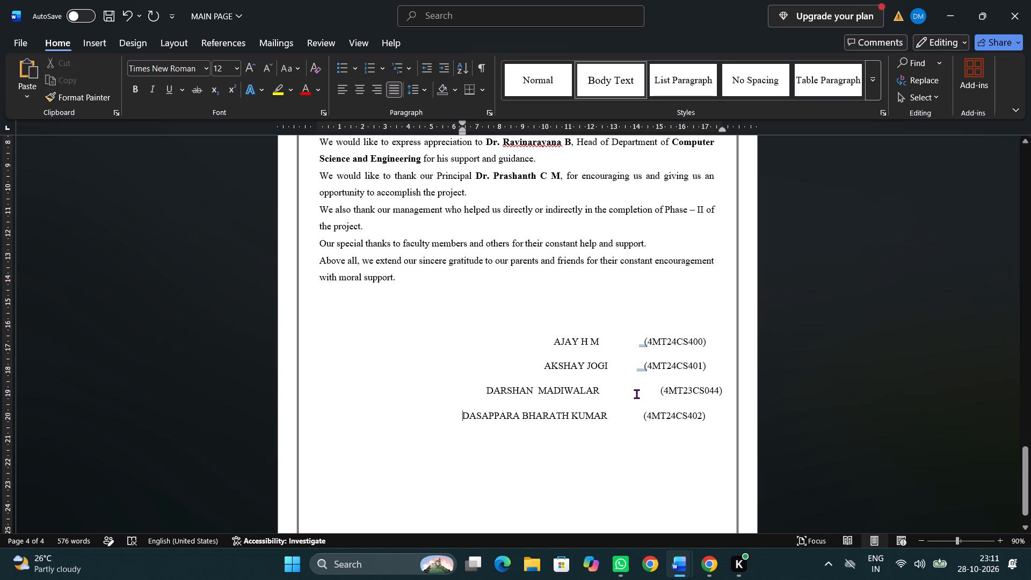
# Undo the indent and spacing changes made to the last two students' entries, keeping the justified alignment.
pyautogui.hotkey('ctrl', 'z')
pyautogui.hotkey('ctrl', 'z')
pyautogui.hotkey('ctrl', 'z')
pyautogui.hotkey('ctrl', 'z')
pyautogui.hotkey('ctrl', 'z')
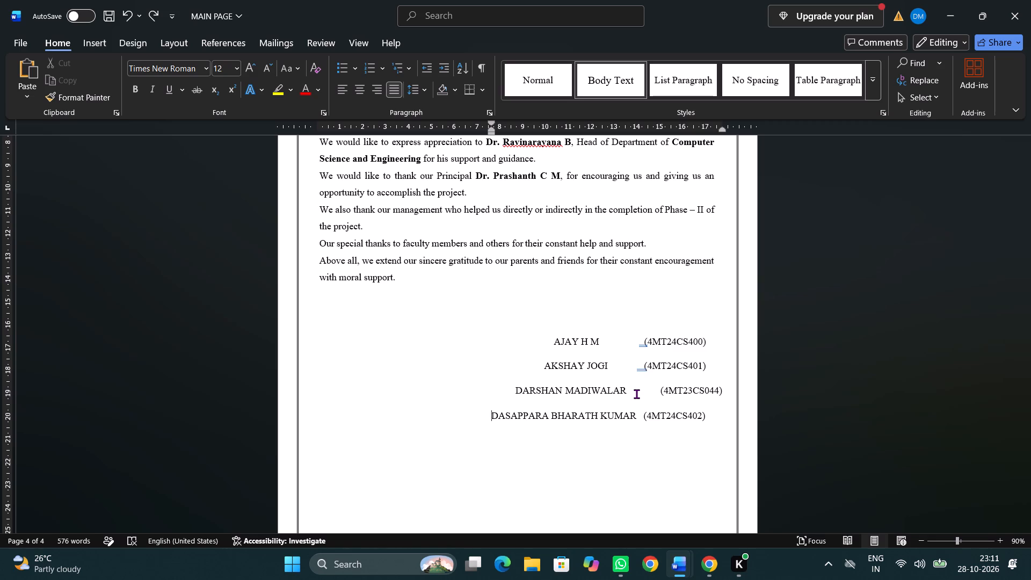
# Insert four spaces before the third student's name, shifting it towards the registration number.
pyautogui.click(517, 389)
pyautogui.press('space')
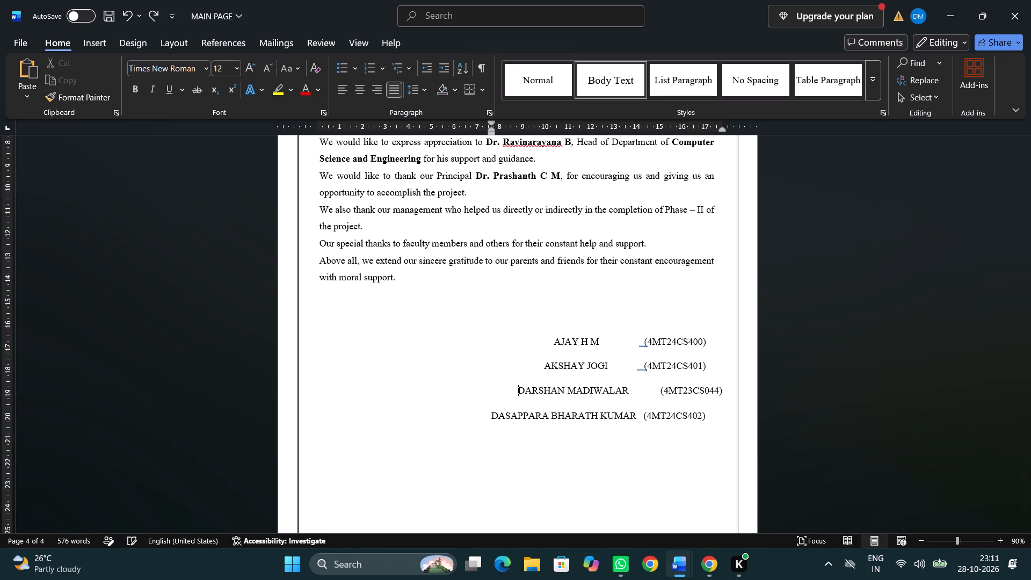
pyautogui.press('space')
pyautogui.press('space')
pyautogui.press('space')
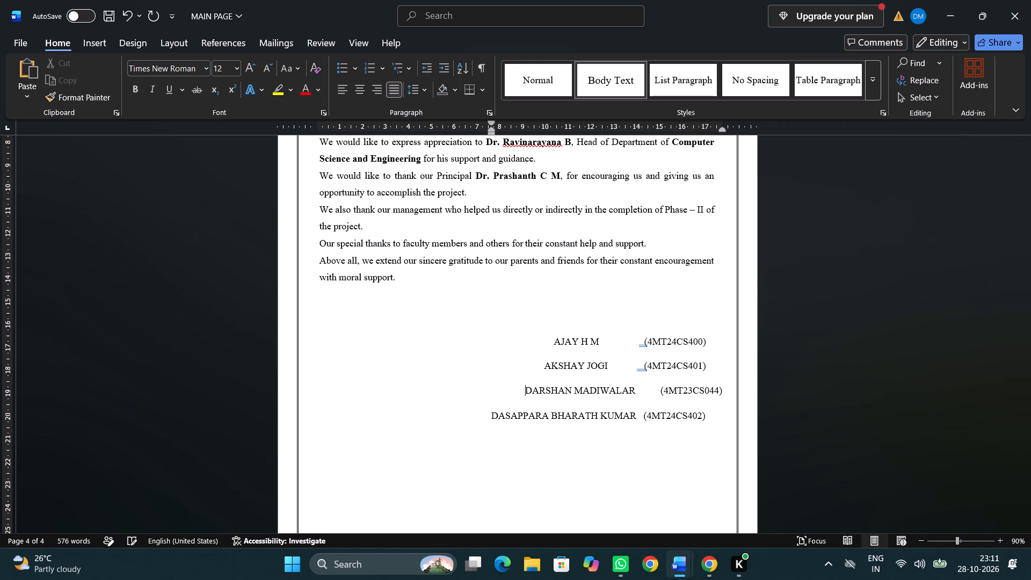
# Insert seven spaces before the second student's name, shifting the entry towards the right margin.
pyautogui.click(542, 364)
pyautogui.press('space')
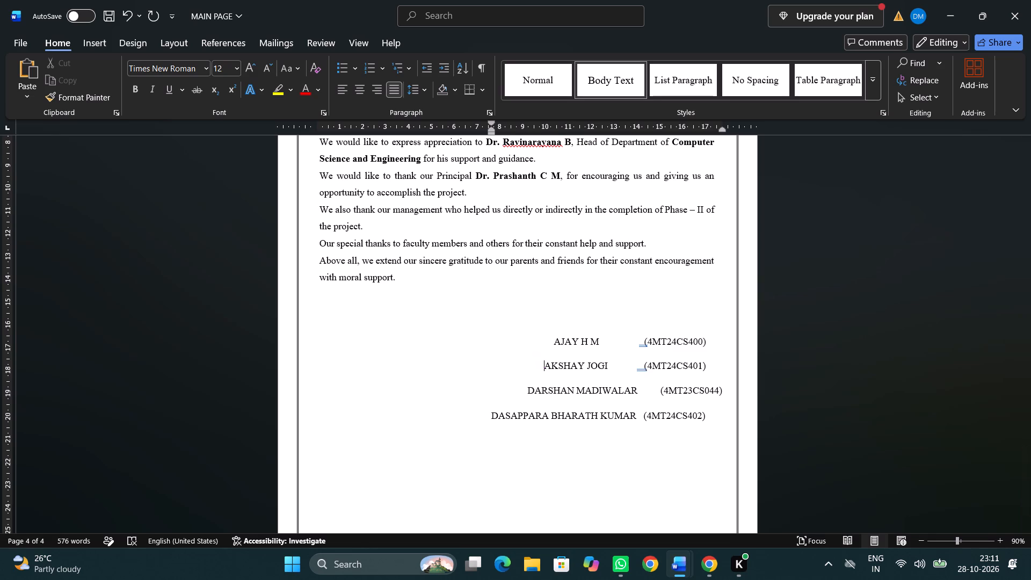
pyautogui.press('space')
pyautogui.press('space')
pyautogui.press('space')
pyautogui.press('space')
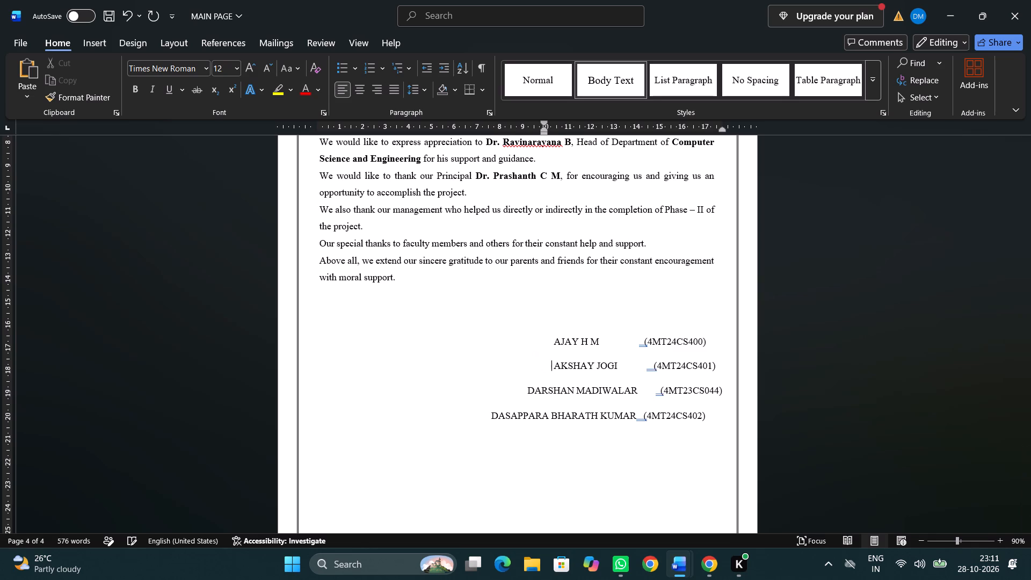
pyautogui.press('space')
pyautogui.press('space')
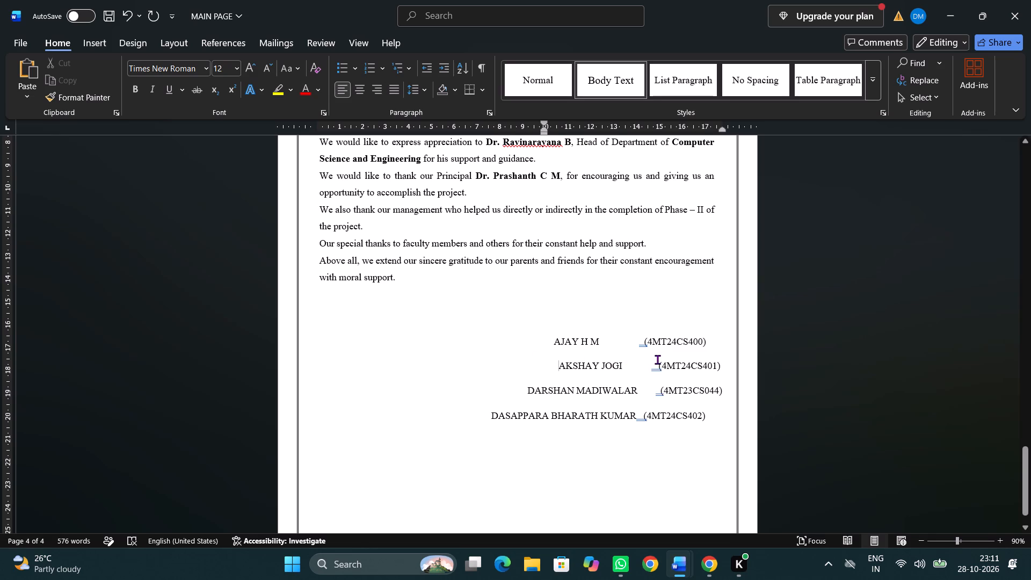
# Delete six spaces between the second student's name and registration number, lining the number up with the first student's.
pyautogui.click(660, 366)
pyautogui.press('Left')
pyautogui.press('BackSpace')
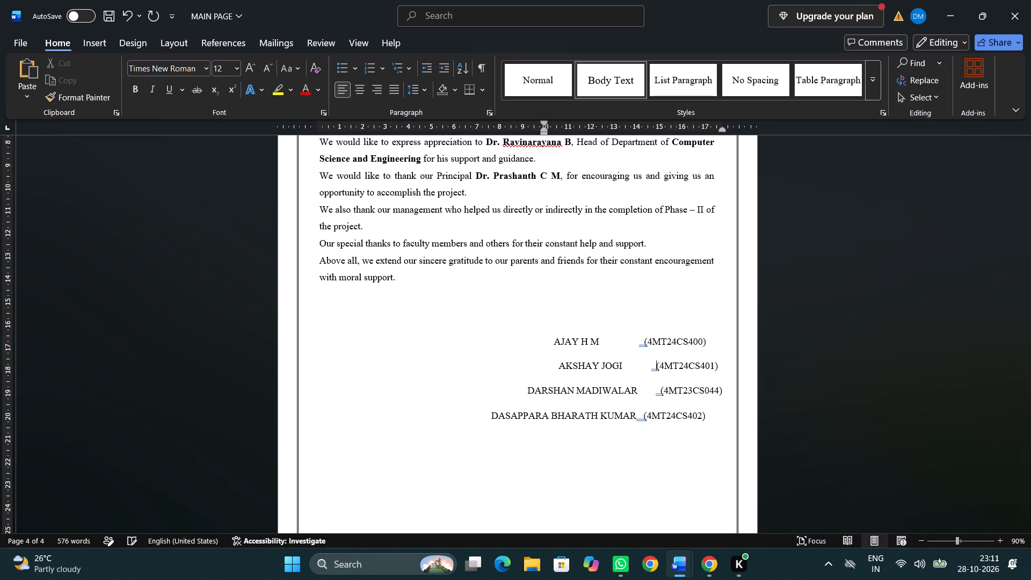
pyautogui.press('BackSpace')
pyautogui.press('BackSpace')
pyautogui.press('BackSpace')
pyautogui.press('BackSpace')
pyautogui.press('BackSpace')
# Insert five more spaces before the second student's name and delete four spaces between the name and registration number.
pyautogui.click(558, 367)
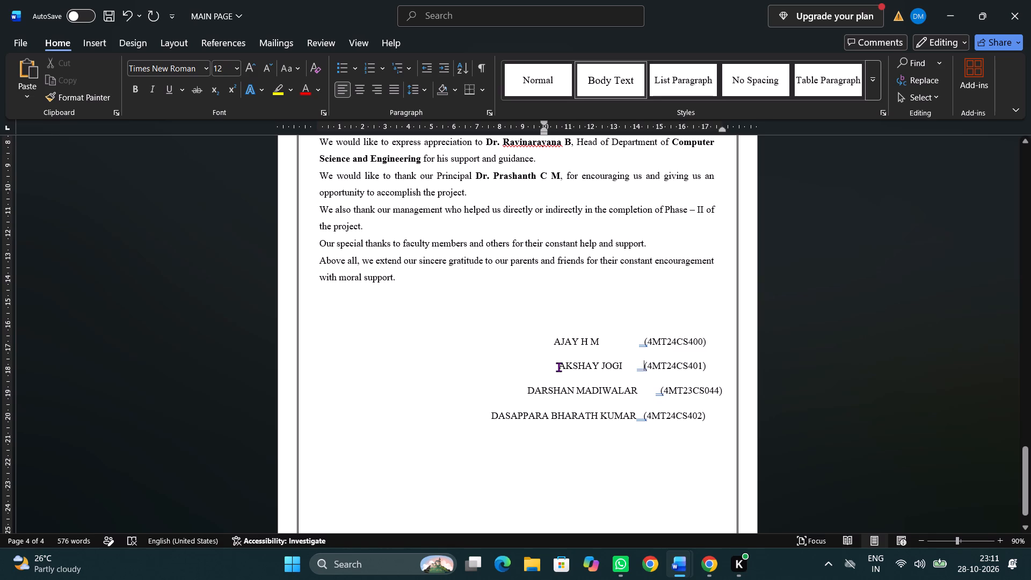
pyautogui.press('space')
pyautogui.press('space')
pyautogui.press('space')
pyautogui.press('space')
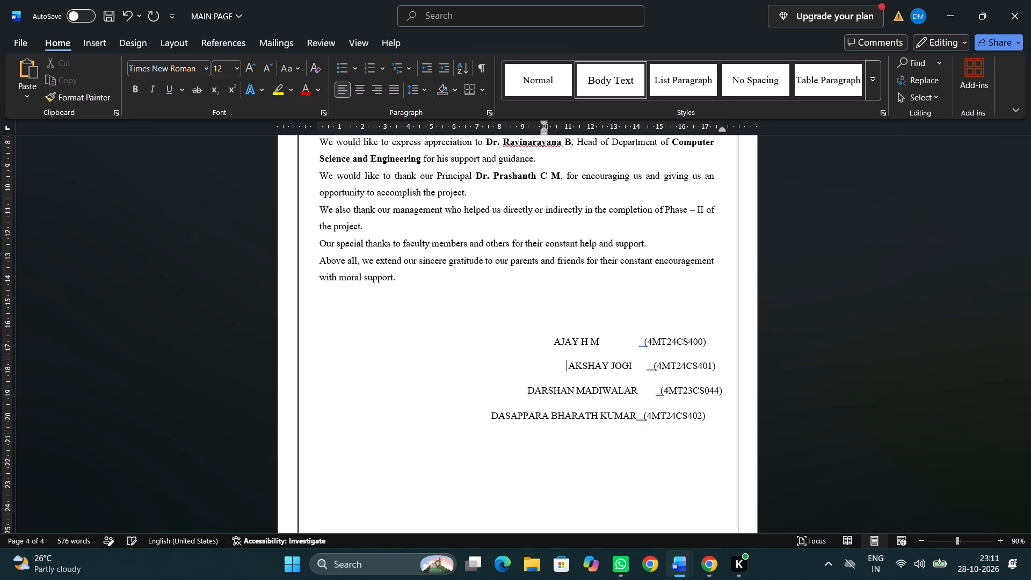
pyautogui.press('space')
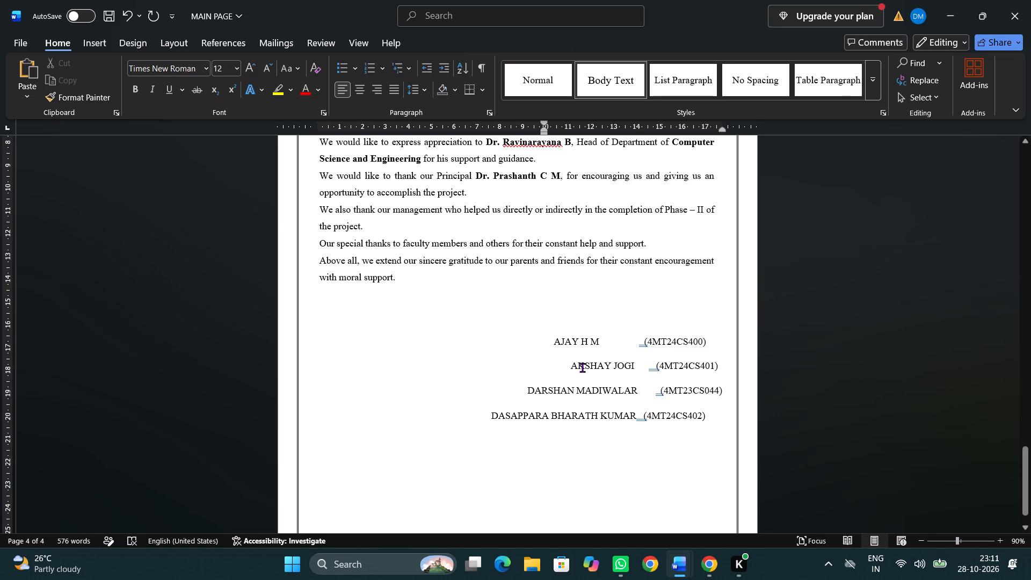
pyautogui.click(651, 367)
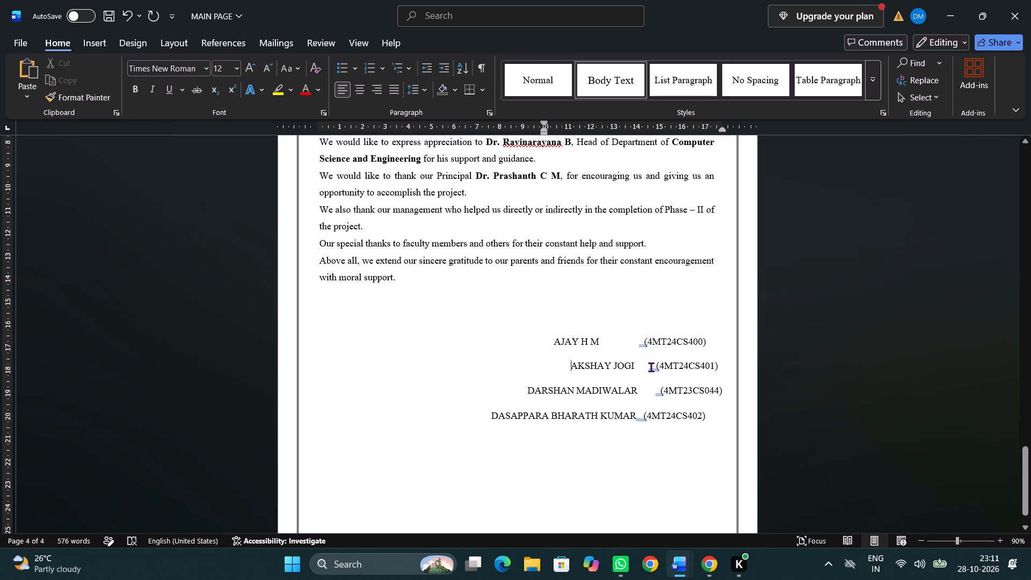
pyautogui.press('BackSpace')
pyautogui.press('BackSpace')
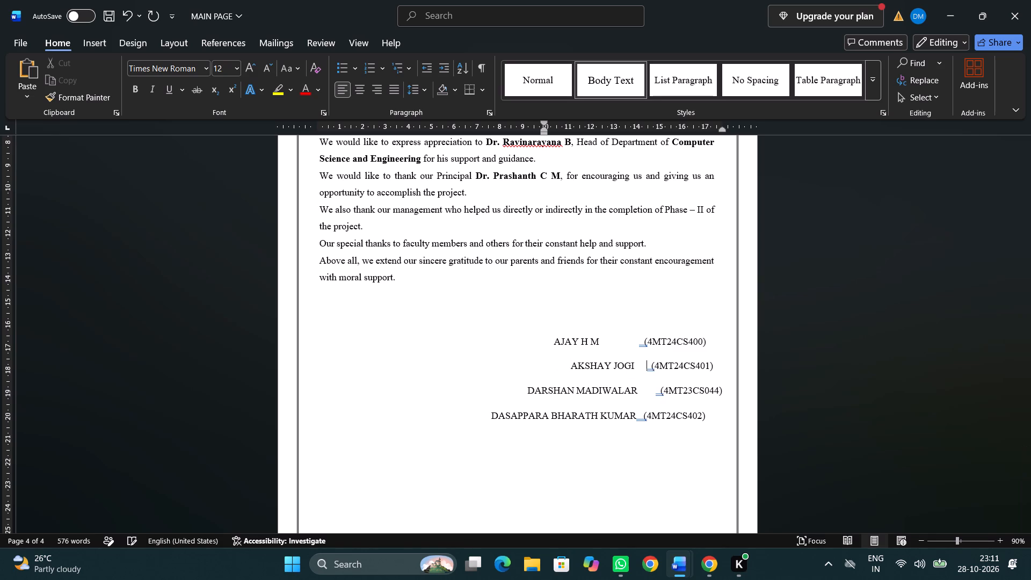
pyautogui.press('BackSpace')
pyautogui.press('BackSpace')
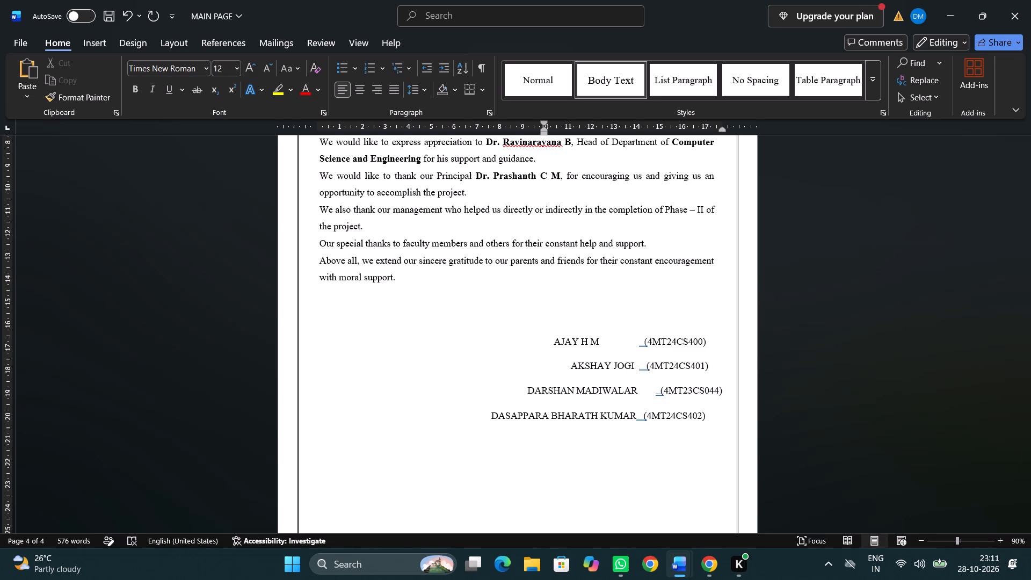
# Insert five spaces before the first student's name, shifting the entry towards the right margin.
pyautogui.click(551, 346)
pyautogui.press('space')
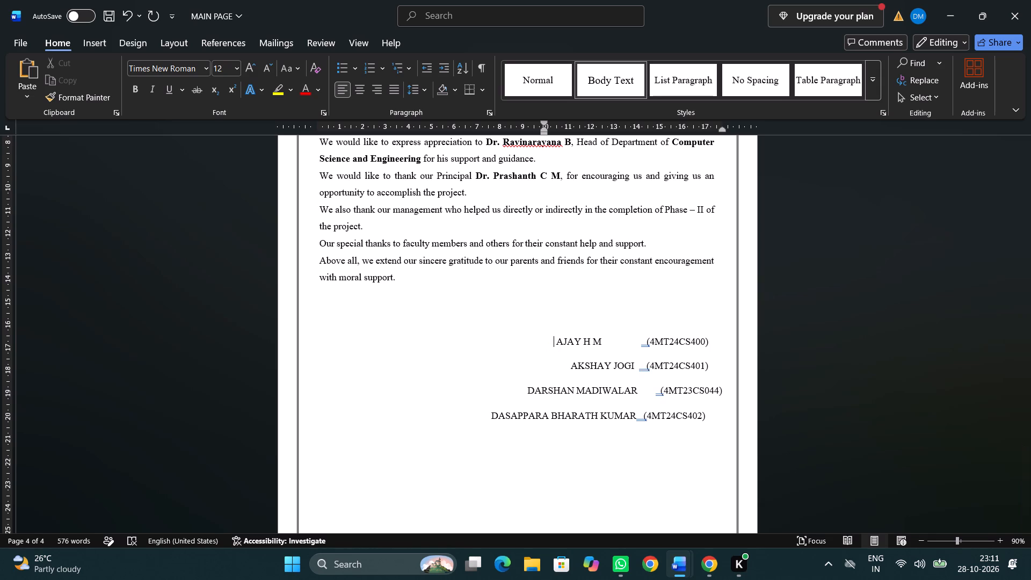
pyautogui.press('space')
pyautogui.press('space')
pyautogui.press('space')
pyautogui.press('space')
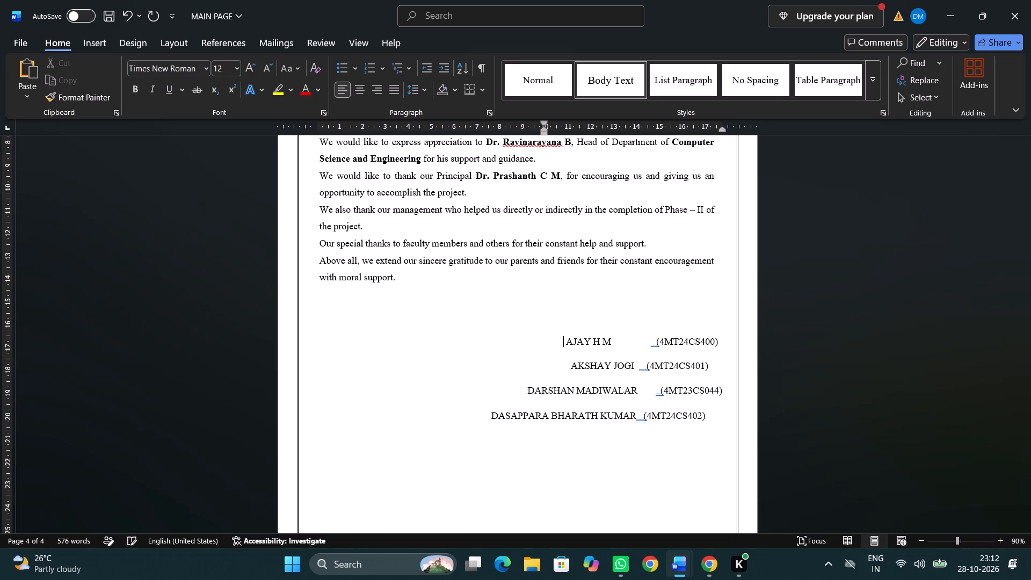
# Delete nine spaces between the first student's name and registration number.
pyautogui.click(654, 344)
pyautogui.press('BackSpace')
pyautogui.press('BackSpace')
pyautogui.press('BackSpace')
pyautogui.press('BackSpace')
pyautogui.press('BackSpace')
pyautogui.press('BackSpace')
pyautogui.press('BackSpace')
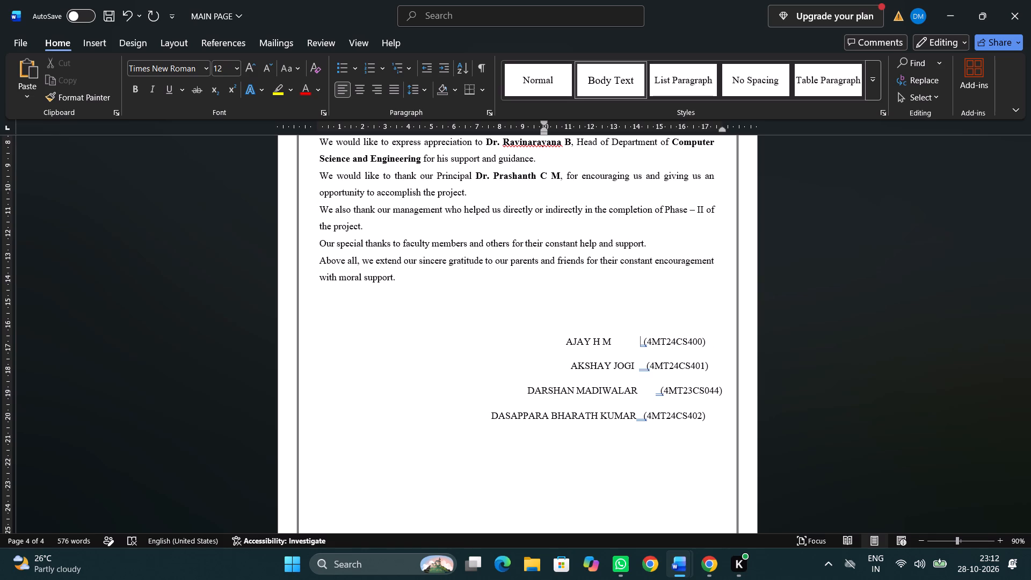
pyautogui.press('BackSpace')
pyautogui.press('BackSpace')
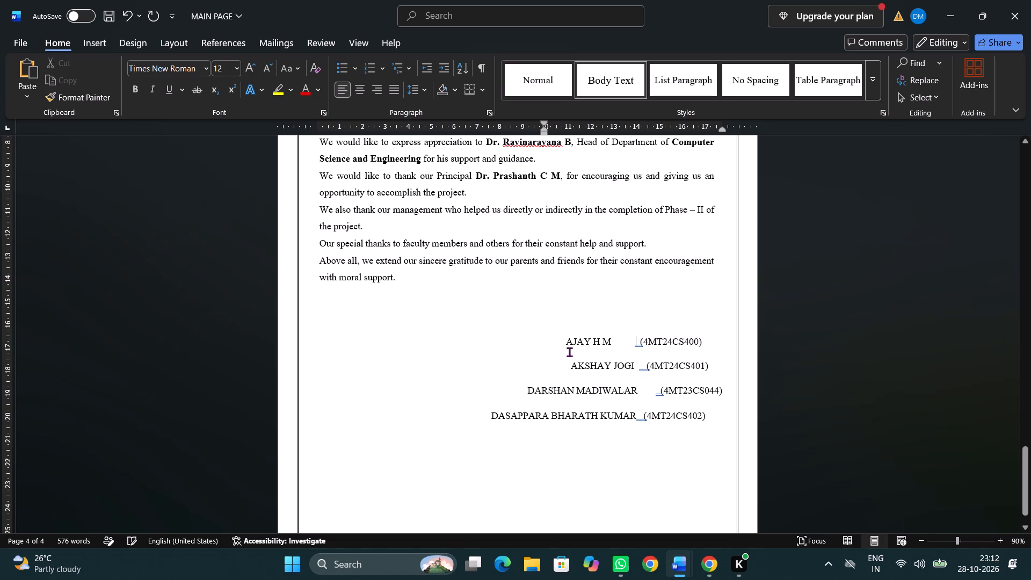
# Insert eight more spaces before the first student's name, keeping the registration number on the same line.
pyautogui.click(550, 347)
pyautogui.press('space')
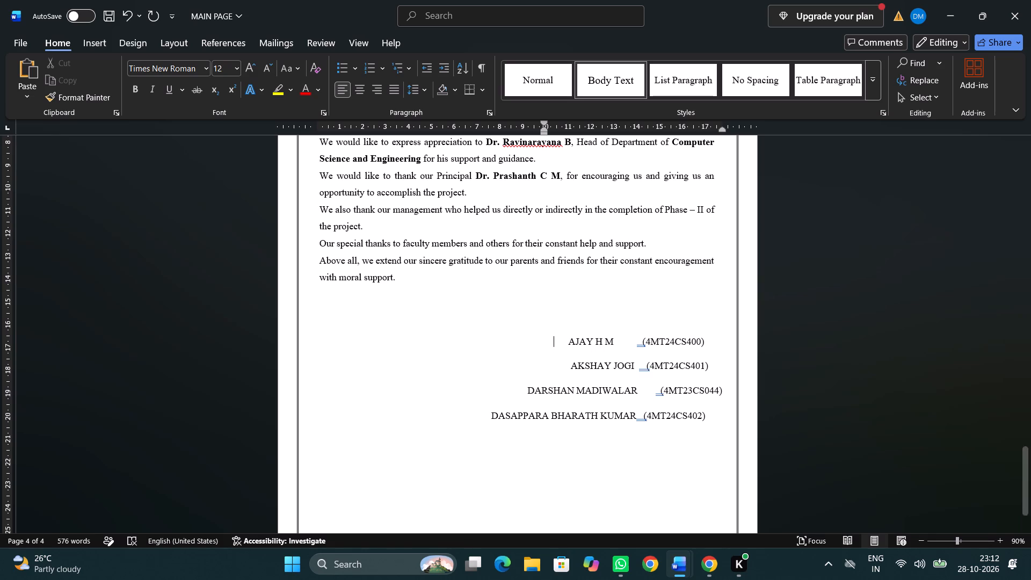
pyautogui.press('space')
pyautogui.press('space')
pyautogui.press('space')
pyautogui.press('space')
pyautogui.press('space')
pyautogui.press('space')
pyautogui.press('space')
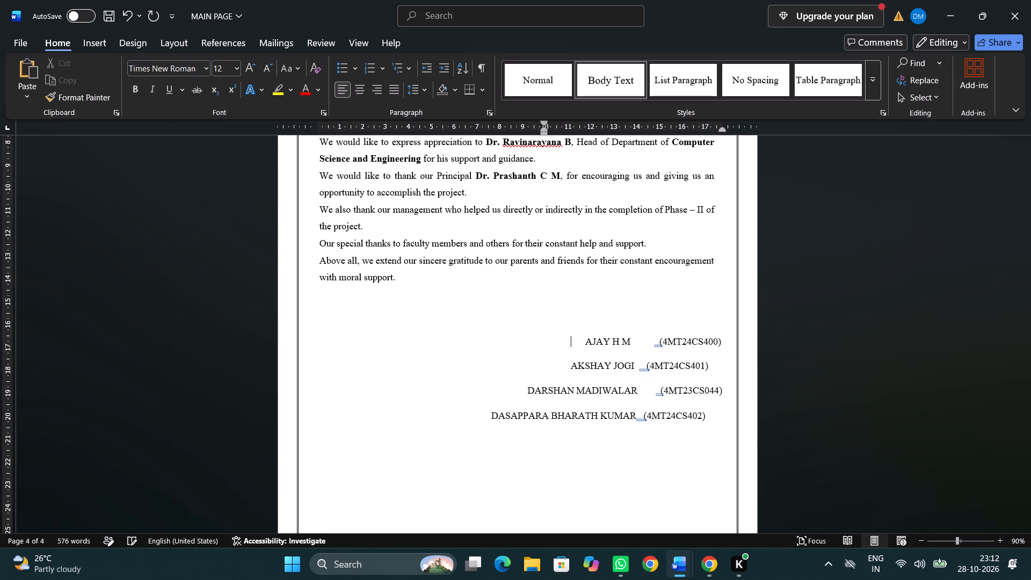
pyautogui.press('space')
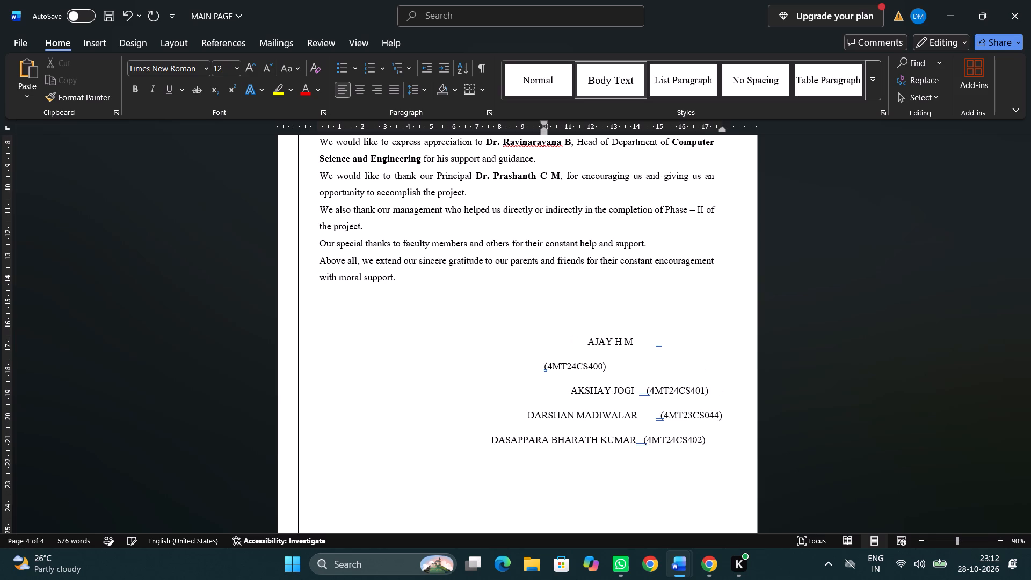
pyautogui.press('BackSpace')
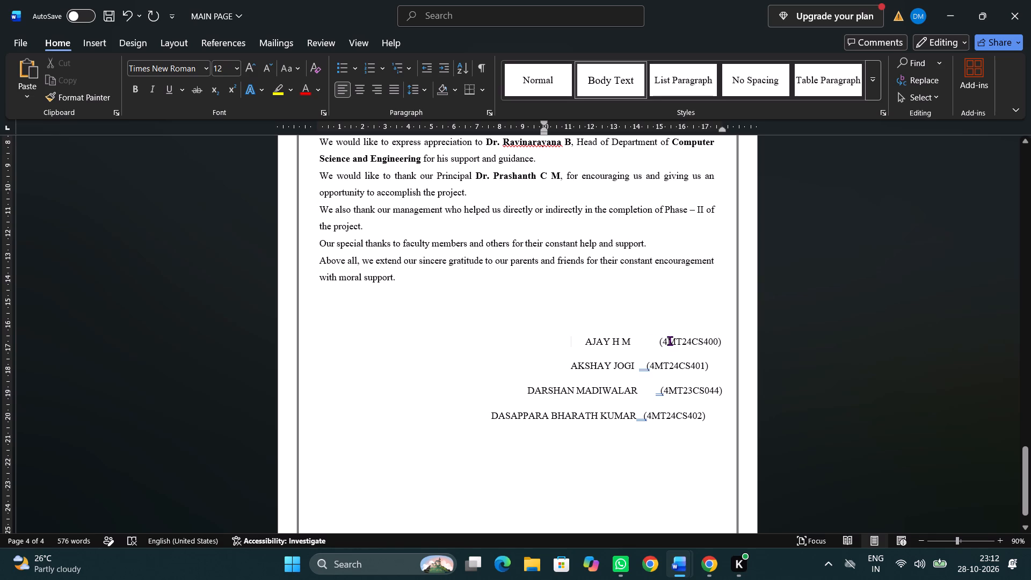
# Delete eight spaces between the first student's name and registration number, and add one space before the name to line up the numbers.
pyautogui.press('Right')
pyautogui.press('Right')
pyautogui.press('Right')
pyautogui.press('Right')
pyautogui.press('Right')
pyautogui.press('Right')
pyautogui.press('Right')
pyautogui.press('Right')
pyautogui.press('Right')
pyautogui.press('Right')
pyautogui.press('Right')
pyautogui.press('Right')
pyautogui.press('Right')
pyautogui.press('Right')
pyautogui.press('Right')
pyautogui.press('Right')
pyautogui.press('Right')
pyautogui.press('Right')
pyautogui.press('Right')
pyautogui.press('Right')
pyautogui.press('Right')
pyautogui.press('Right')
pyautogui.press('BackSpace')
pyautogui.press('BackSpace')
pyautogui.press('BackSpace')
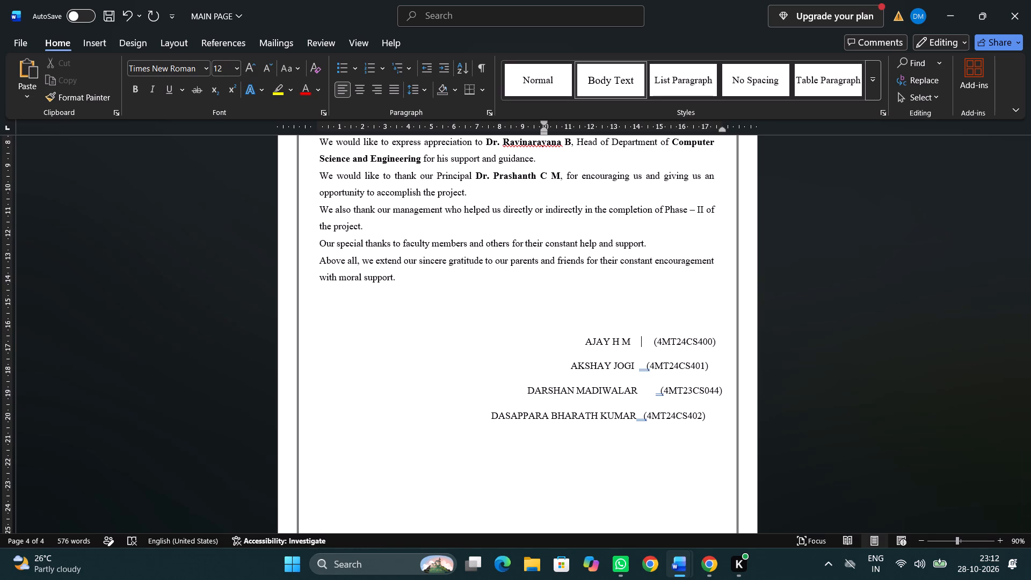
pyautogui.press('BackSpace')
pyautogui.press('BackSpace')
pyautogui.press('BackSpace')
pyautogui.press('BackSpace')
pyautogui.press('BackSpace')
pyautogui.click(582, 345)
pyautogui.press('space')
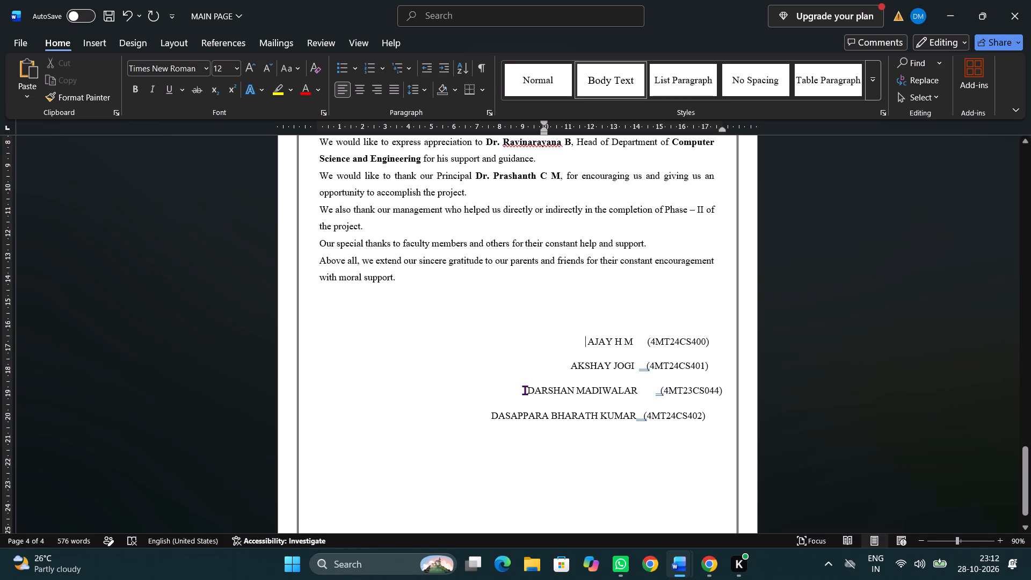
# Delete one space before the third student's name.
pyautogui.scroll(-1, 545, 382)
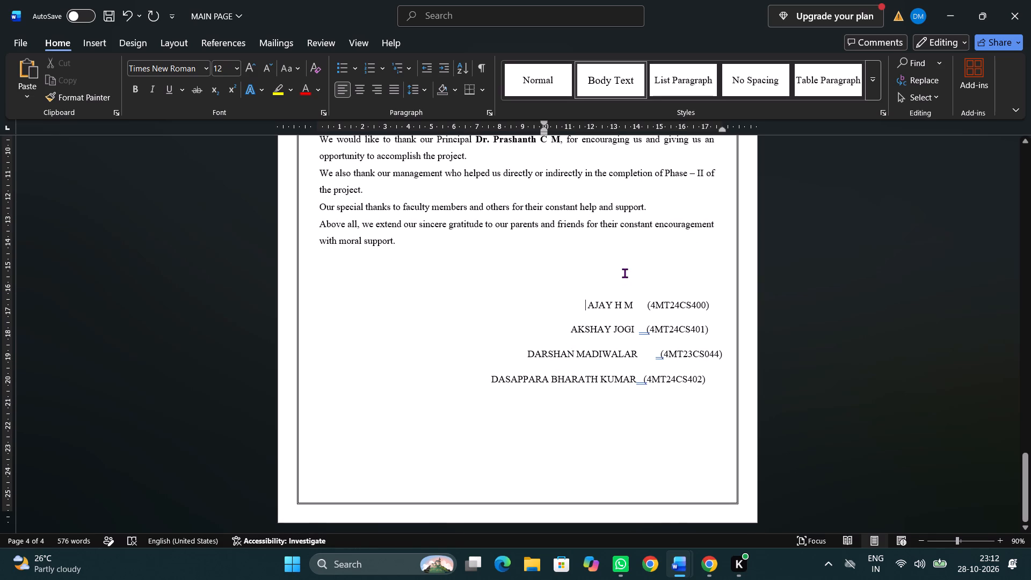
pyautogui.press('Down')
pyautogui.press('Down')
pyautogui.press('Down')
pyautogui.press('Up')
pyautogui.press('Left')
pyautogui.press('Left')
pyautogui.press('Left')
pyautogui.press('Left')
pyautogui.press('Left')
pyautogui.press('Left')
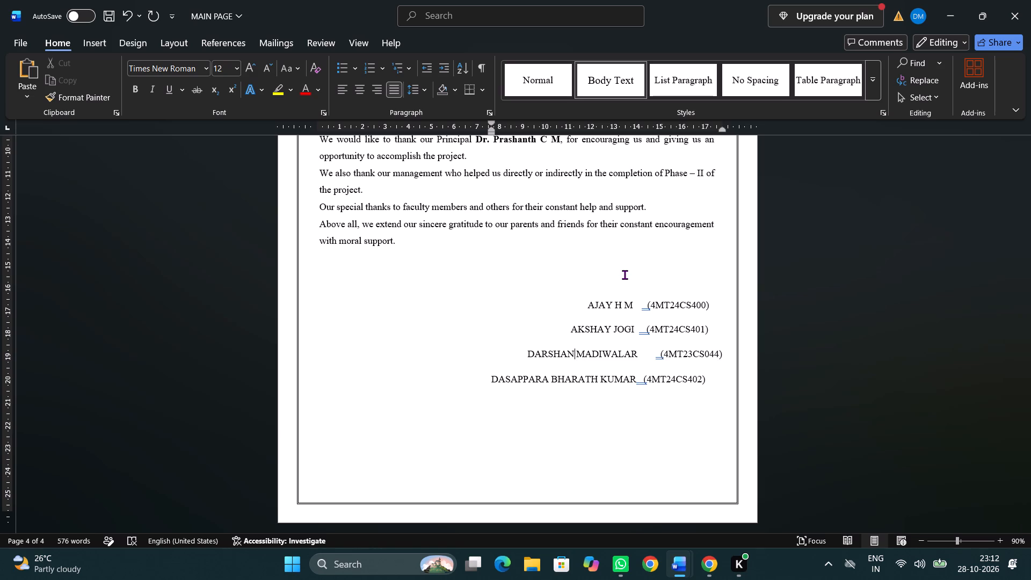
pyautogui.press('Left')
pyautogui.press('Left')
pyautogui.press('Left')
pyautogui.press('BackSpace')
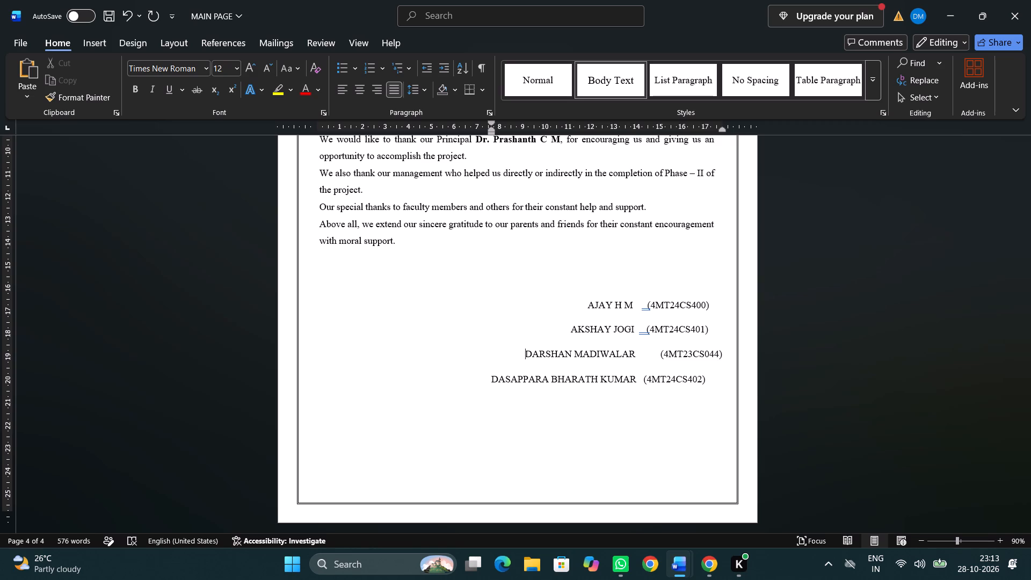
# Delete seven spaces between the third student's name and registration number.
pyautogui.click(661, 358)
pyautogui.press('BackSpace')
pyautogui.press('BackSpace')
pyautogui.press('BackSpace')
pyautogui.press('BackSpace')
pyautogui.press('BackSpace')
pyautogui.press('BackSpace')
pyautogui.press('BackSpace')
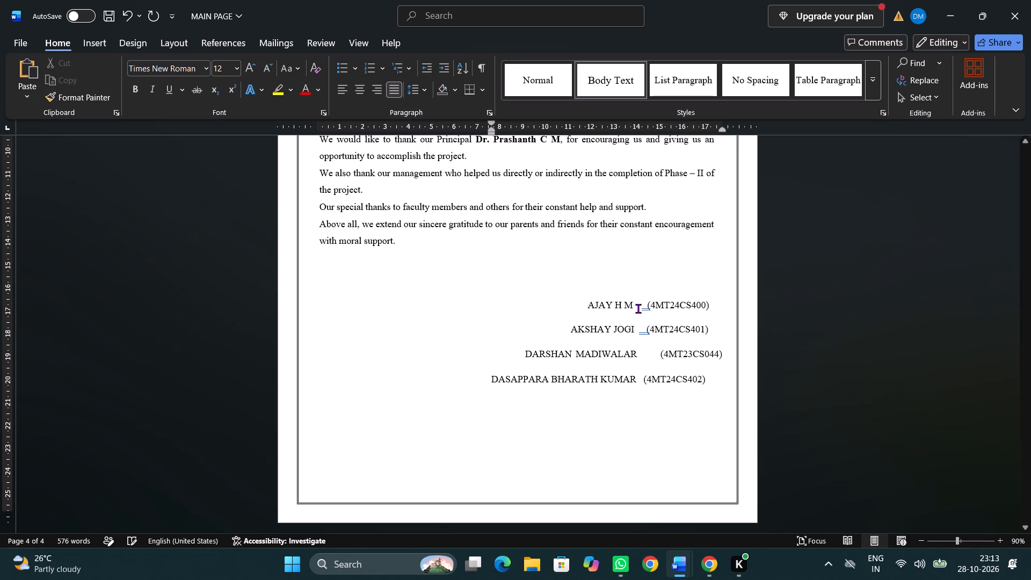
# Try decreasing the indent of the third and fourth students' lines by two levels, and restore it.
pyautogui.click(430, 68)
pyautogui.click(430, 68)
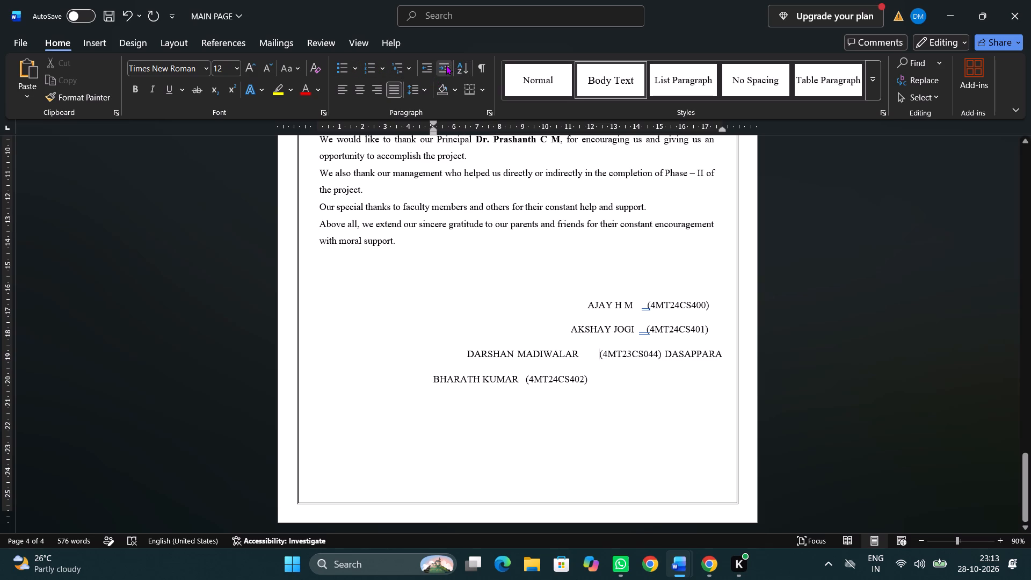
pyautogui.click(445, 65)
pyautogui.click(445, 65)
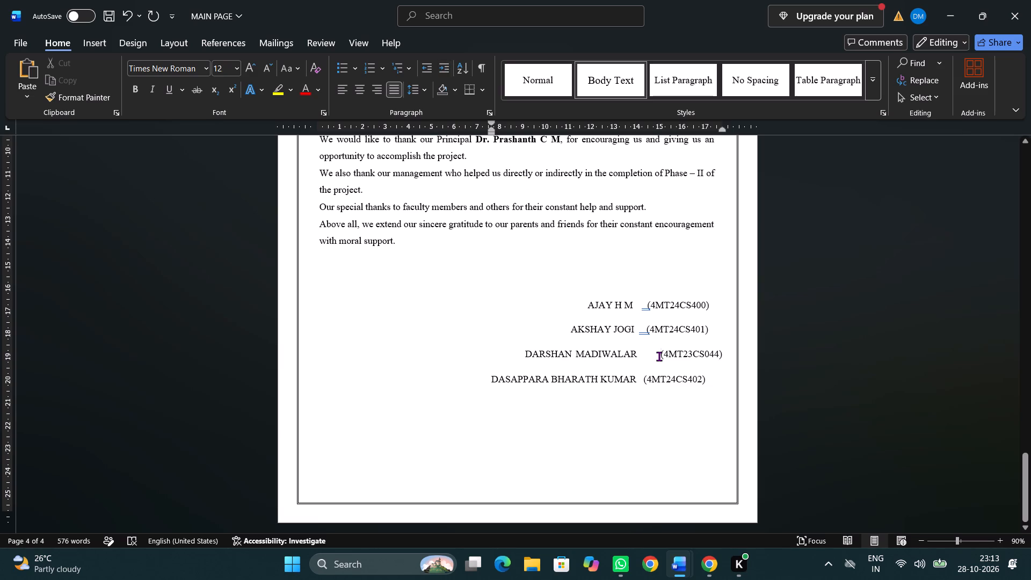
# Remove the selected gap and two further spaces between the third student's name and registration number.
pyautogui.moveTo(654, 357); pyautogui.dragTo(644, 357)
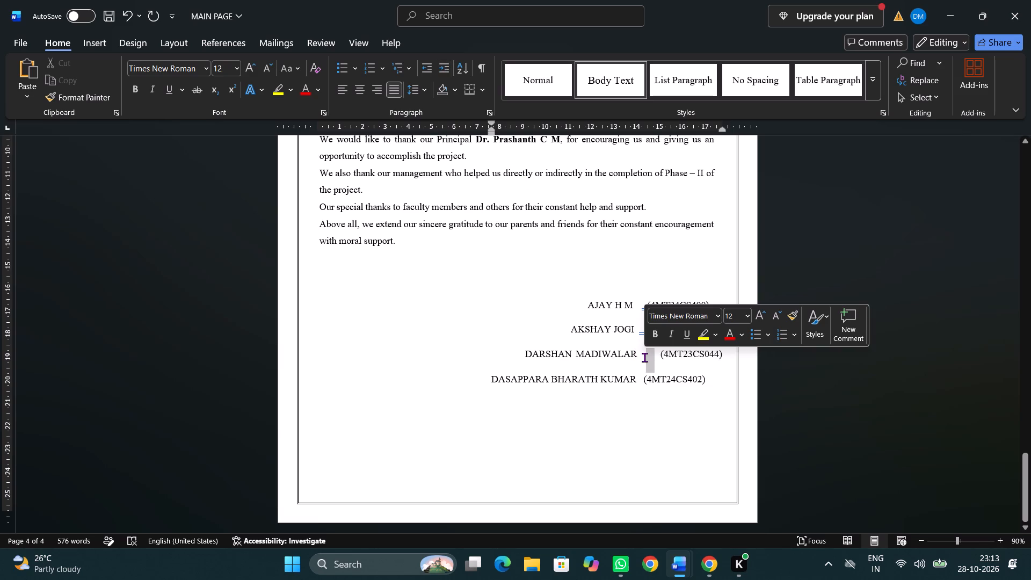
pyautogui.click(657, 358)
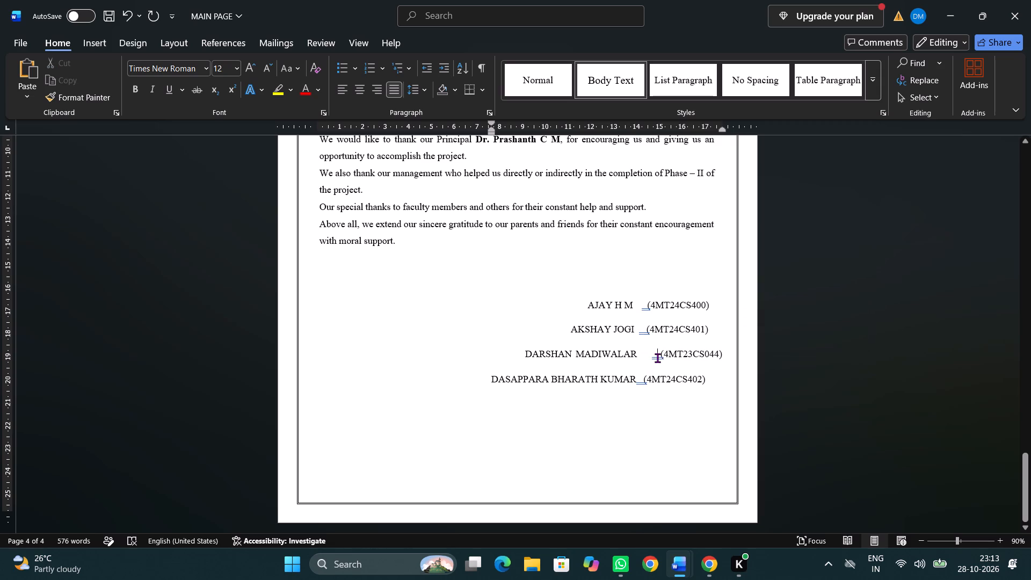
pyautogui.moveTo(661, 356); pyautogui.dragTo(645, 353)
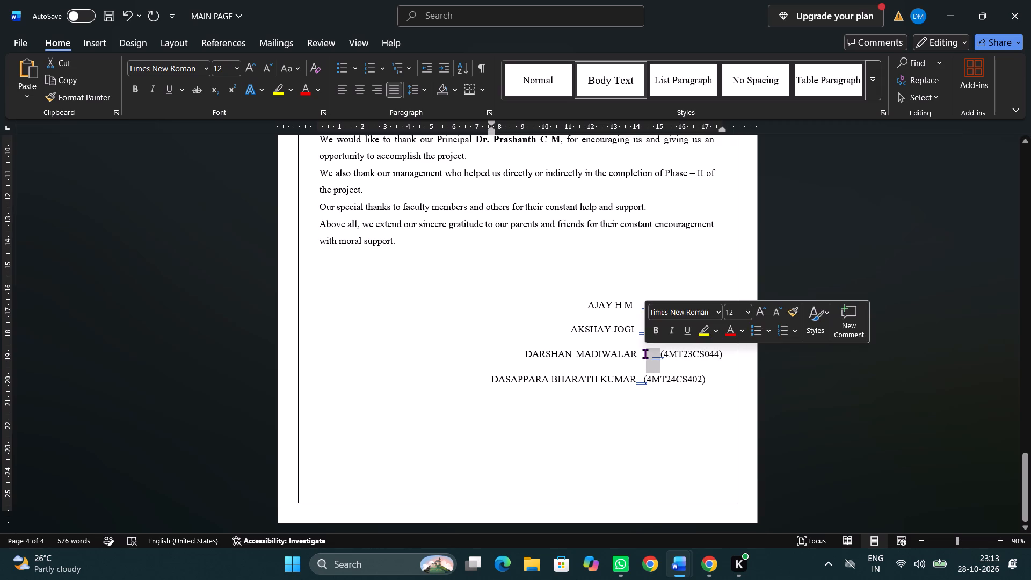
pyautogui.press('BackSpace')
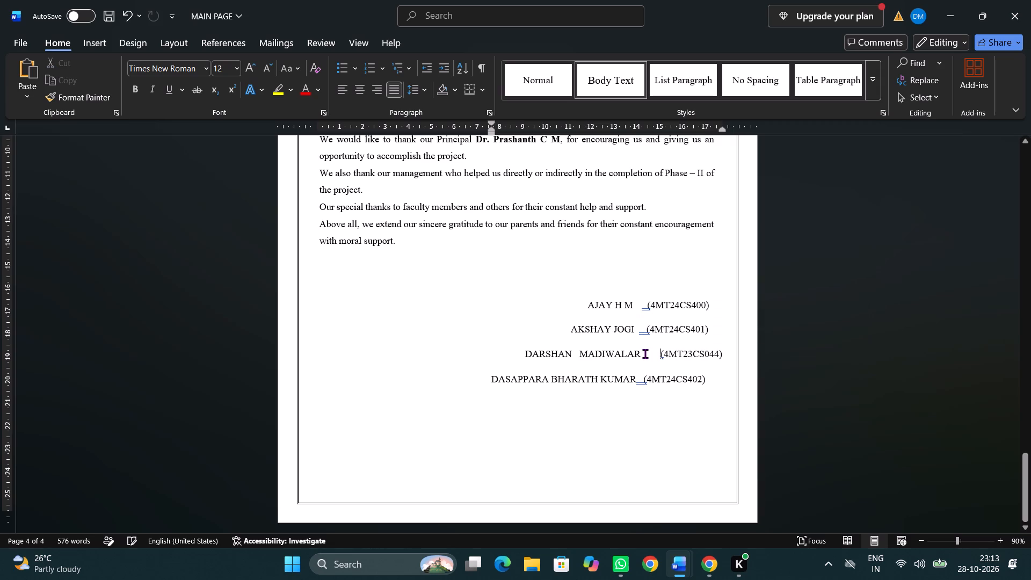
pyautogui.press('BackSpace')
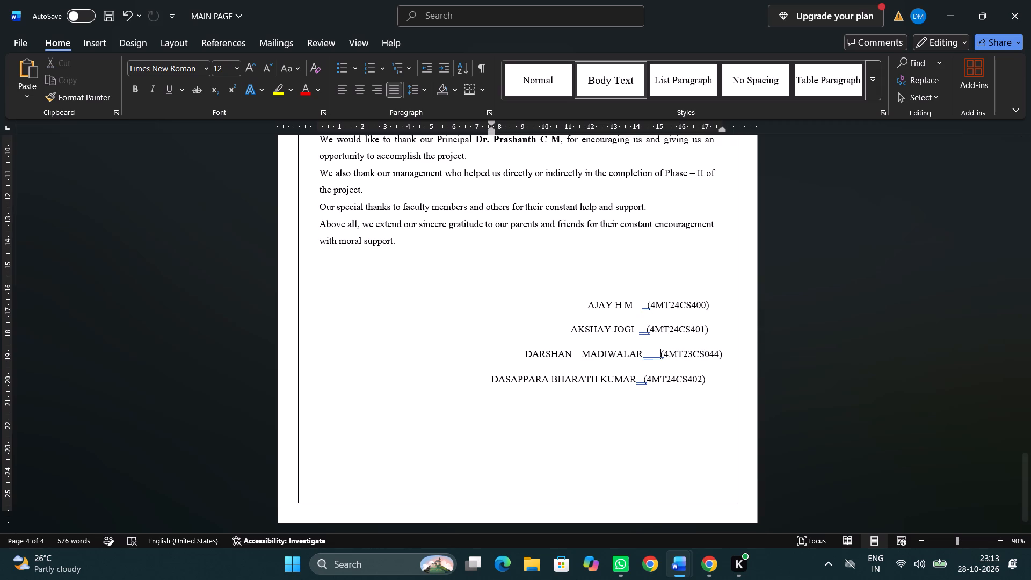
pyautogui.press('BackSpace')
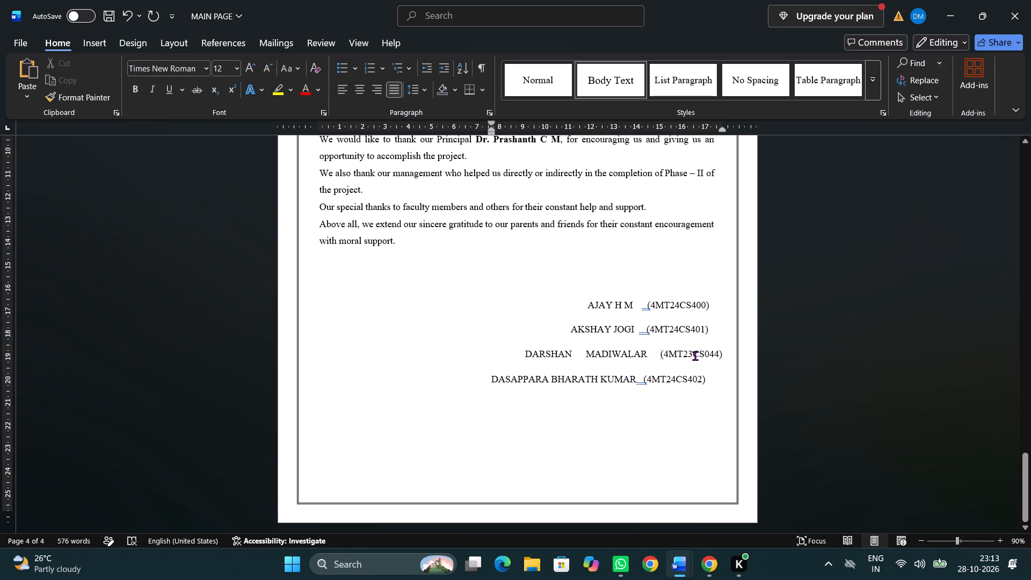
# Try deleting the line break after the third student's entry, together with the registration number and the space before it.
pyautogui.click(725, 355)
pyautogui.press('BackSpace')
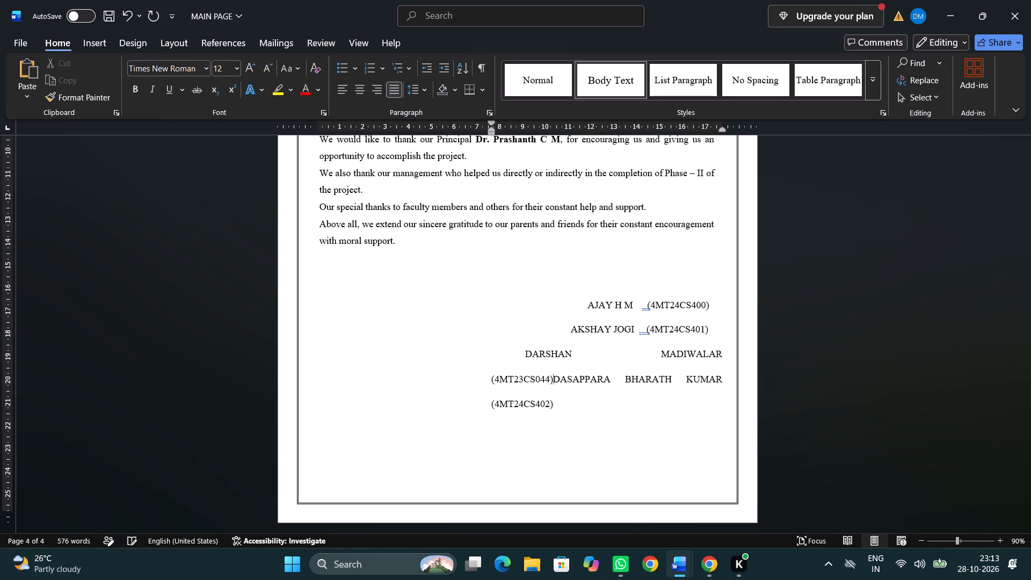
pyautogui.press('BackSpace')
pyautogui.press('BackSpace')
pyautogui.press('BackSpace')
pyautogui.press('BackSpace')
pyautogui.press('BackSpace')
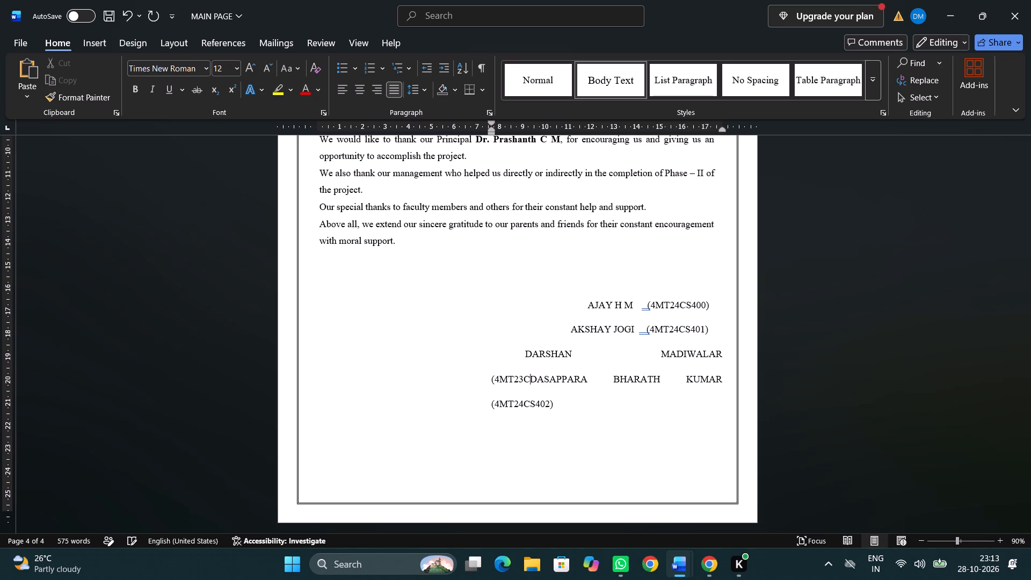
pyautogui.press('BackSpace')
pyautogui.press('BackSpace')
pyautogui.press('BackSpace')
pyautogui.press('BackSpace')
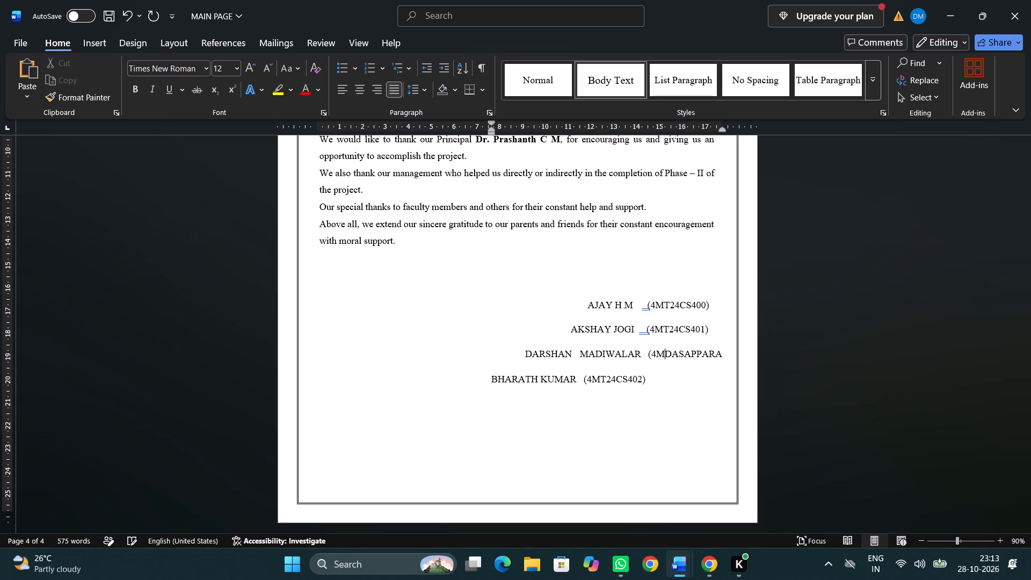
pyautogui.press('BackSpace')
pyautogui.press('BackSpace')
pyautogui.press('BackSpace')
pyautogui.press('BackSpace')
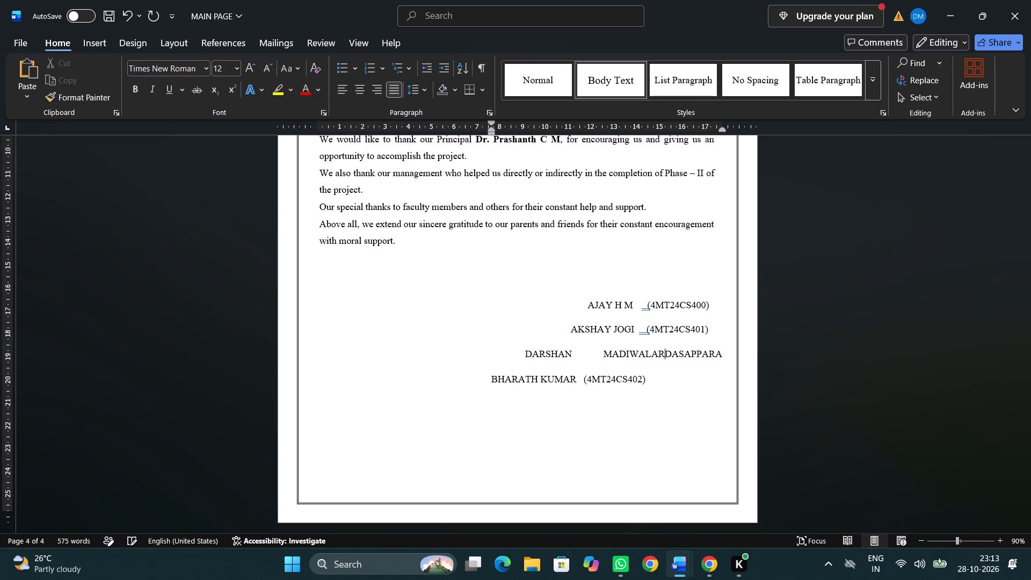
# Undo the recent deletions in the third student's entry, bringing back the registration number, line break and wide gap, and keep the original indent.
pyautogui.hotkey('ctrl', 'z')
pyautogui.hotkey('ctrl', 'z')
pyautogui.hotkey('ctrl', 'z')
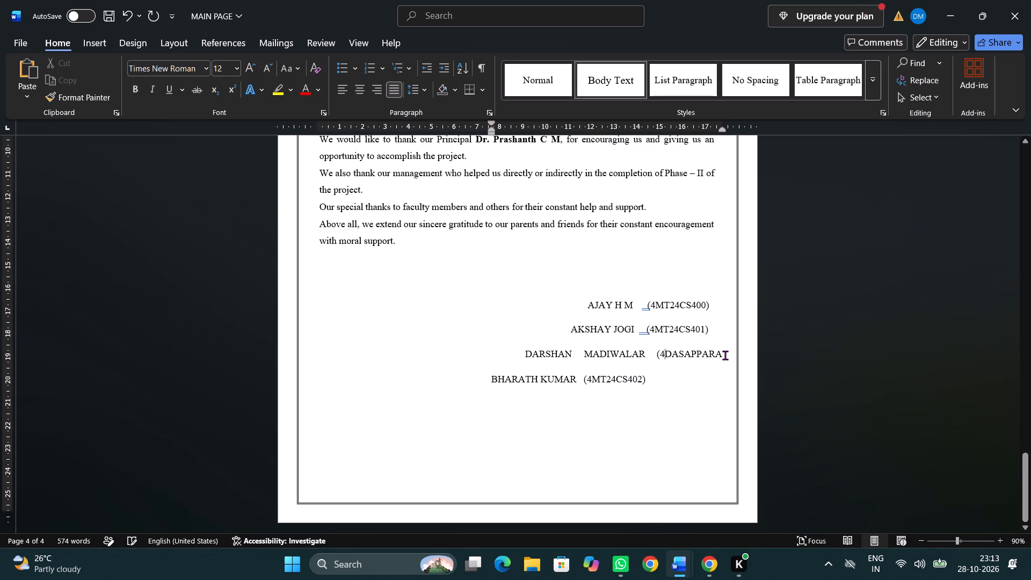
pyautogui.hotkey('ctrl', 'z')
pyautogui.hotkey('ctrl', 'z')
pyautogui.hotkey('ctrl', 'z')
pyautogui.hotkey('ctrl', 'z')
pyautogui.hotkey('ctrl', 'z')
pyautogui.hotkey('ctrl', 'z')
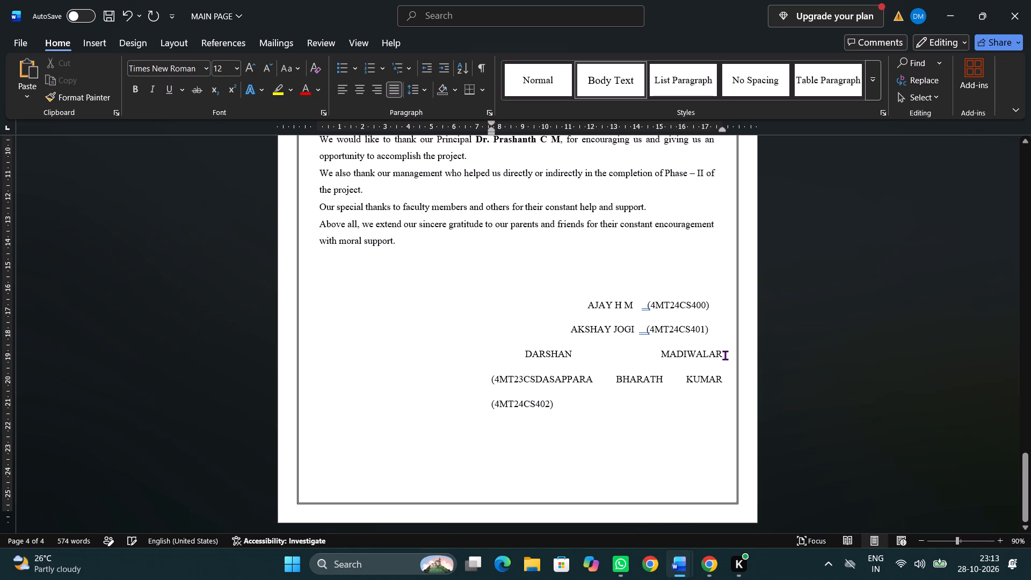
pyautogui.hotkey('ctrl', 'z')
pyautogui.hotkey('ctrl', 'z')
pyautogui.hotkey('ctrl', 'z')
pyautogui.hotkey('ctrl', 'z')
pyautogui.hotkey('ctrl', 'z')
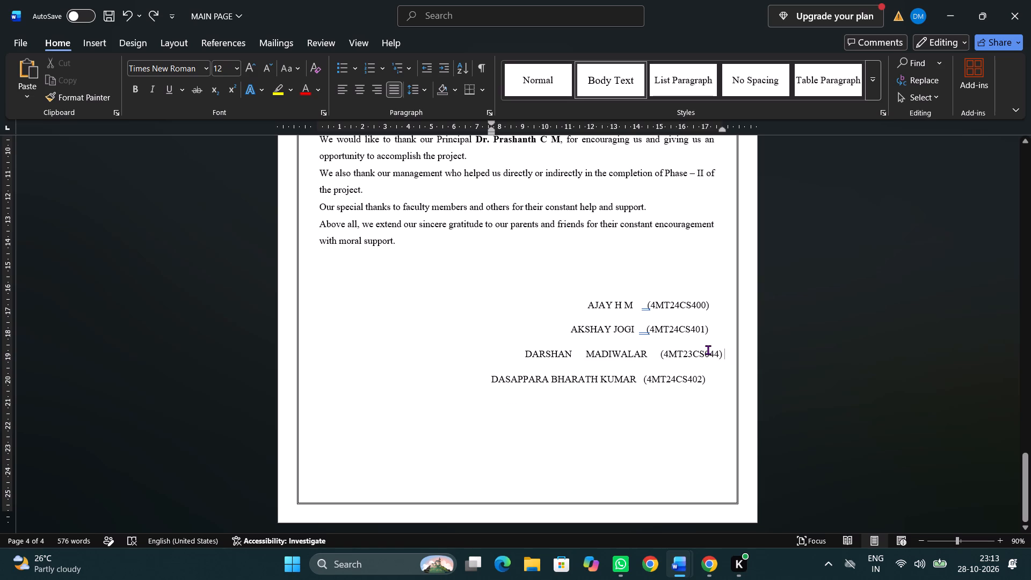
pyautogui.hotkey('ctrl', 'z')
pyautogui.hotkey('ctrl', 'z')
pyautogui.hotkey('ctrl', 'z')
pyautogui.hotkey('ctrl', 'z')
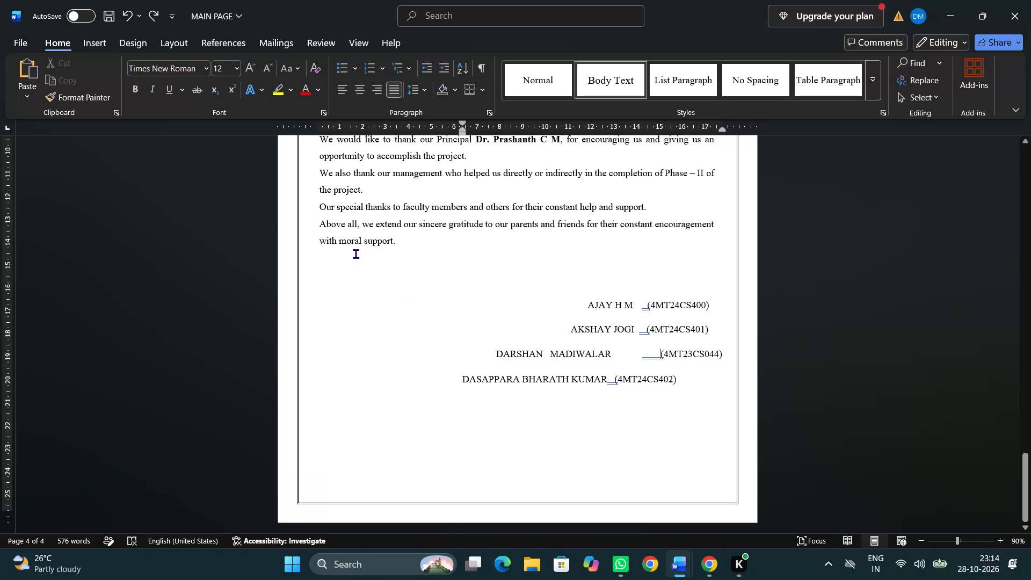
pyautogui.click(154, 7)
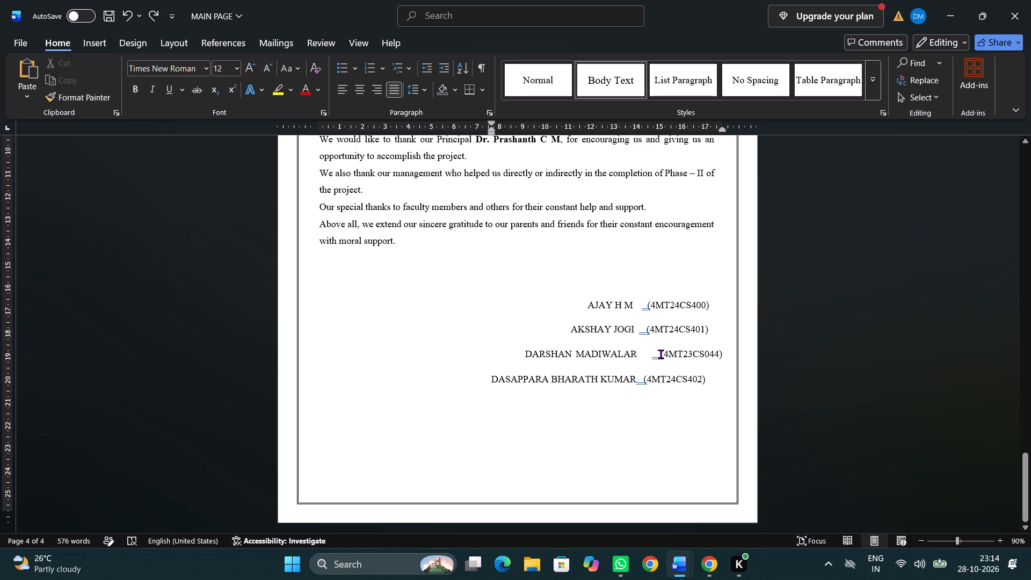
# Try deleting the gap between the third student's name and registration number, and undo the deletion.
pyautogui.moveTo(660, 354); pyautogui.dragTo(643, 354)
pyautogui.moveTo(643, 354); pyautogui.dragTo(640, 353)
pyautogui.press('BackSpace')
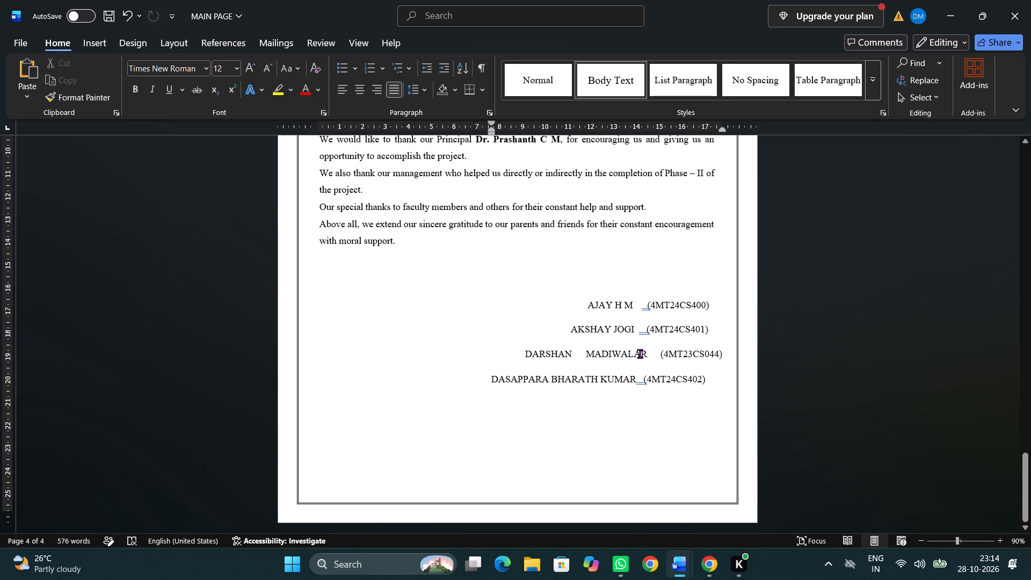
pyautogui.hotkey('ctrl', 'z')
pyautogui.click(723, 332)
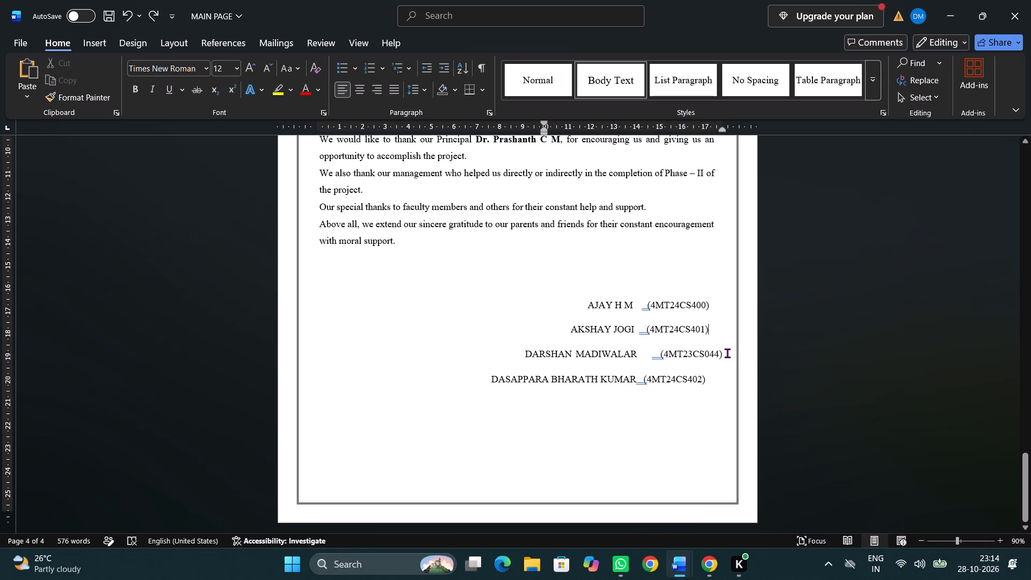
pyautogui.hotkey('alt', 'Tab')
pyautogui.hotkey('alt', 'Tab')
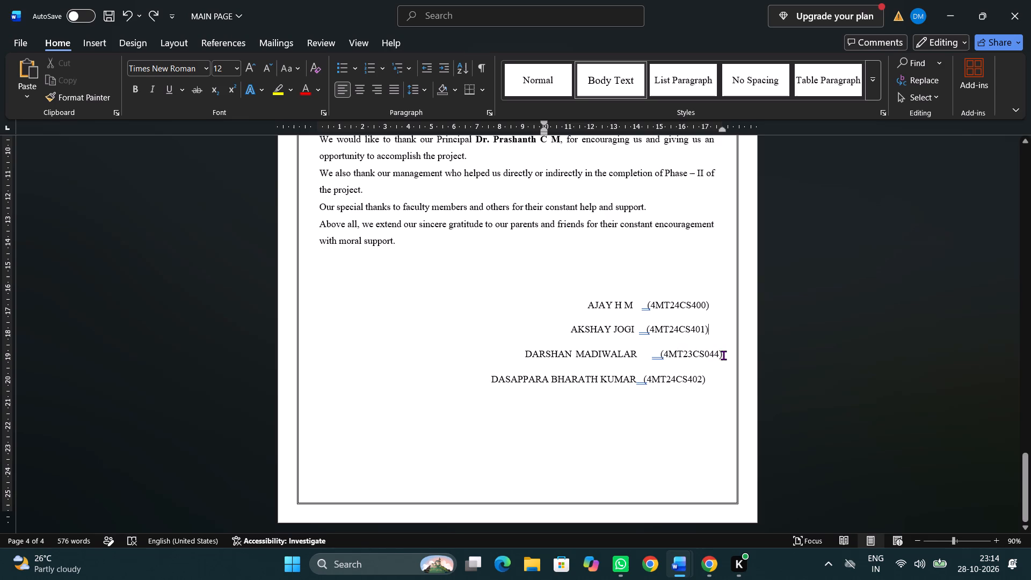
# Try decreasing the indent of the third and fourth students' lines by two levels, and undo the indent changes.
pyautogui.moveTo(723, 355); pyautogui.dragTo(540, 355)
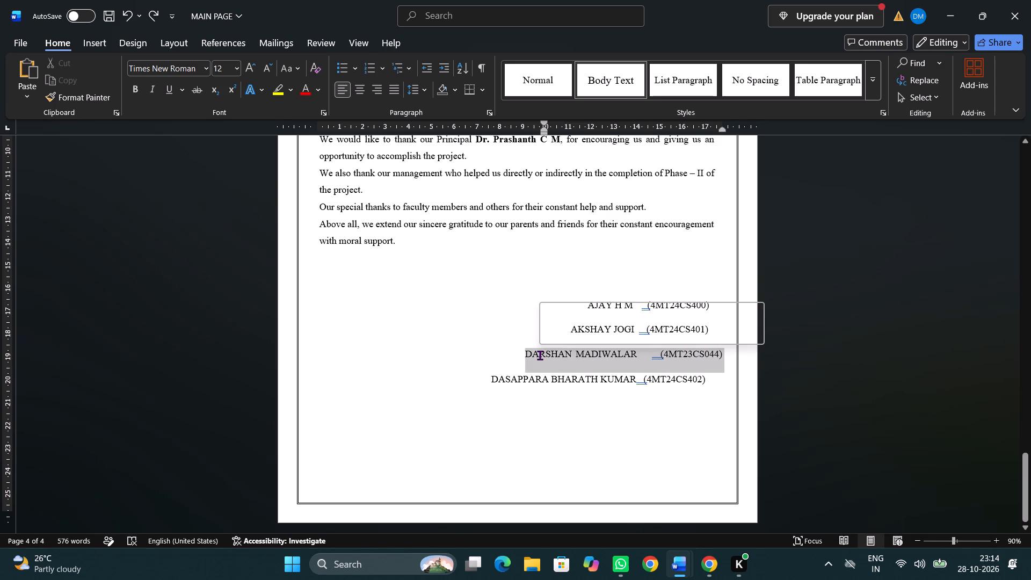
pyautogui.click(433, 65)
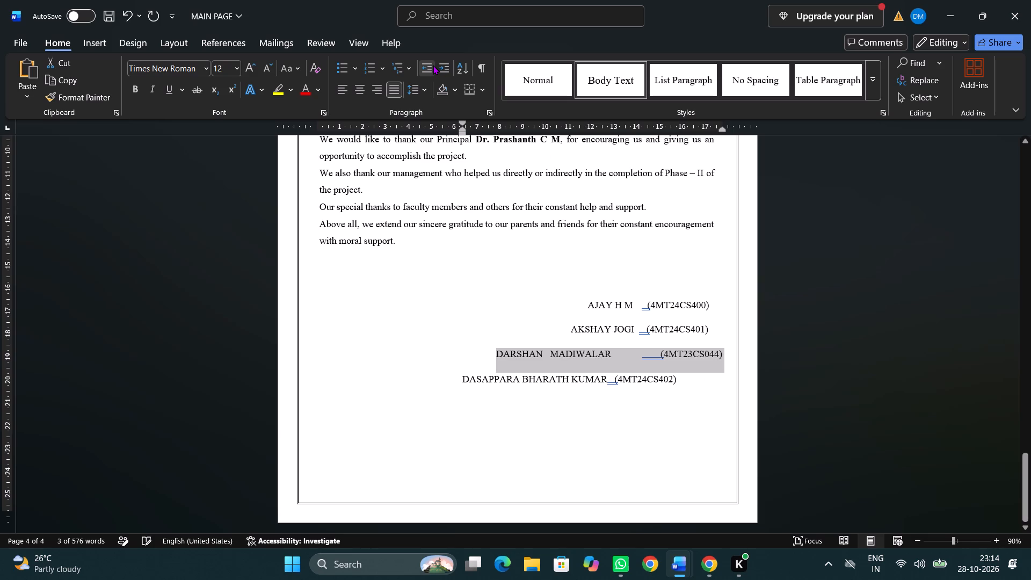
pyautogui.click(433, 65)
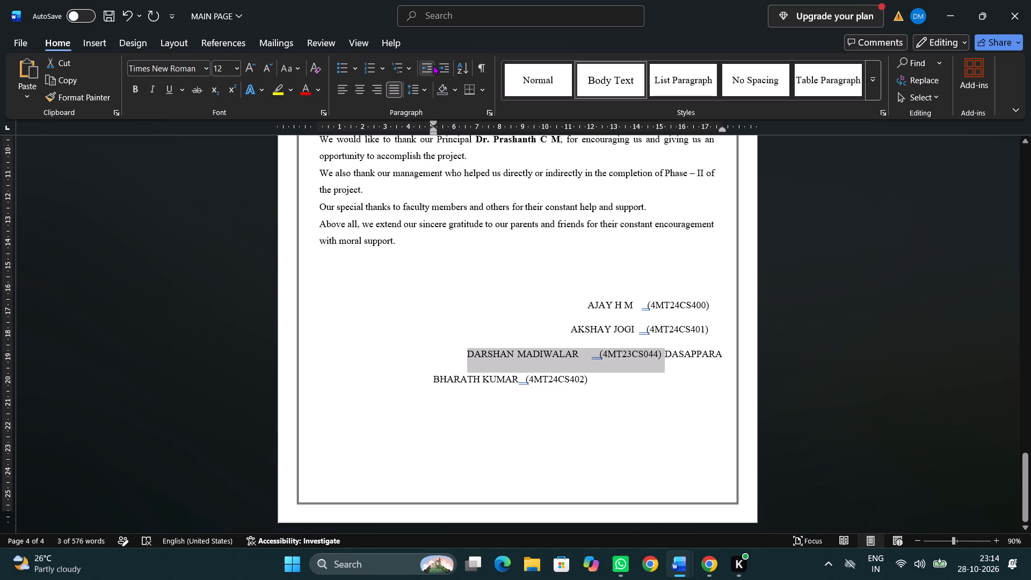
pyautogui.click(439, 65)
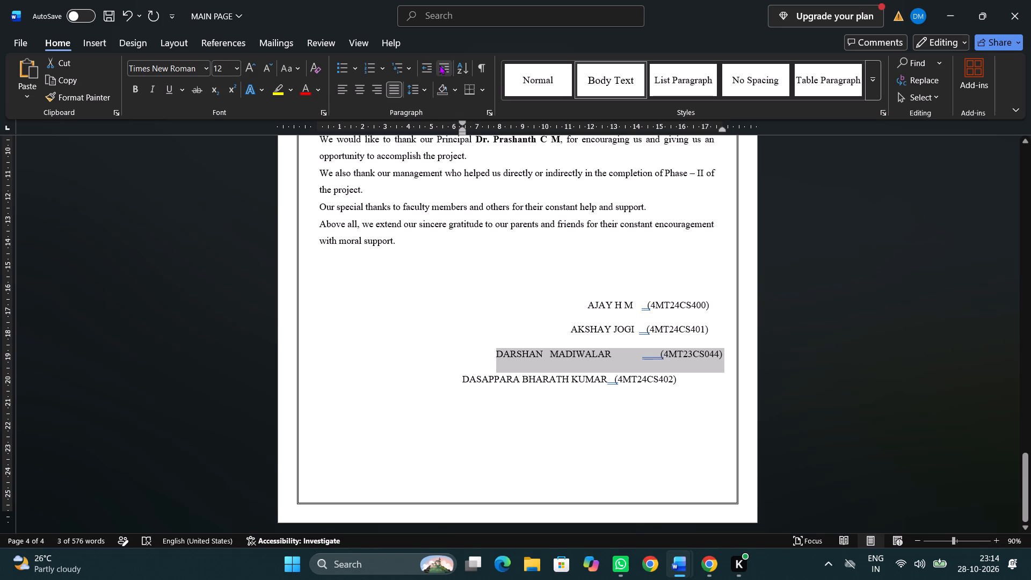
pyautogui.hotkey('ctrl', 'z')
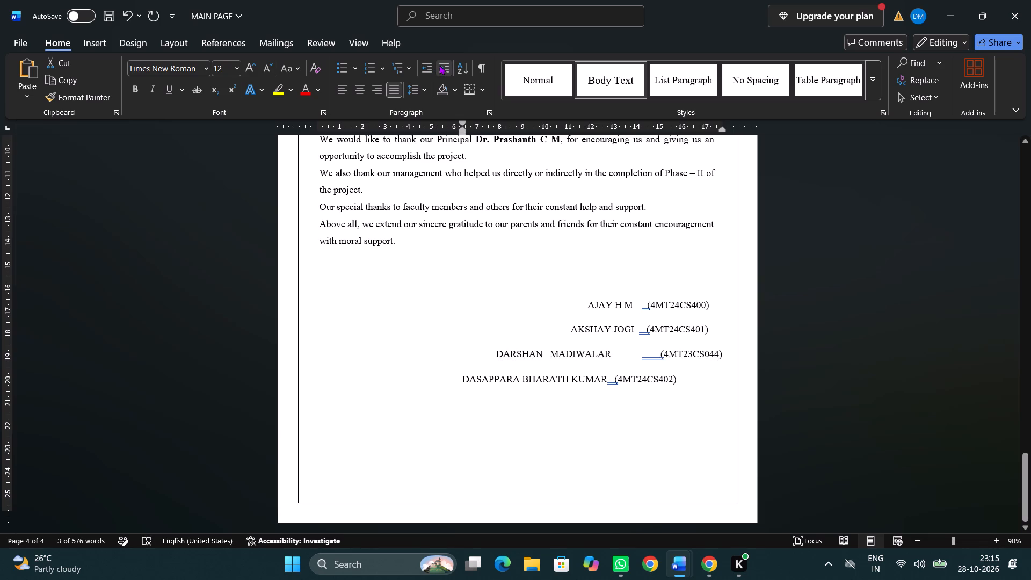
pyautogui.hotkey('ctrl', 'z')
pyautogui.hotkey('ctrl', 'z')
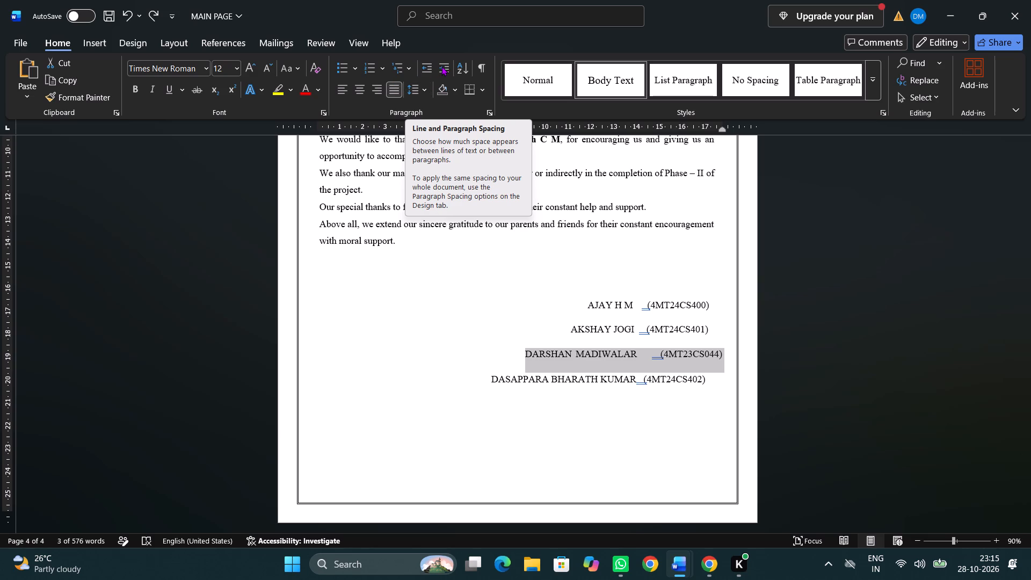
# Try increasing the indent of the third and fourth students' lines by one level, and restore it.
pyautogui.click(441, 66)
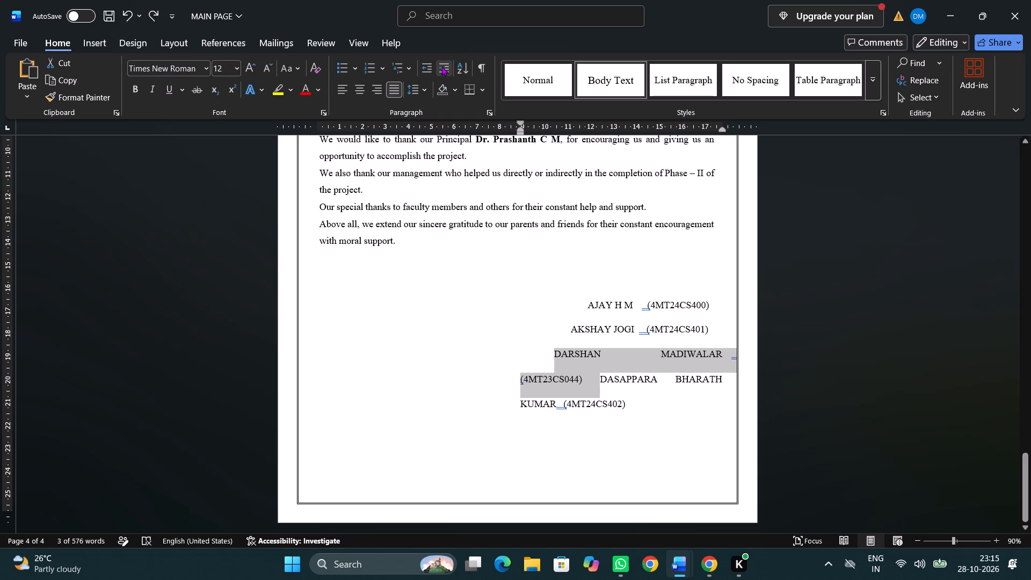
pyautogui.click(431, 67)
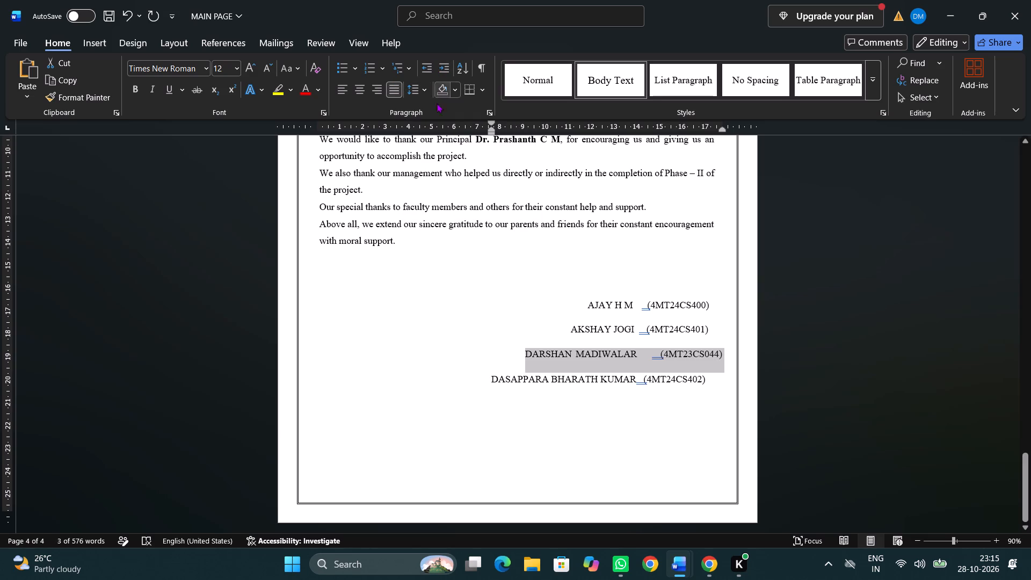
# Insert two spaces between the fourth student's name and registration number.
pyautogui.click(526, 378)
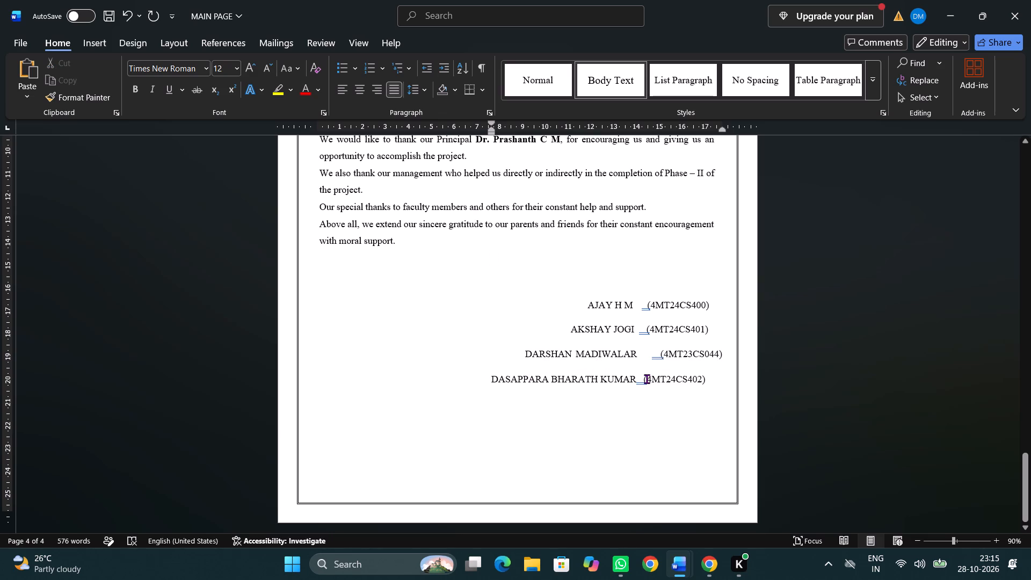
pyautogui.click(643, 380)
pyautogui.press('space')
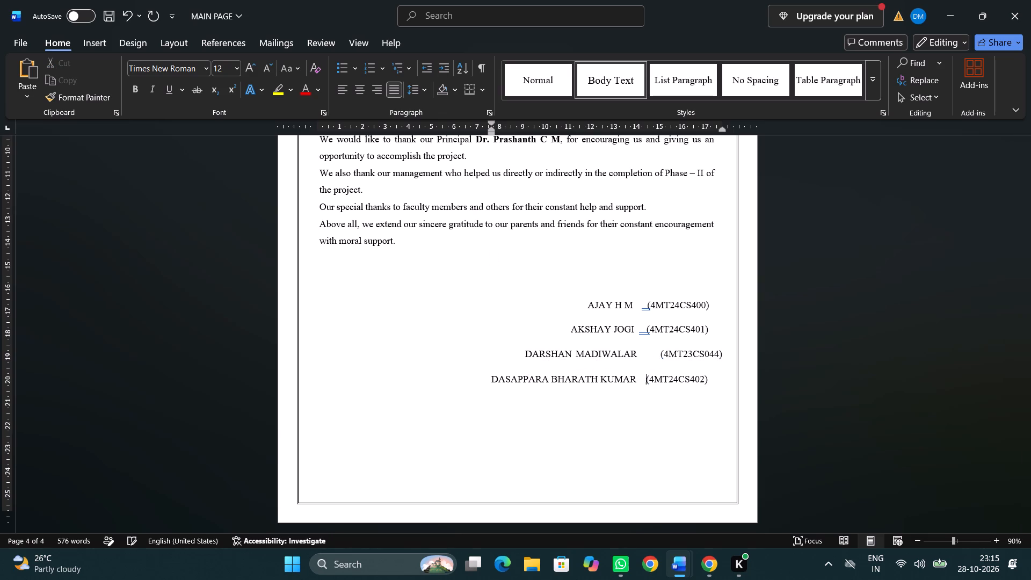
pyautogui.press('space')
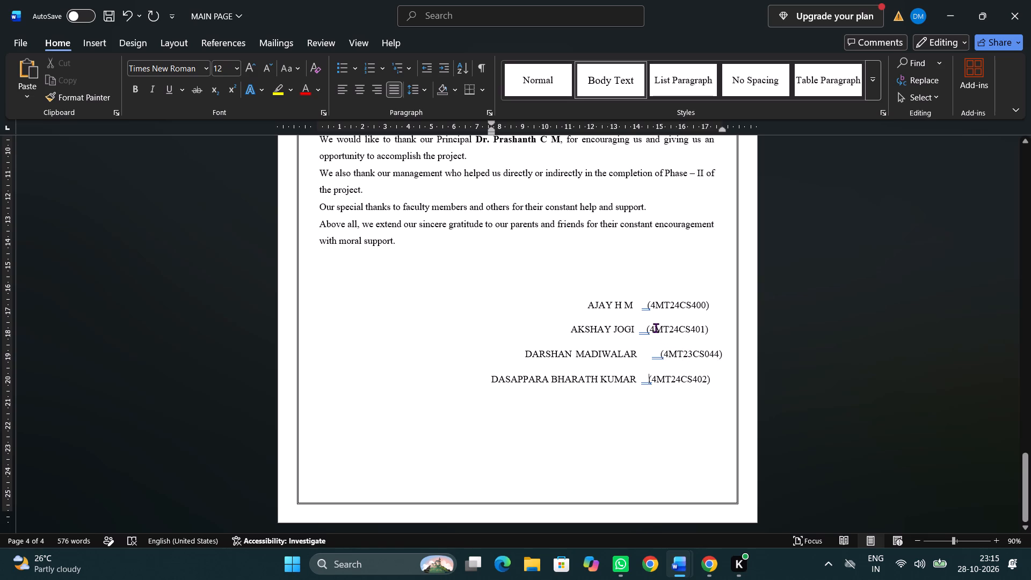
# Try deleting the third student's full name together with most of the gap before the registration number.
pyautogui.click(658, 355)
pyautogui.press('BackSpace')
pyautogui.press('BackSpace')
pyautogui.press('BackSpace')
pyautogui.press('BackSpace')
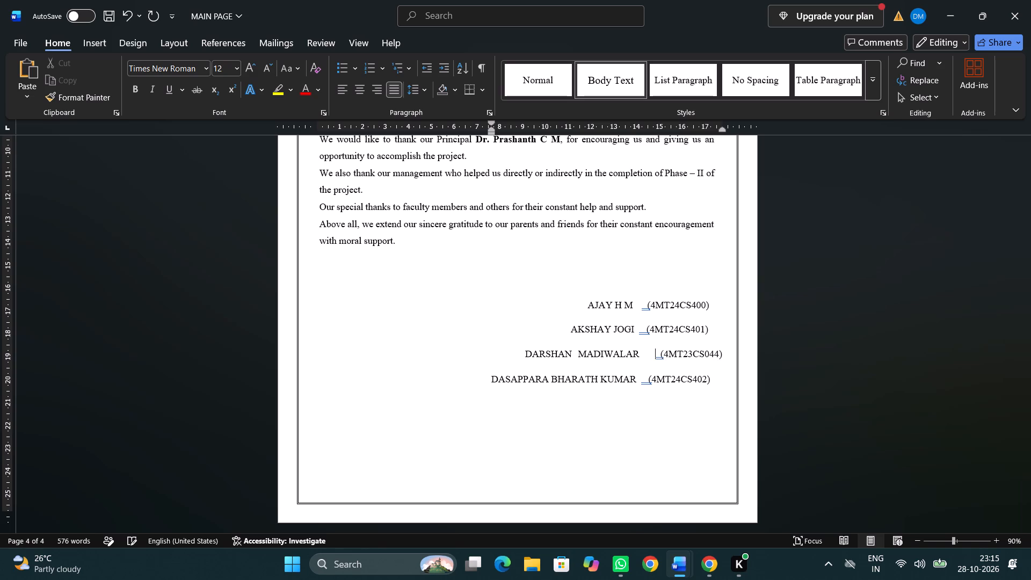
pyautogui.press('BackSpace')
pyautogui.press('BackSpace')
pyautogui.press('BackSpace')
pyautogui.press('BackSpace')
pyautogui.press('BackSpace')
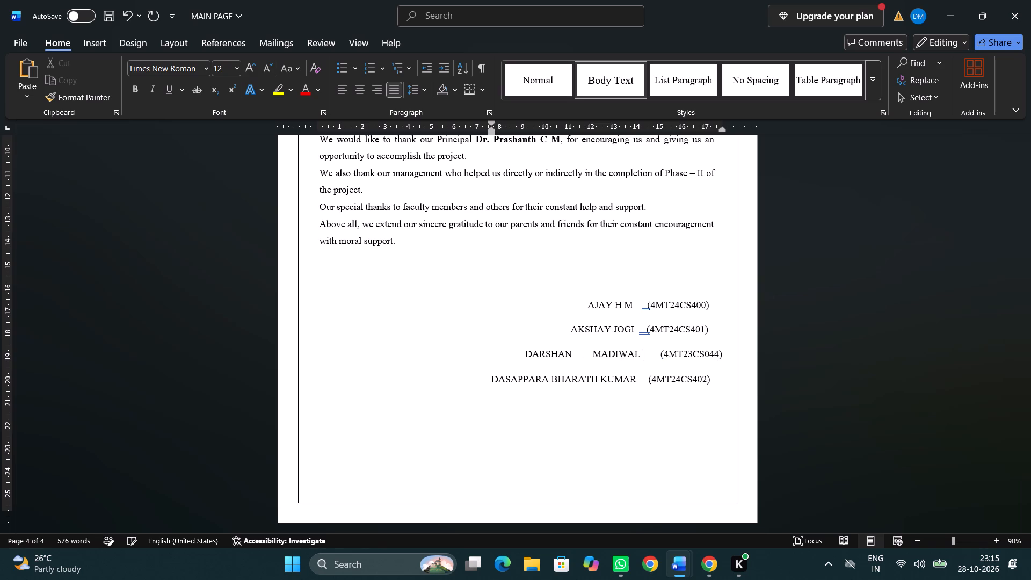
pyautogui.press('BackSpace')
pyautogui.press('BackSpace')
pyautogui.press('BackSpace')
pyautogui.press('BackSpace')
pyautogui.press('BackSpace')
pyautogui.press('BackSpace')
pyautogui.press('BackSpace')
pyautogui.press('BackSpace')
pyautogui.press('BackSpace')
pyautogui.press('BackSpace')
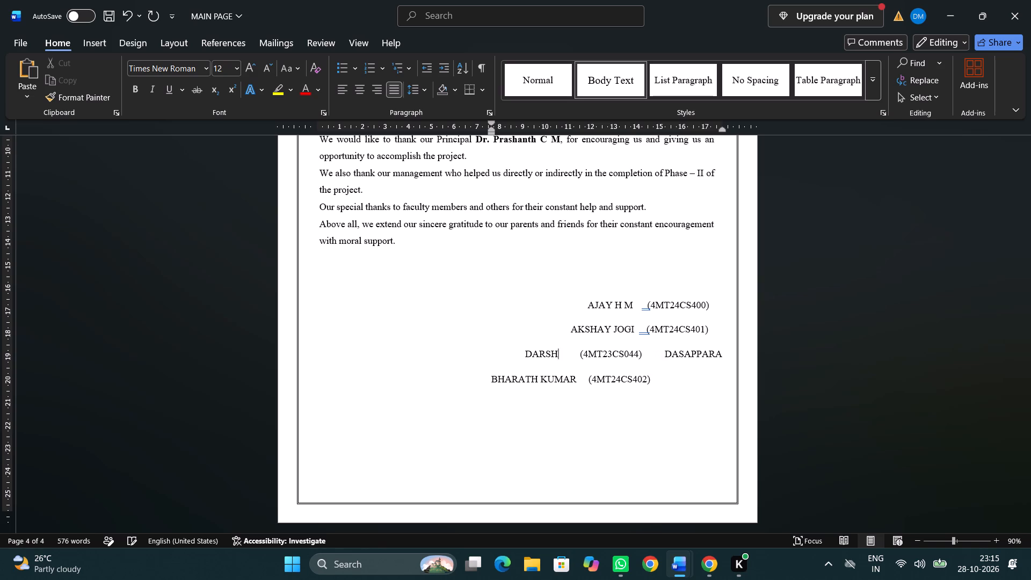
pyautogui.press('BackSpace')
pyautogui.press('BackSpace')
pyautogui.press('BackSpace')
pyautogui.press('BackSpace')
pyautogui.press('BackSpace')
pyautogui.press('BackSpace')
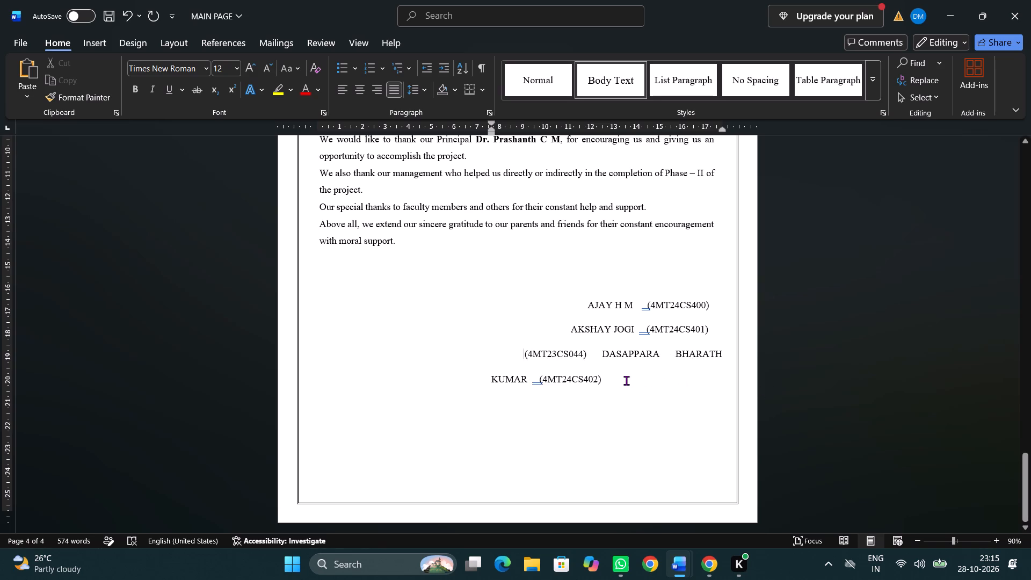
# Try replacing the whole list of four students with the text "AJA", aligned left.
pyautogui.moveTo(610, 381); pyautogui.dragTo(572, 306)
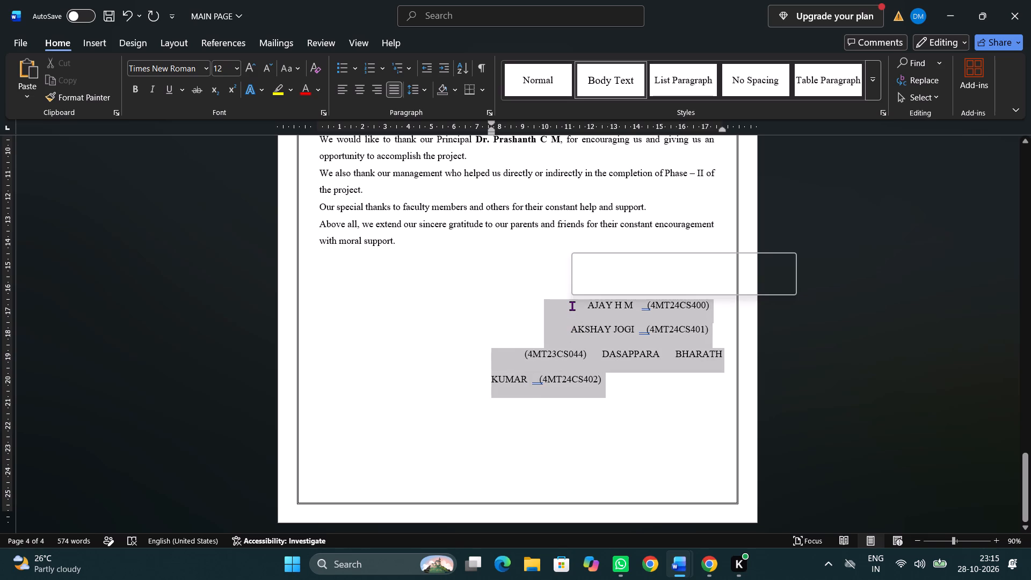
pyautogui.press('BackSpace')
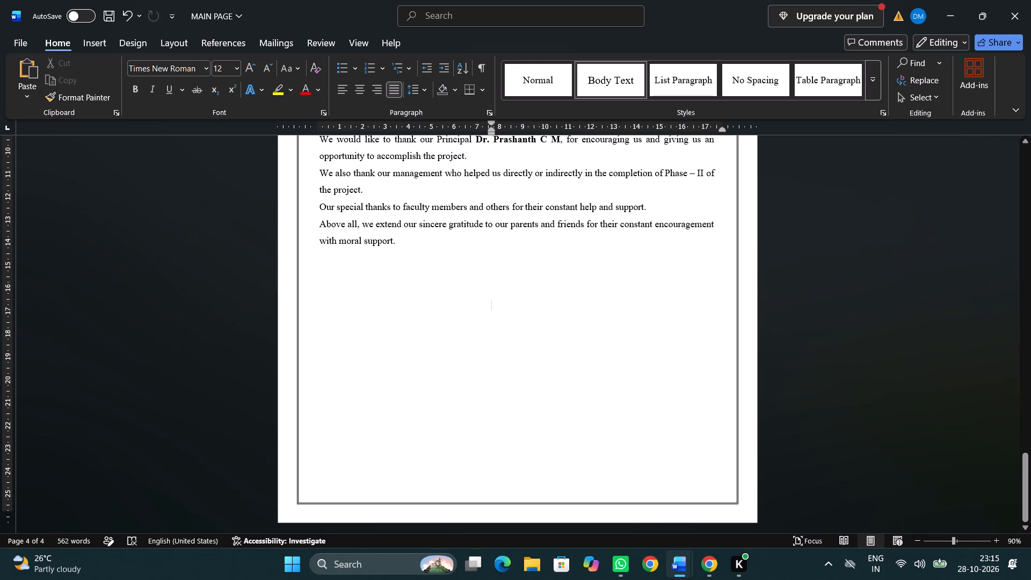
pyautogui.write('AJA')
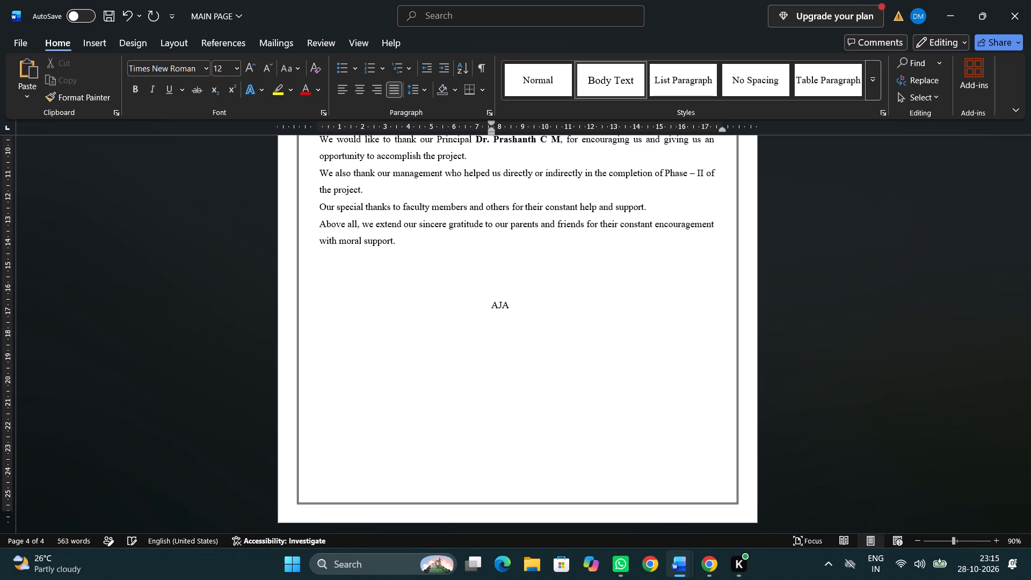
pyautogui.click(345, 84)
# Undo the replacement of the four-student list with the text "AJA".
pyautogui.hotkey('ctrl', 'z')
pyautogui.hotkey('ctrl', 'z')
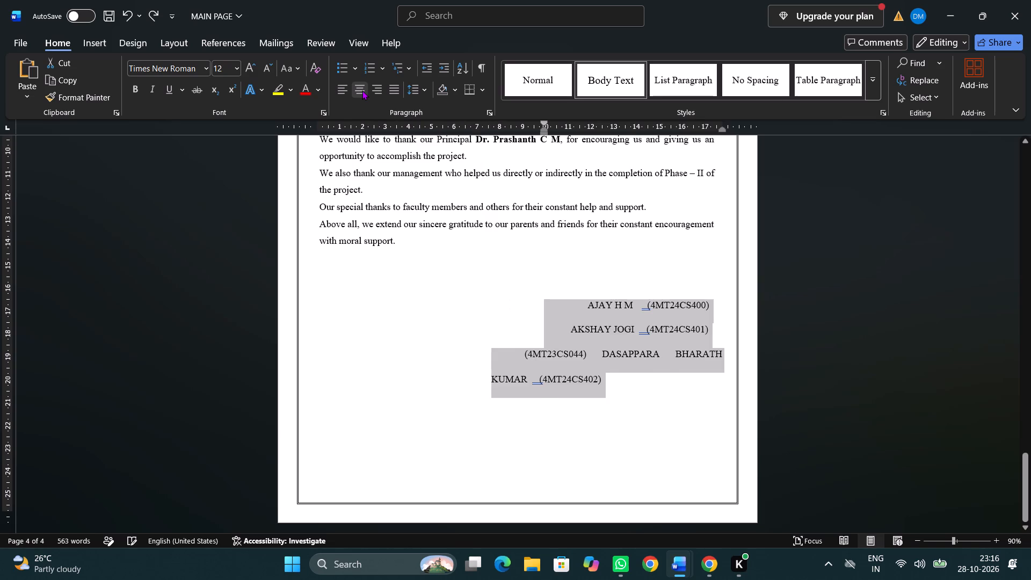
# Undo the deletion of the third student's name and gap, and the spaces added before the fourth student's registration number.
pyautogui.hotkey('ctrl', 'z')
pyautogui.hotkey('ctrl', 'z')
pyautogui.hotkey('ctrl', 'z')
pyautogui.hotkey('ctrl', 'z')
pyautogui.hotkey('ctrl', 'z')
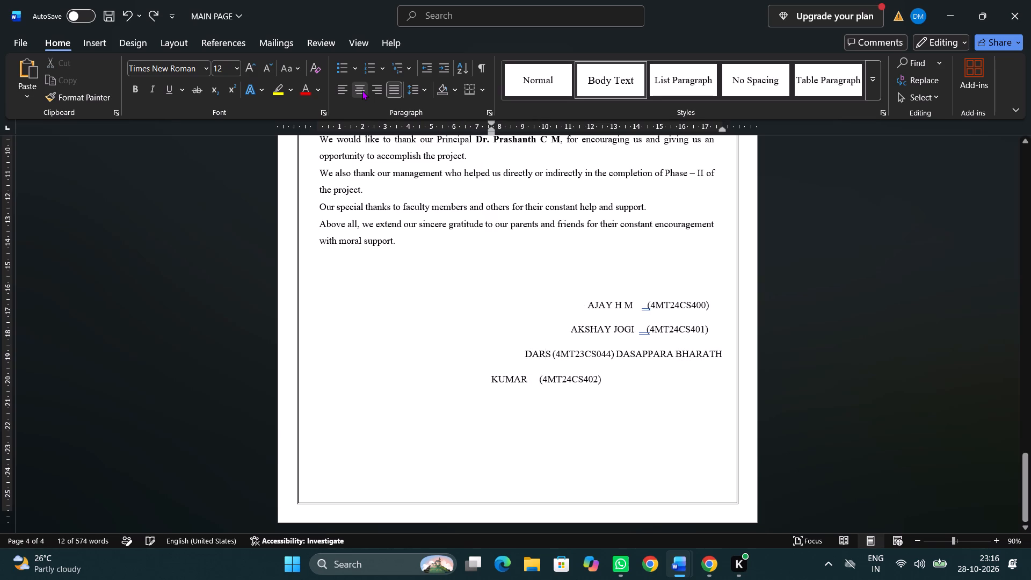
pyautogui.hotkey('ctrl', 'z')
pyautogui.hotkey('ctrl', 'z')
pyautogui.hotkey('ctrl', 'z')
pyautogui.hotkey('ctrl', 'z')
pyautogui.hotkey('ctrl', 'z')
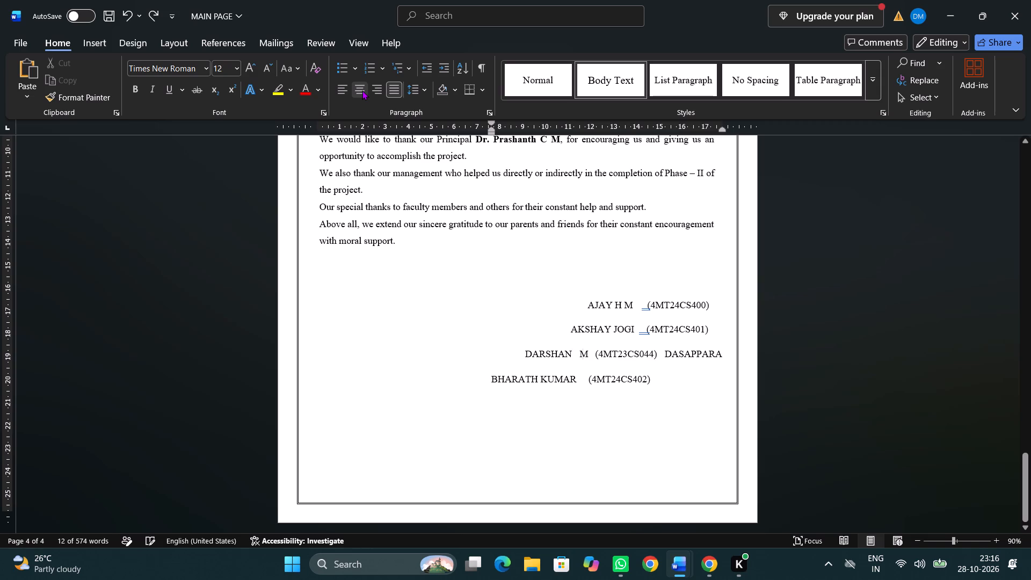
pyautogui.hotkey('ctrl', 'z')
pyautogui.hotkey('ctrl', 'z')
pyautogui.hotkey('ctrl', 'z')
pyautogui.hotkey('ctrl', 'z')
pyautogui.hotkey('ctrl', 'z')
pyautogui.hotkey('ctrl', 'z')
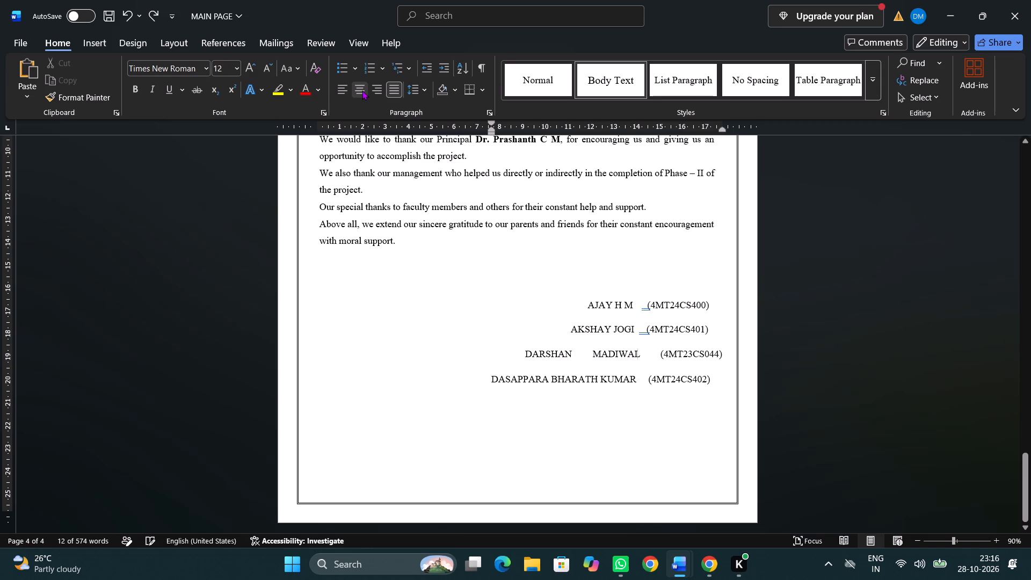
pyautogui.hotkey('ctrl', 'z')
pyautogui.hotkey('ctrl', 'z')
pyautogui.hotkey('ctrl', 'z')
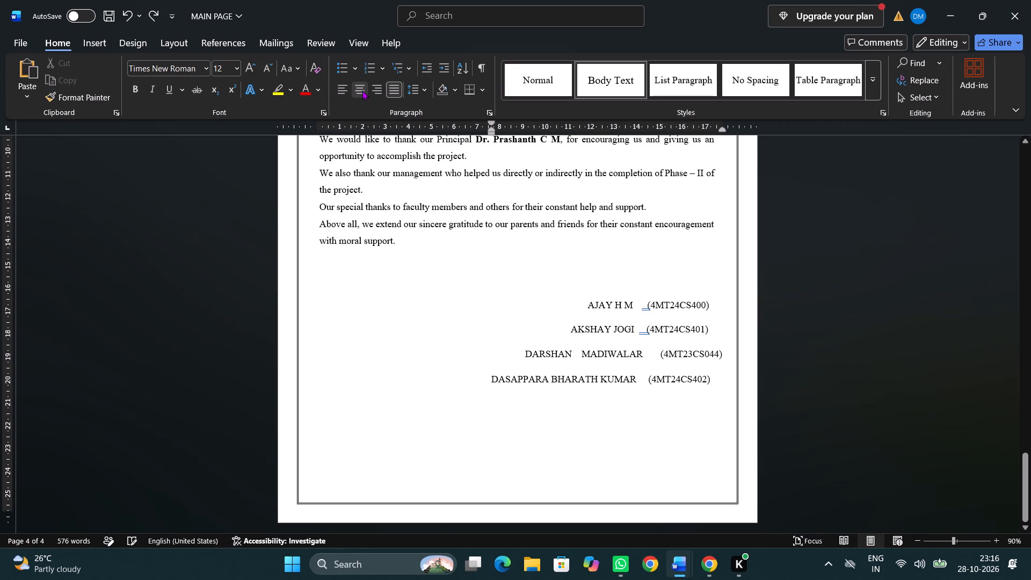
pyautogui.hotkey('ctrl', 'z')
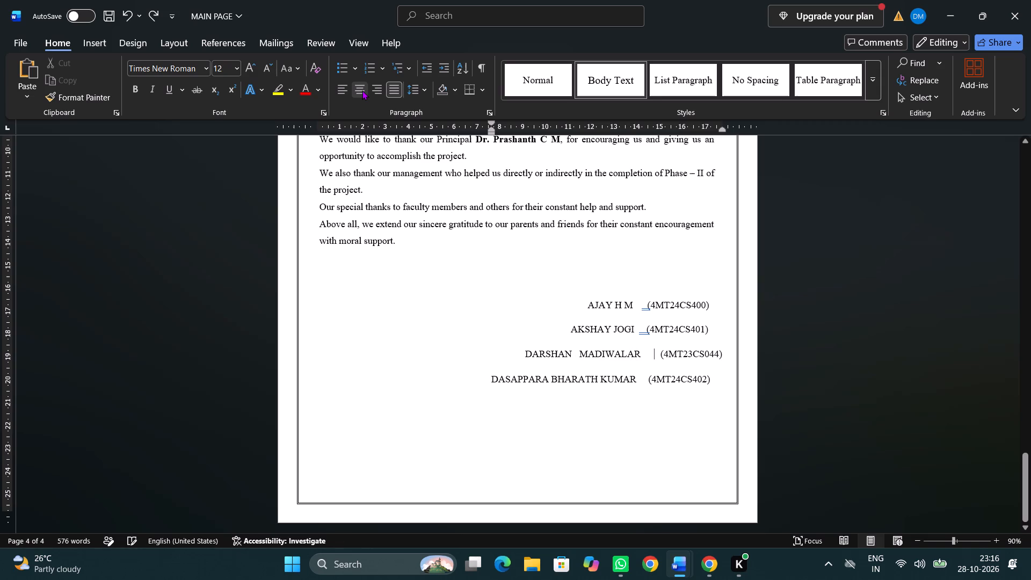
pyautogui.hotkey('ctrl', 'z')
pyautogui.hotkey('ctrl', 'z')
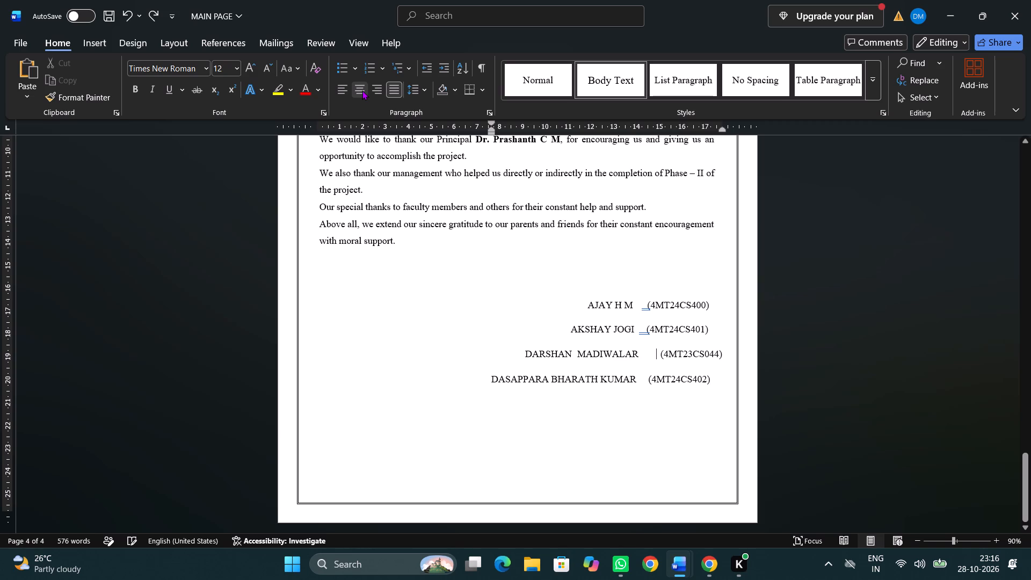
pyautogui.hotkey('ctrl', 'z')
pyautogui.hotkey('ctrl', 'z')
pyautogui.hotkey('ctrl', 'z')
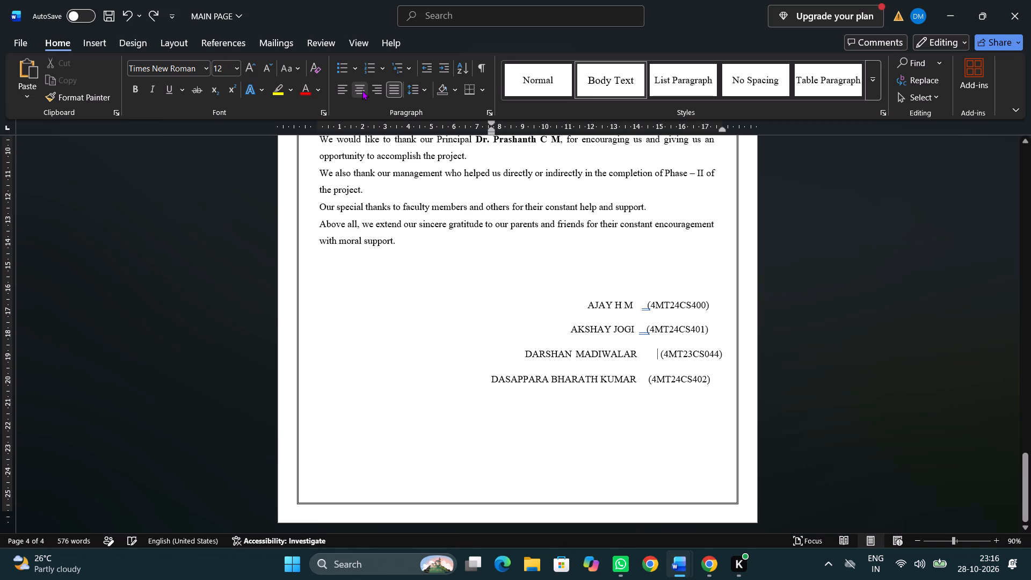
pyautogui.hotkey('ctrl', 'z')
# Try left, centred and justified alignment on all four students' lines, and settle on right alignment.
pyautogui.moveTo(716, 380); pyautogui.dragTo(681, 358)
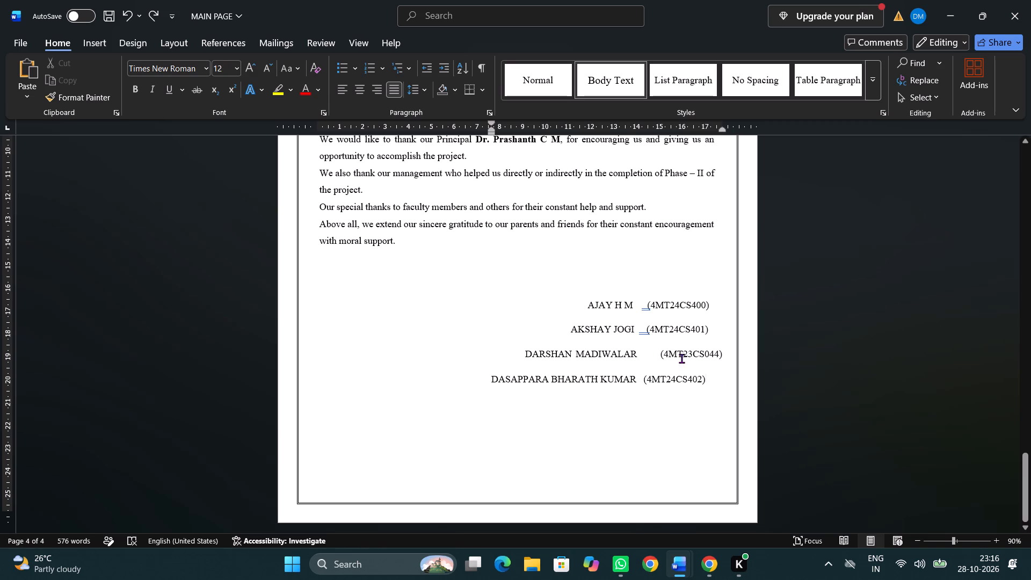
pyautogui.moveTo(681, 358); pyautogui.dragTo(616, 298)
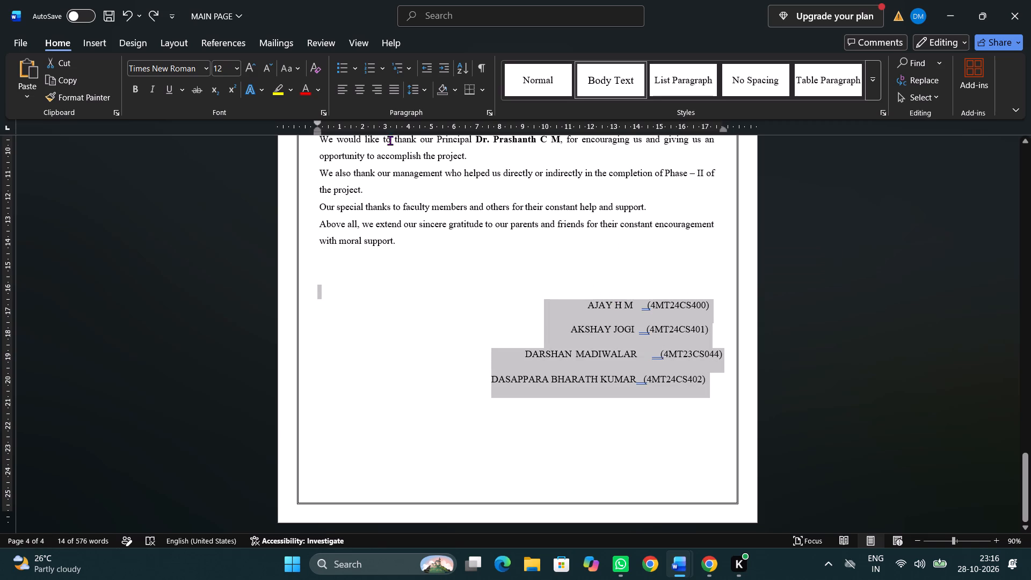
pyautogui.click(374, 90)
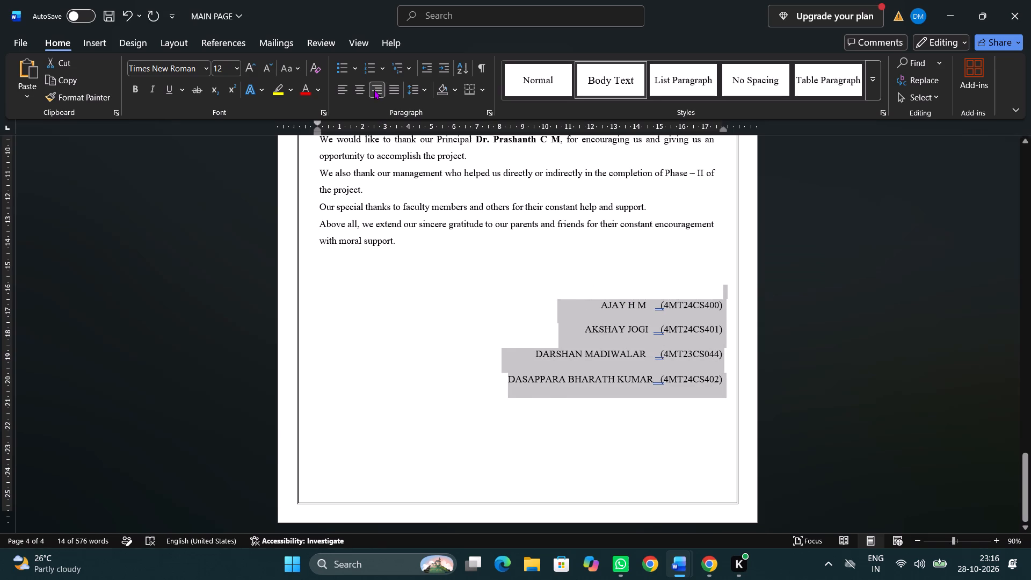
pyautogui.click(345, 92)
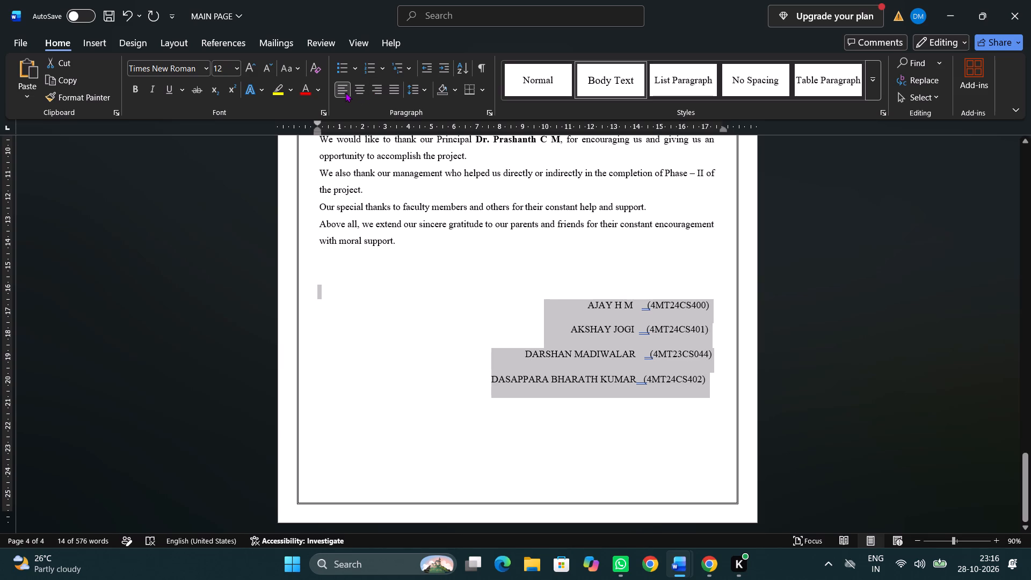
pyautogui.click(361, 90)
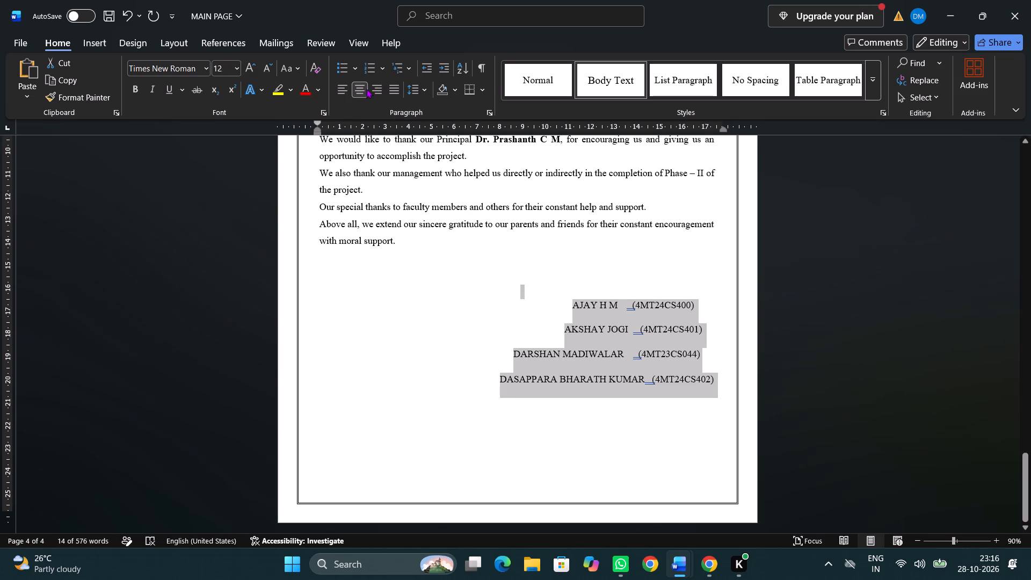
pyautogui.click(379, 86)
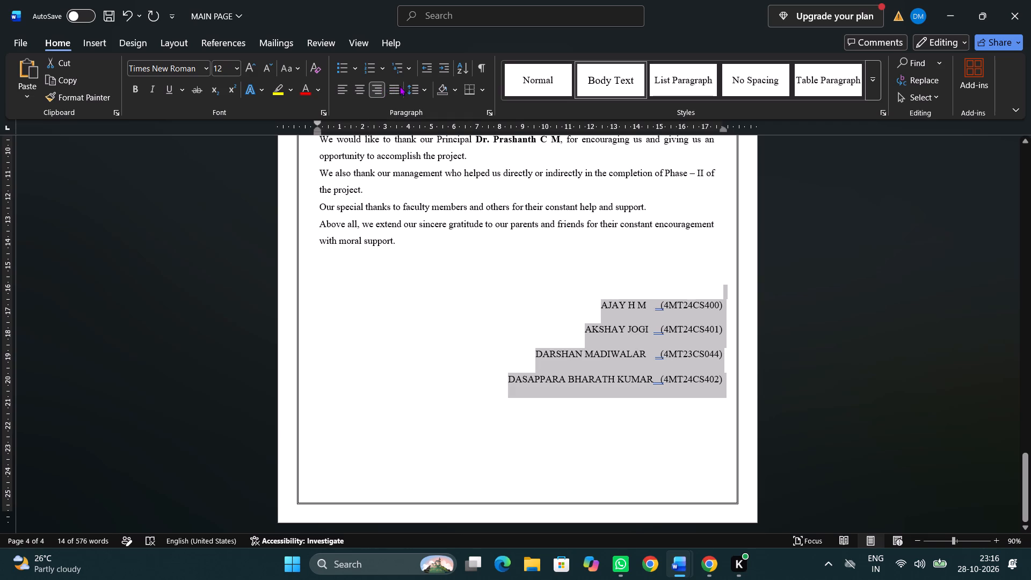
pyautogui.click(395, 89)
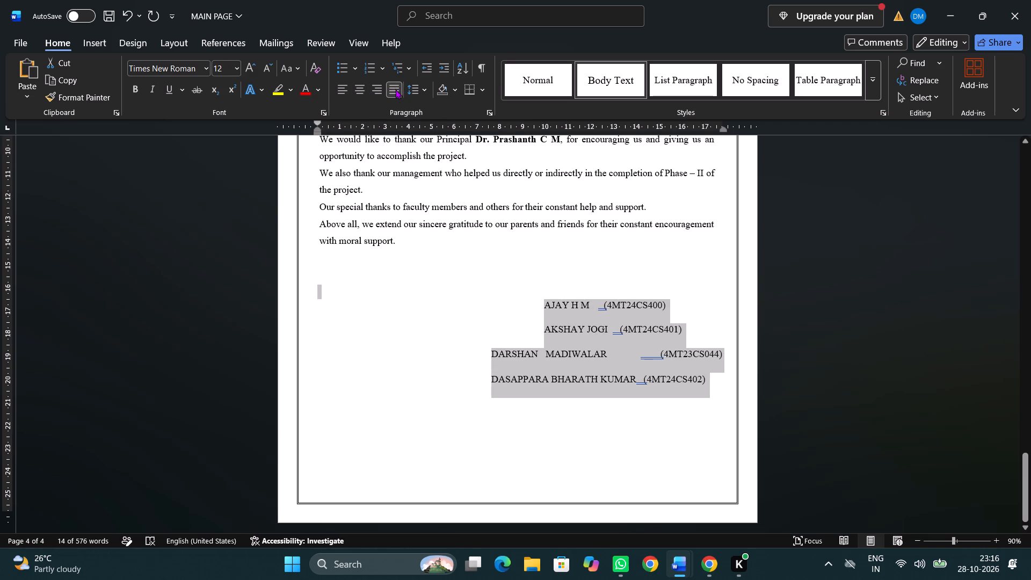
pyautogui.click(358, 90)
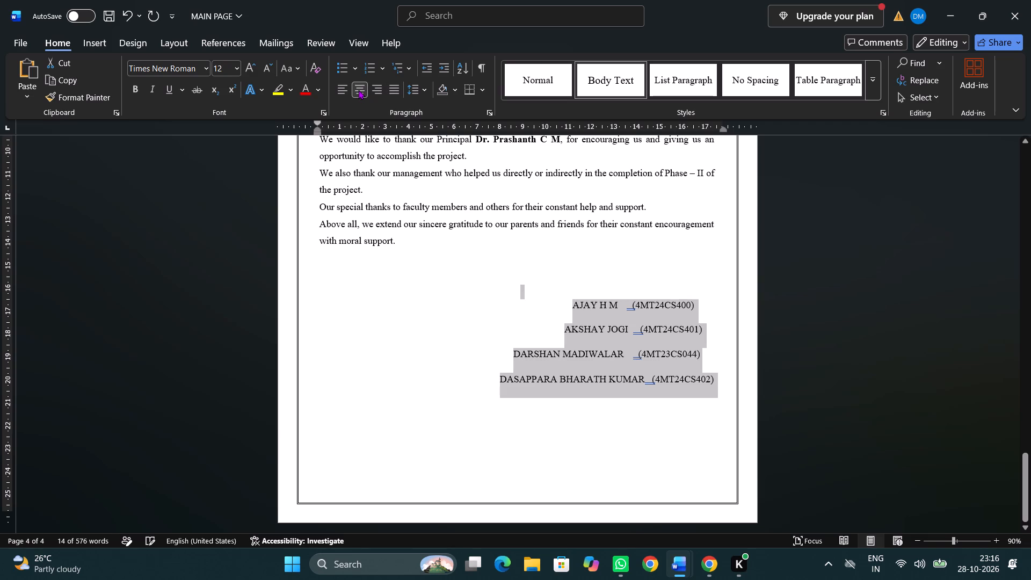
pyautogui.click(377, 90)
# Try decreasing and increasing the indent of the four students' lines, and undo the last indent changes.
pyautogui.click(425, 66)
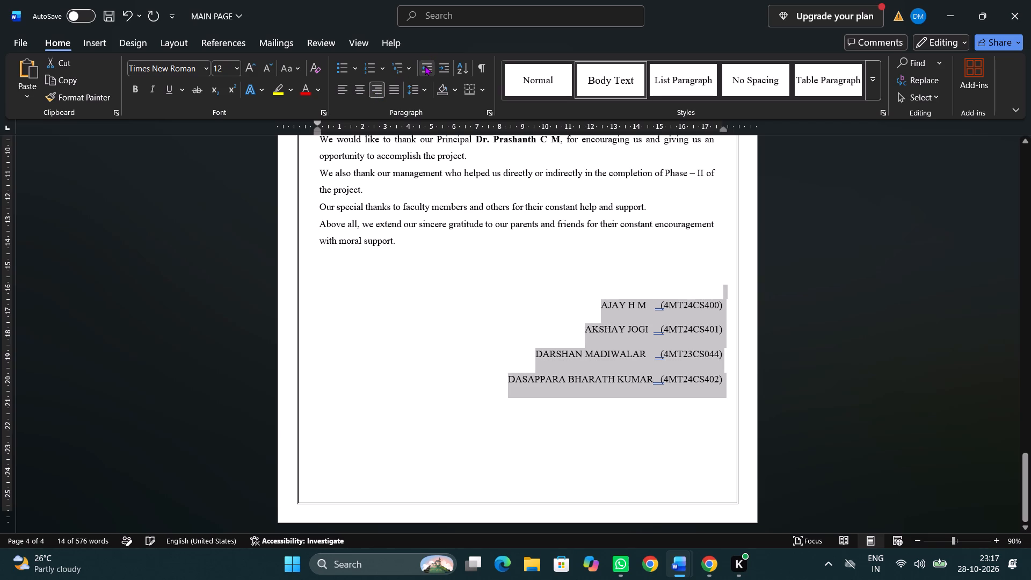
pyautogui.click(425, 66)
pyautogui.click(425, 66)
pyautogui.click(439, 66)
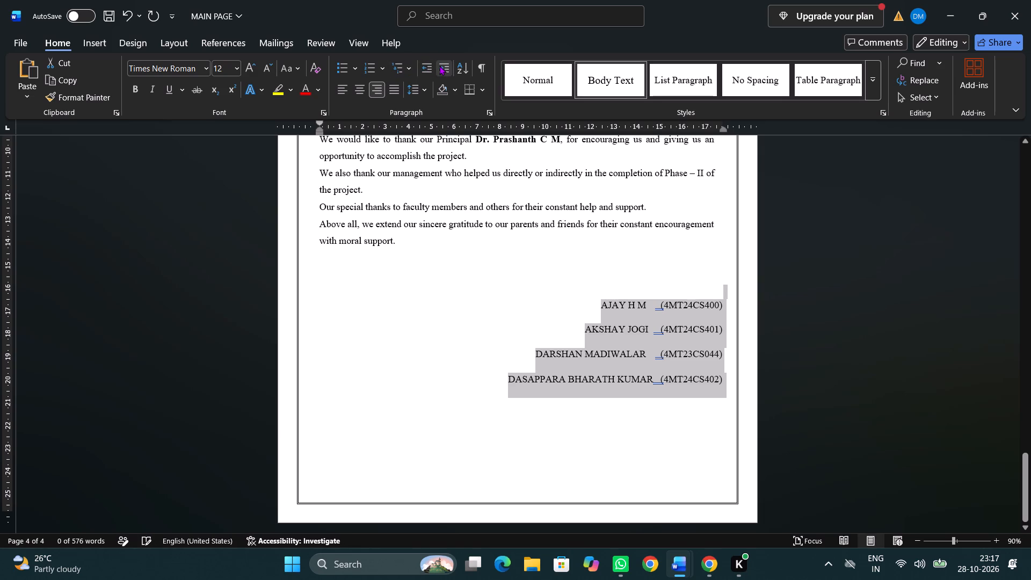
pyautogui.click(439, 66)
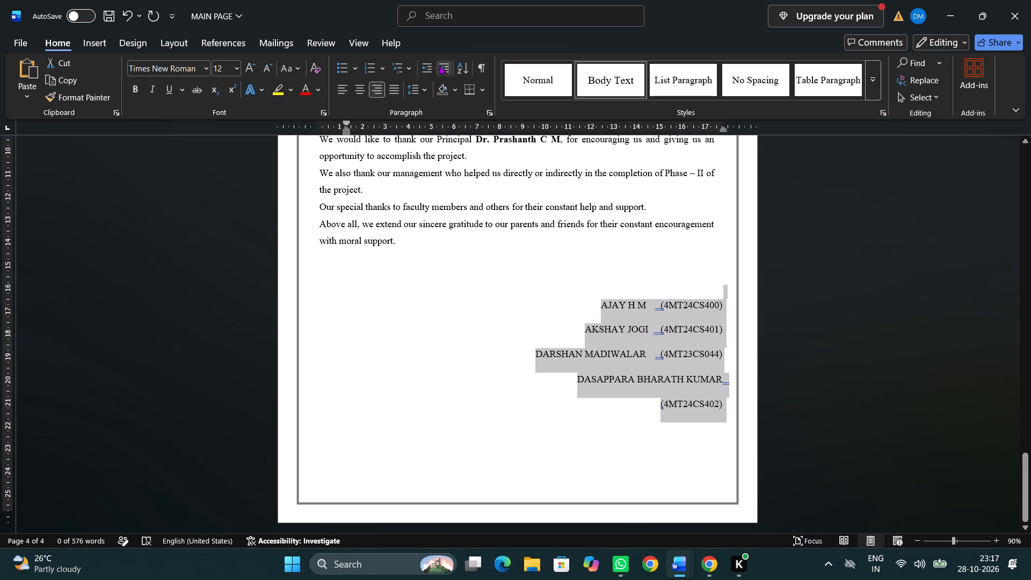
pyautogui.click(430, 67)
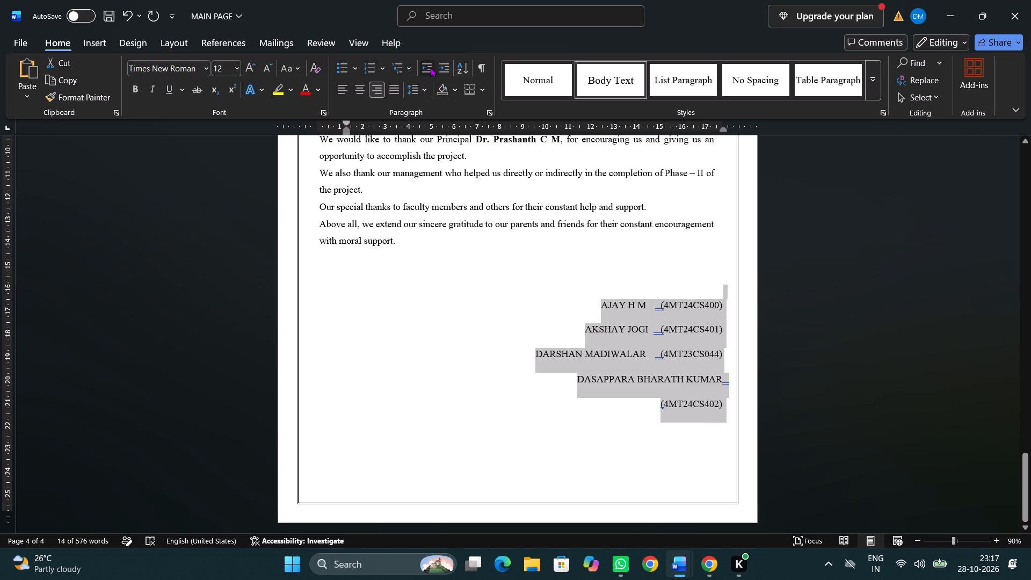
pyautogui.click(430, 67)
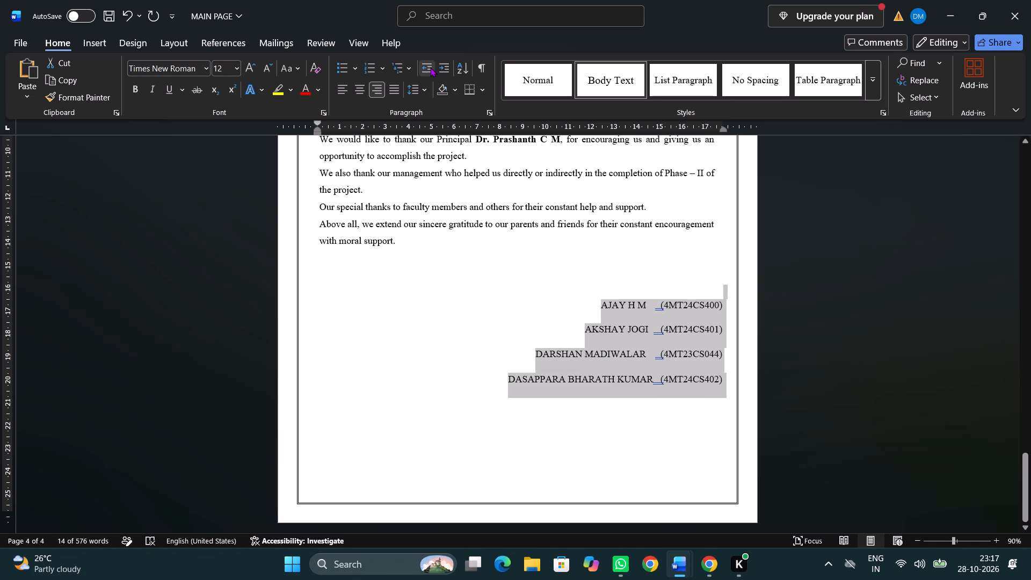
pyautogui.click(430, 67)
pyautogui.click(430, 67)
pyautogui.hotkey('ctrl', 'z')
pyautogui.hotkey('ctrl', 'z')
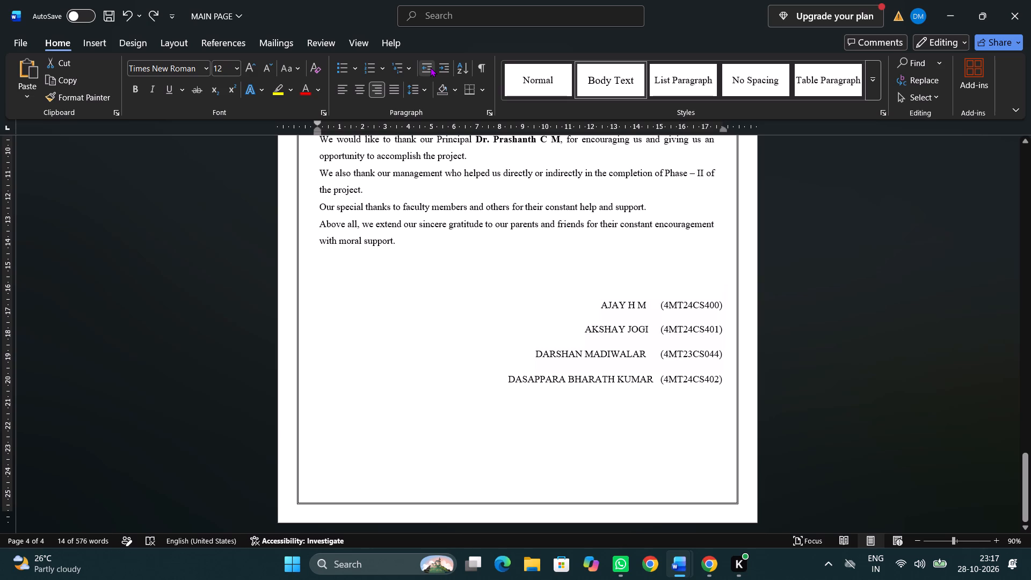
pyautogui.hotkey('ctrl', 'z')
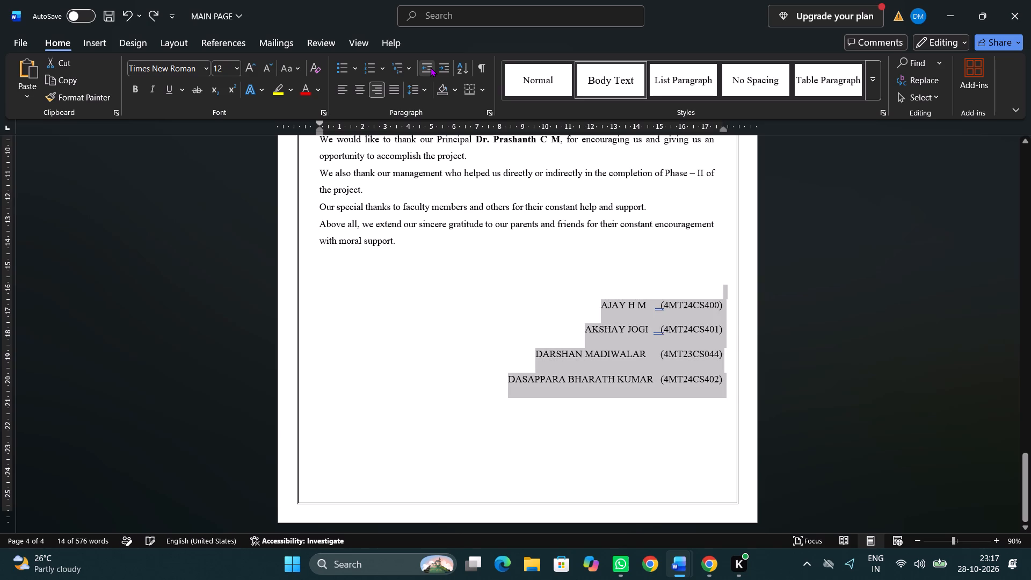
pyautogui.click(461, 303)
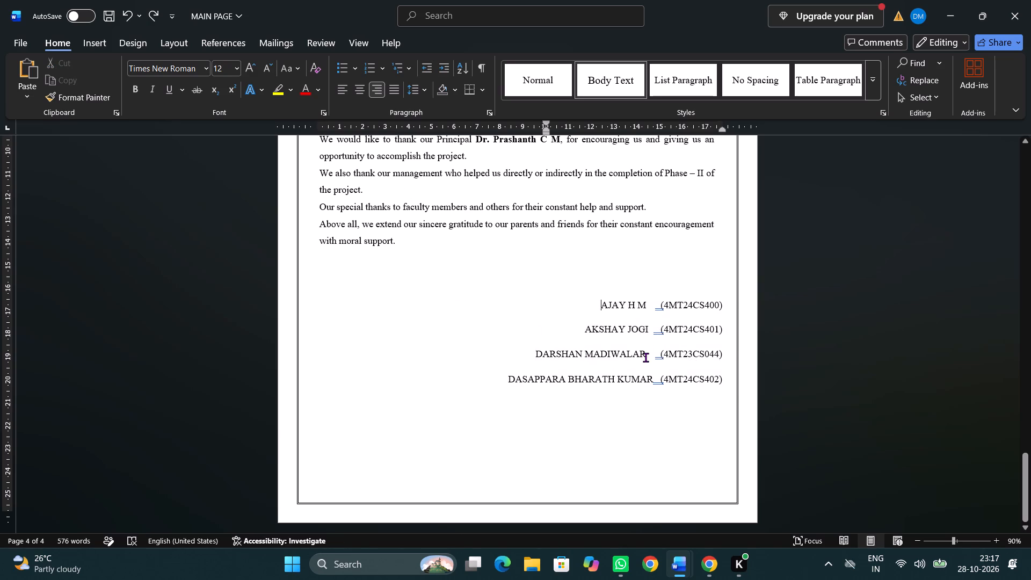
# Accept the grammar suggestion "(" for the spacing before the first student's registration number, keeping the line right-aligned.
pyautogui.click(659, 309)
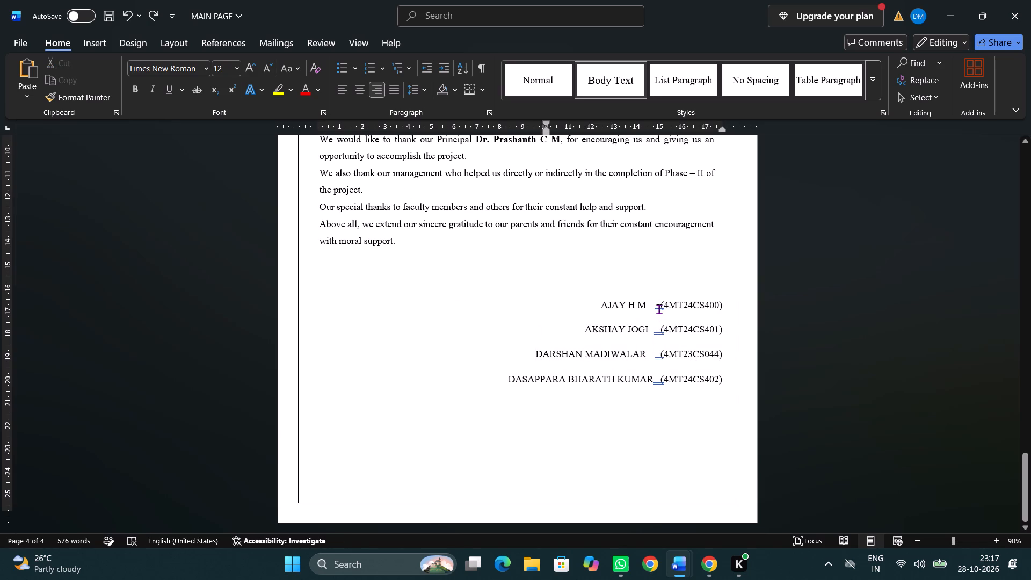
pyautogui.rightClick(659, 309)
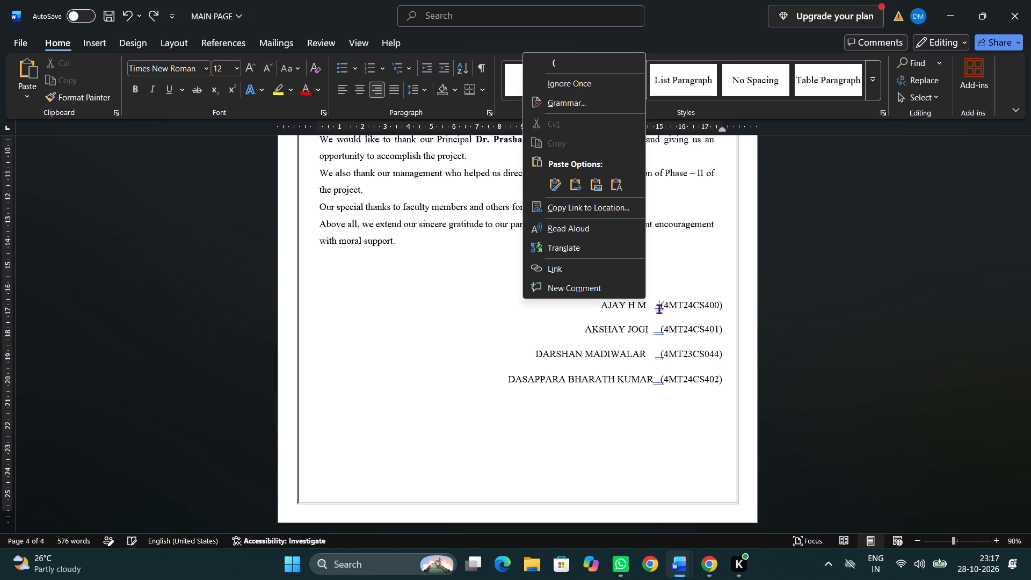
pyautogui.click(589, 61)
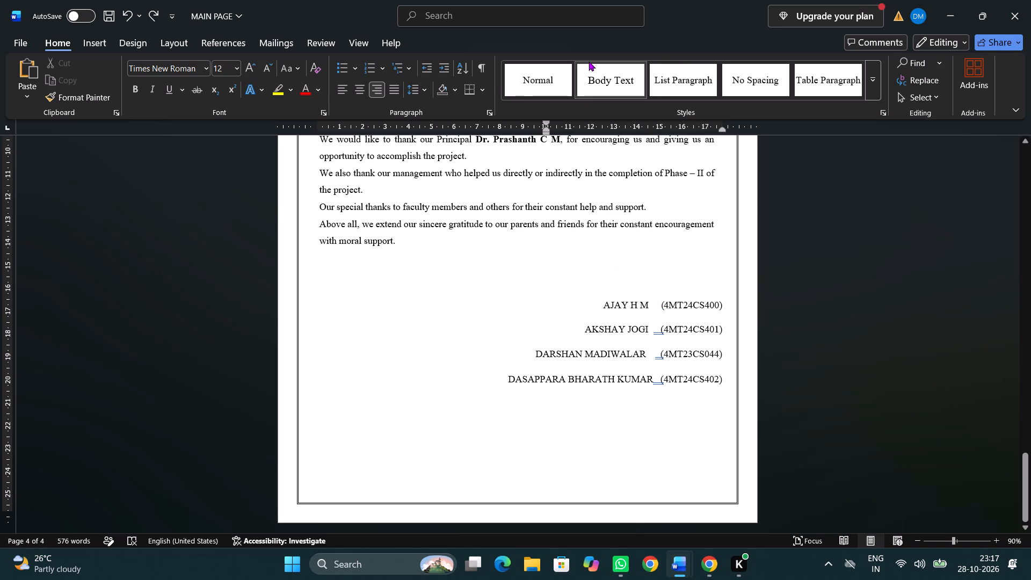
pyautogui.click(589, 61)
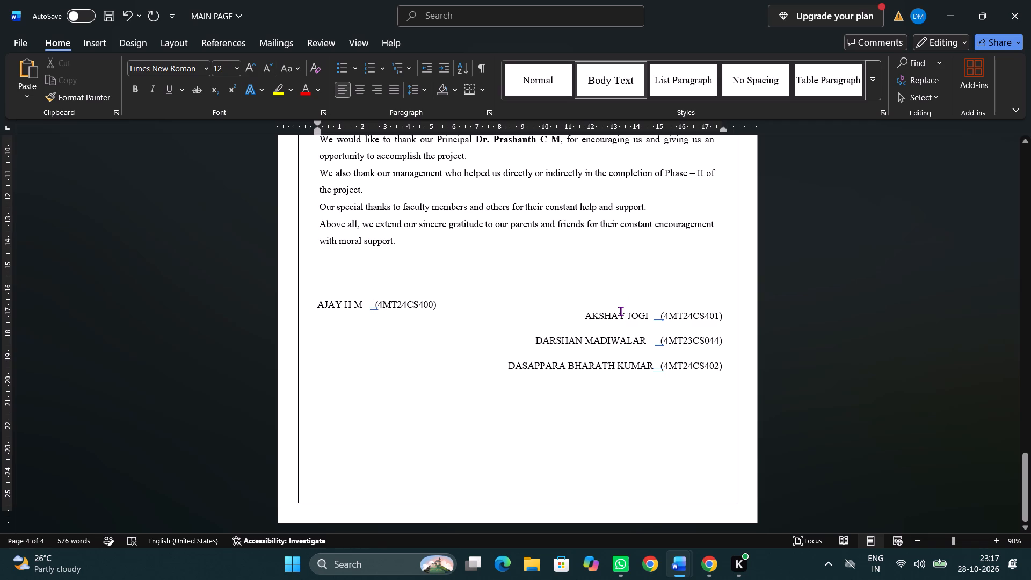
pyautogui.hotkey('ctrl', 'z')
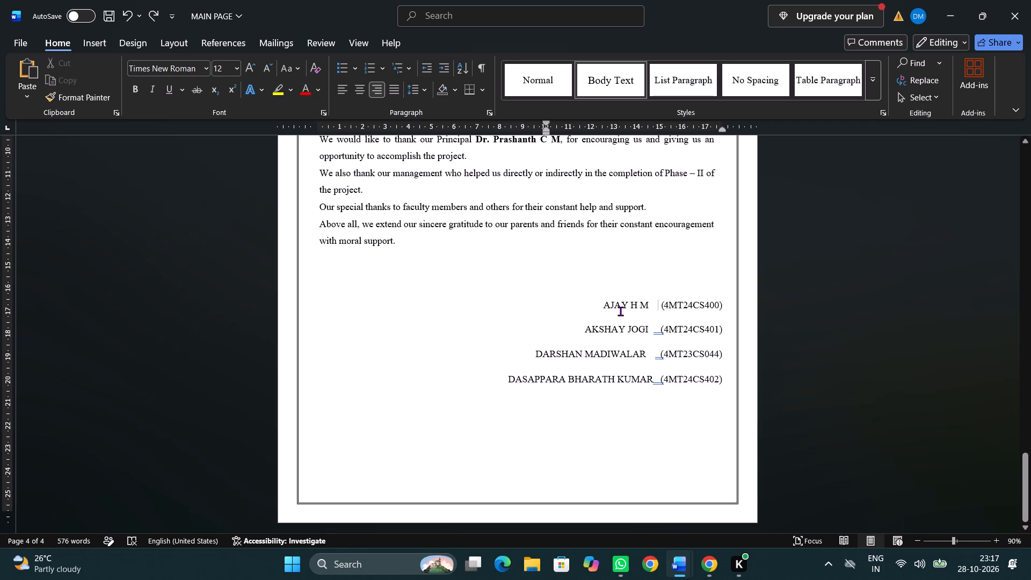
# Accept the grammar suggestion "(" for the spacing before the second student's registration number.
pyautogui.click(660, 332)
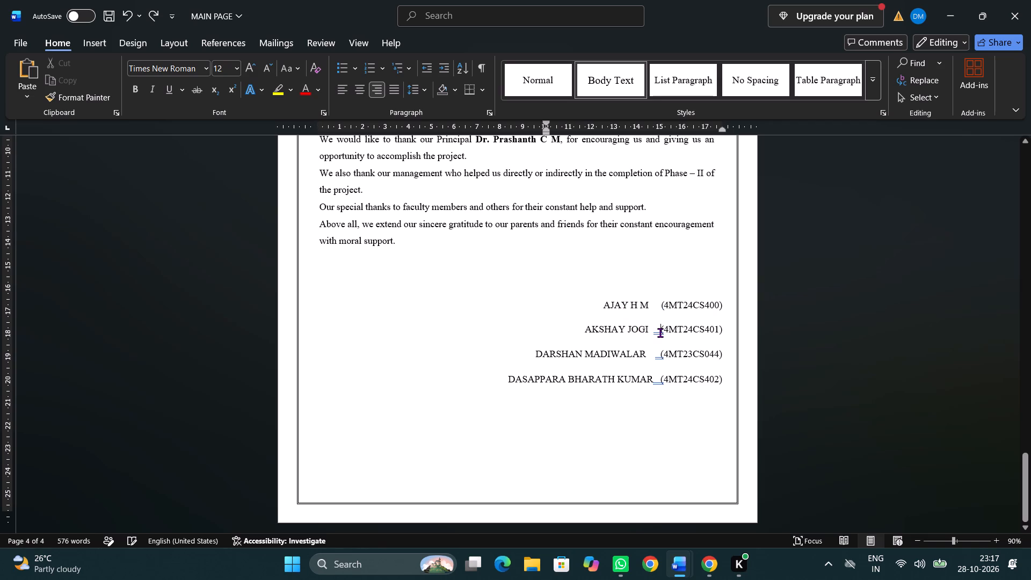
pyautogui.click(659, 325)
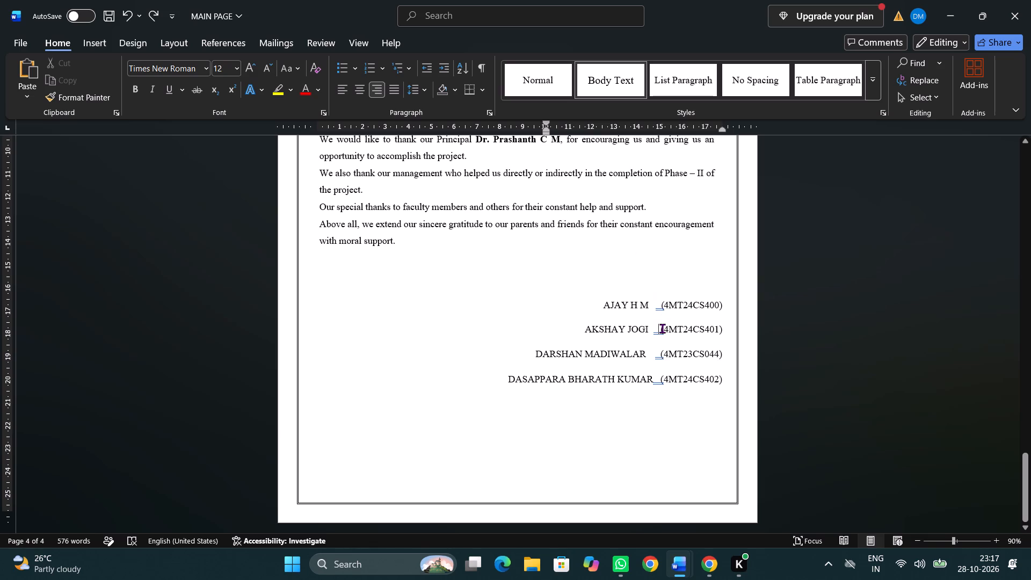
pyautogui.click(660, 329)
pyautogui.rightClick(660, 329)
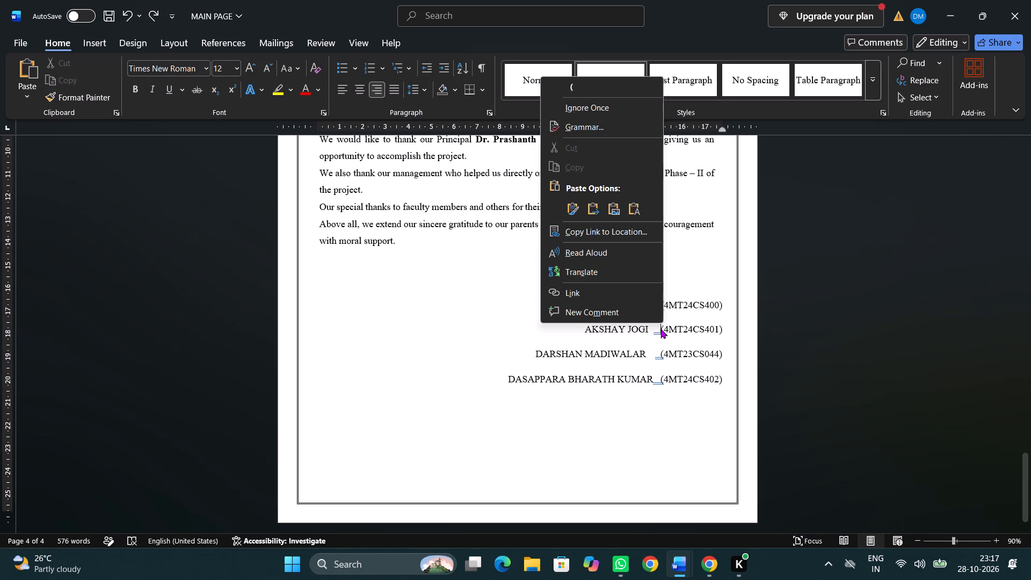
pyautogui.click(616, 88)
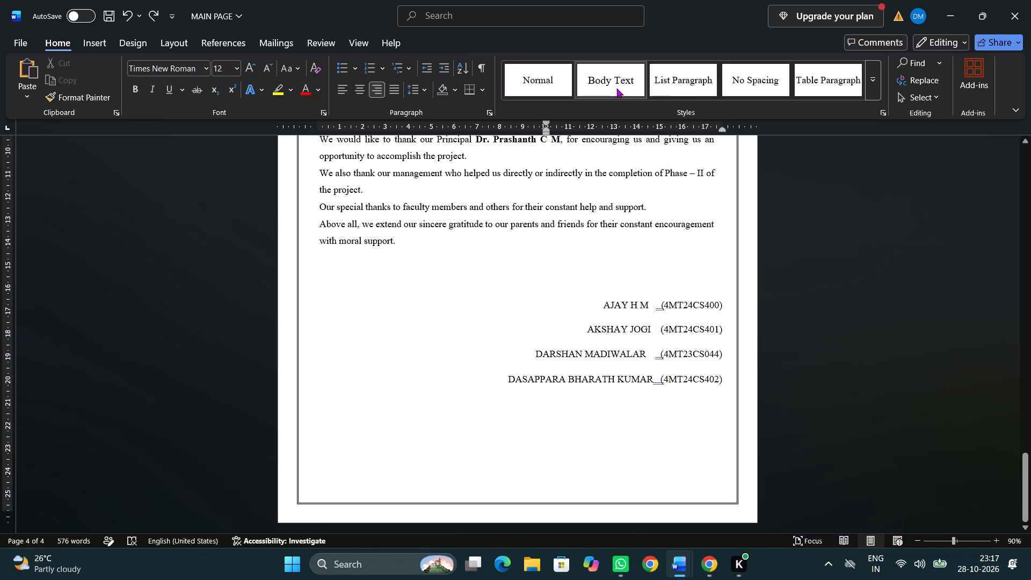
# Ignore once the grammar flag on the spacing before each of the four students' registration numbers on the Acknowledgements page.
pyautogui.click(659, 330)
pyautogui.rightClick(659, 330)
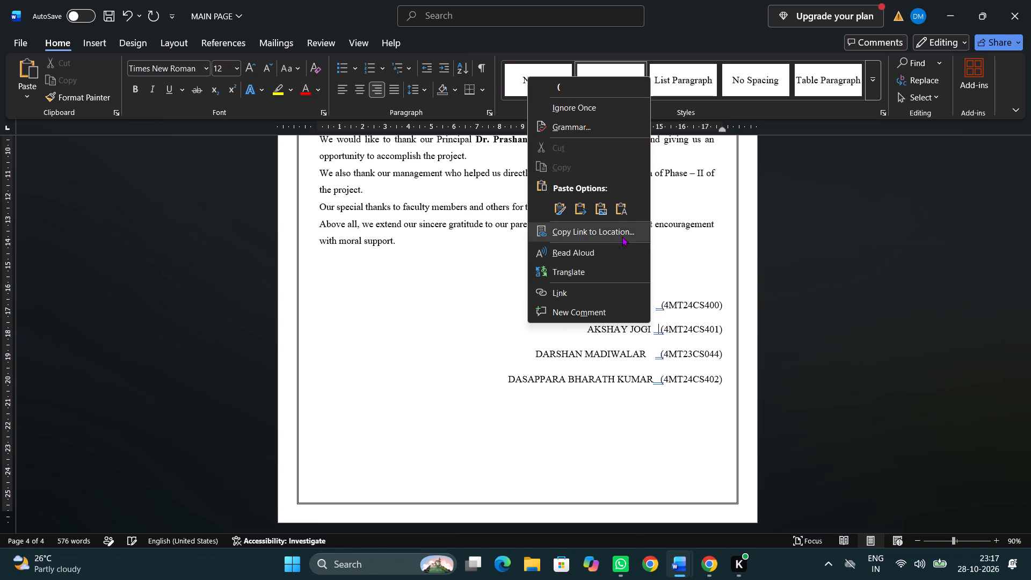
pyautogui.click(582, 111)
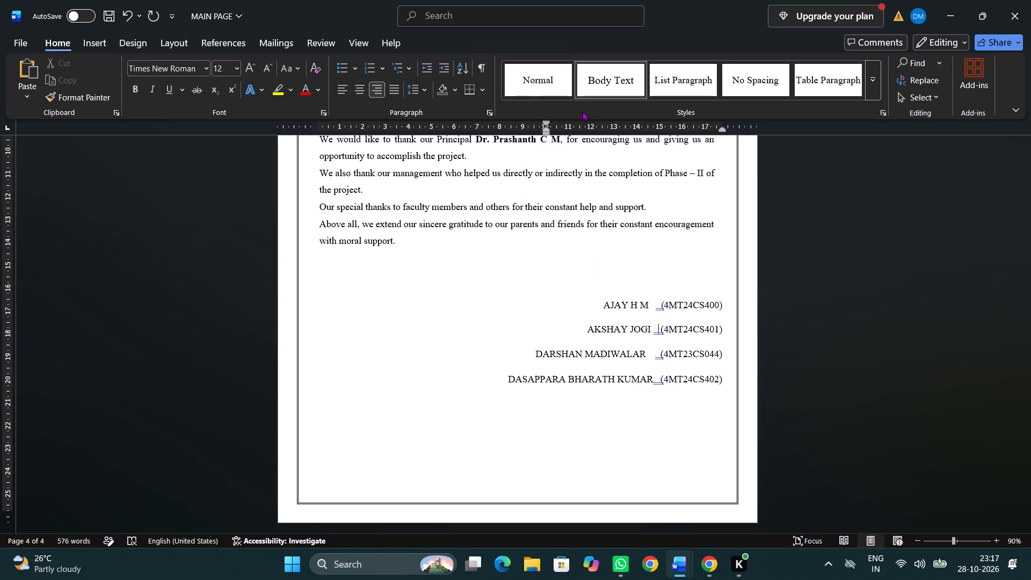
pyautogui.click(658, 315)
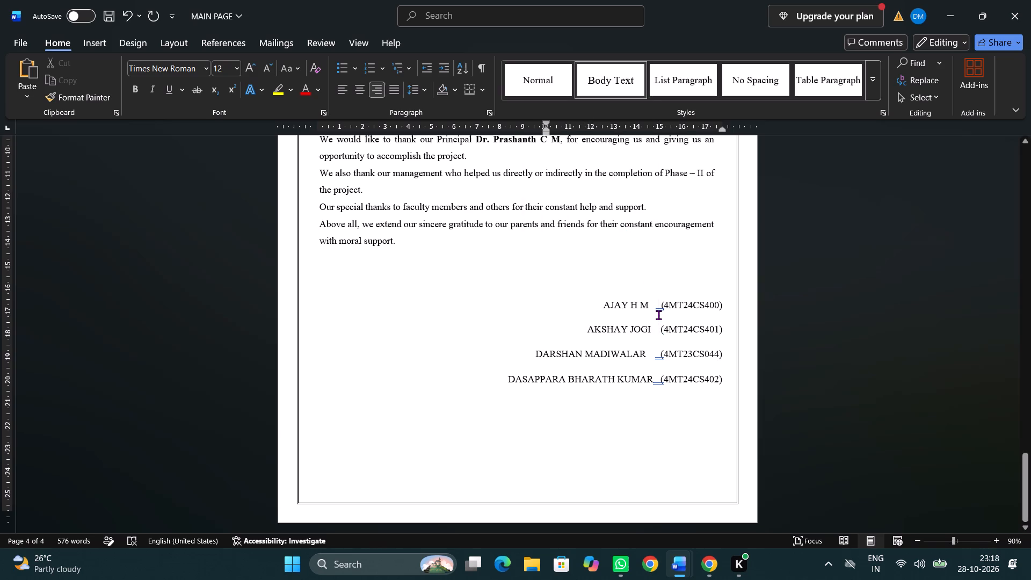
pyautogui.click(658, 315)
pyautogui.click(661, 308)
pyautogui.rightClick(661, 308)
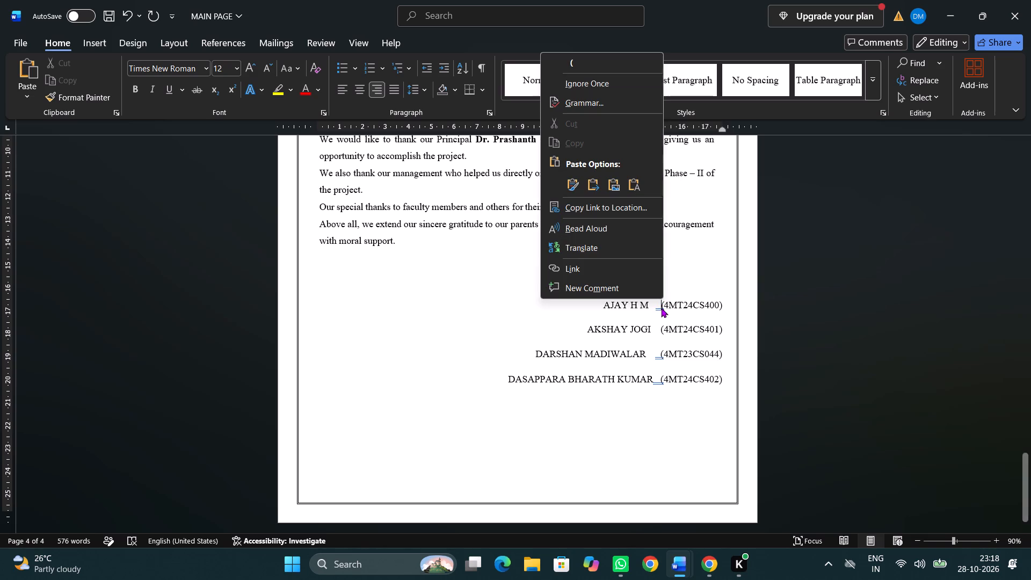
pyautogui.click(598, 86)
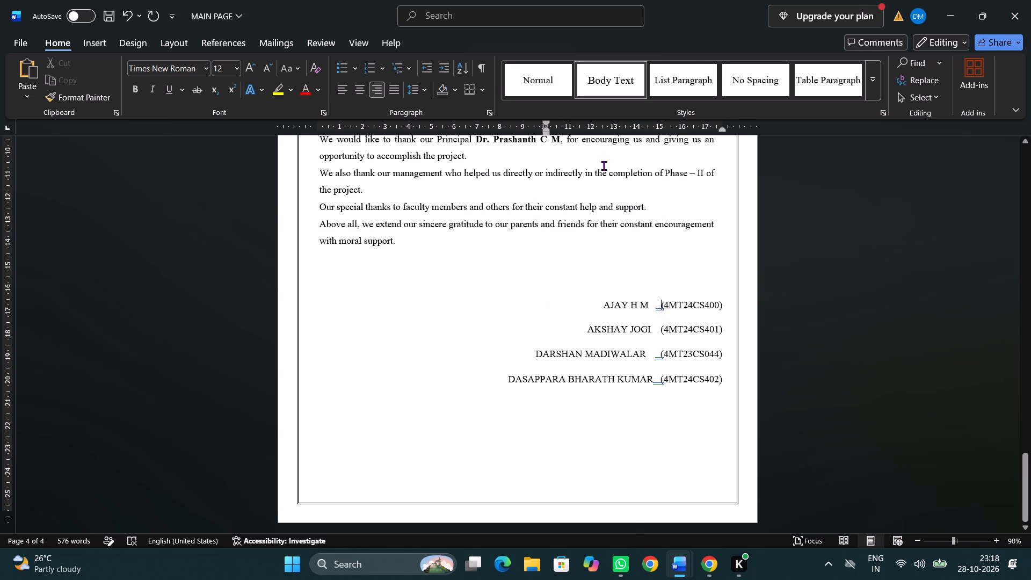
pyautogui.click(658, 355)
pyautogui.rightClick(658, 355)
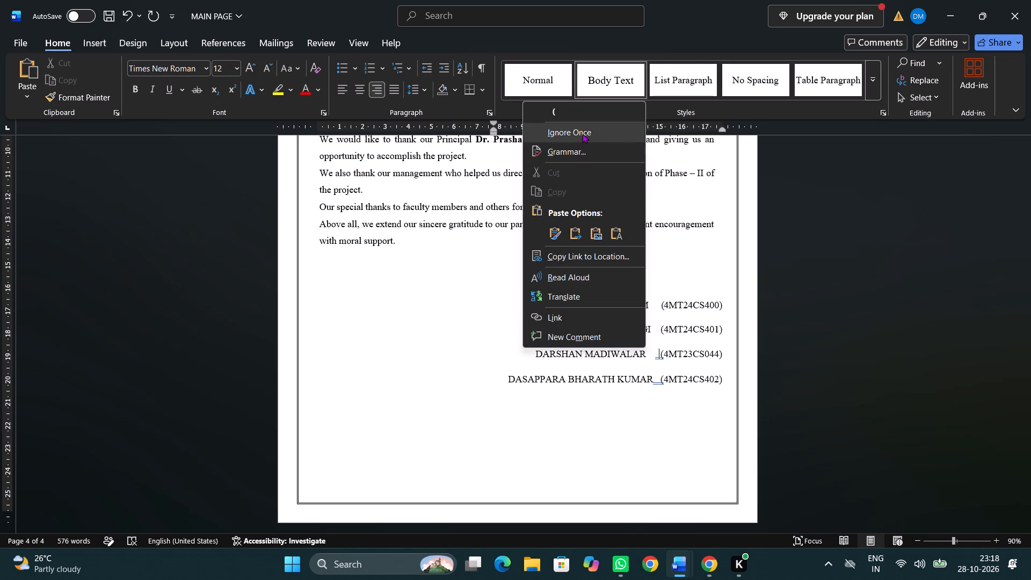
pyautogui.click(582, 133)
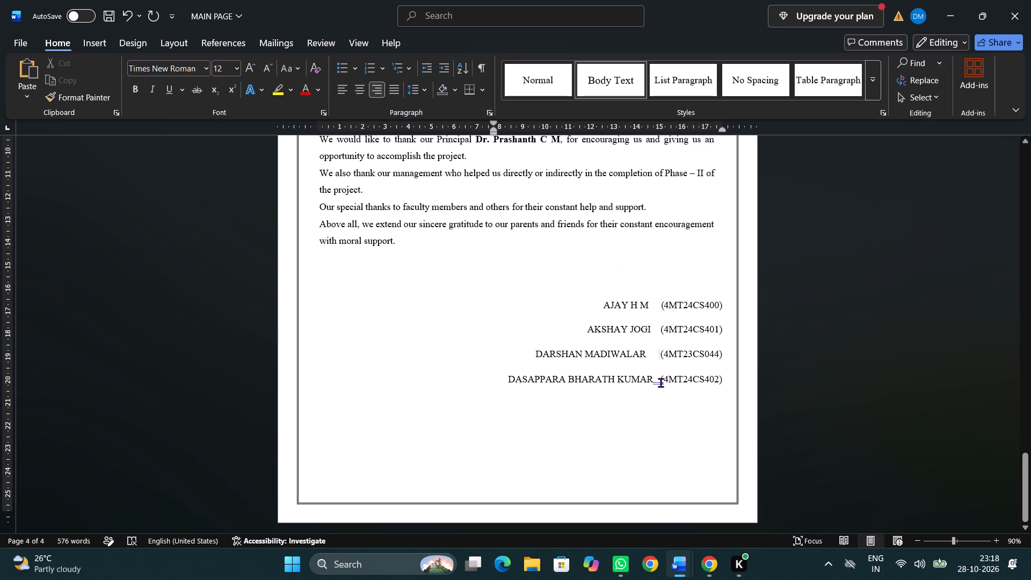
pyautogui.click(660, 382)
pyautogui.rightClick(660, 382)
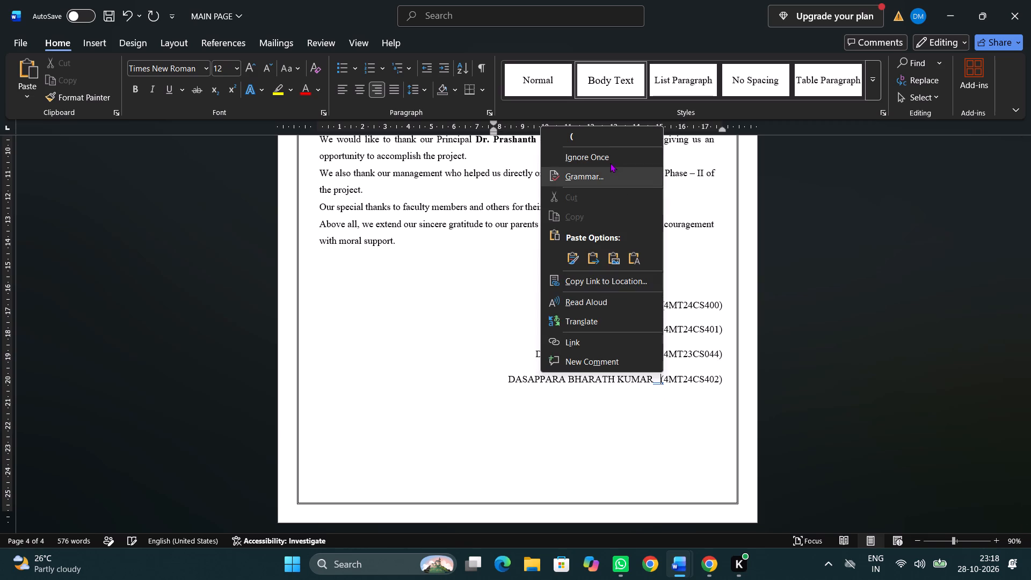
pyautogui.click(610, 163)
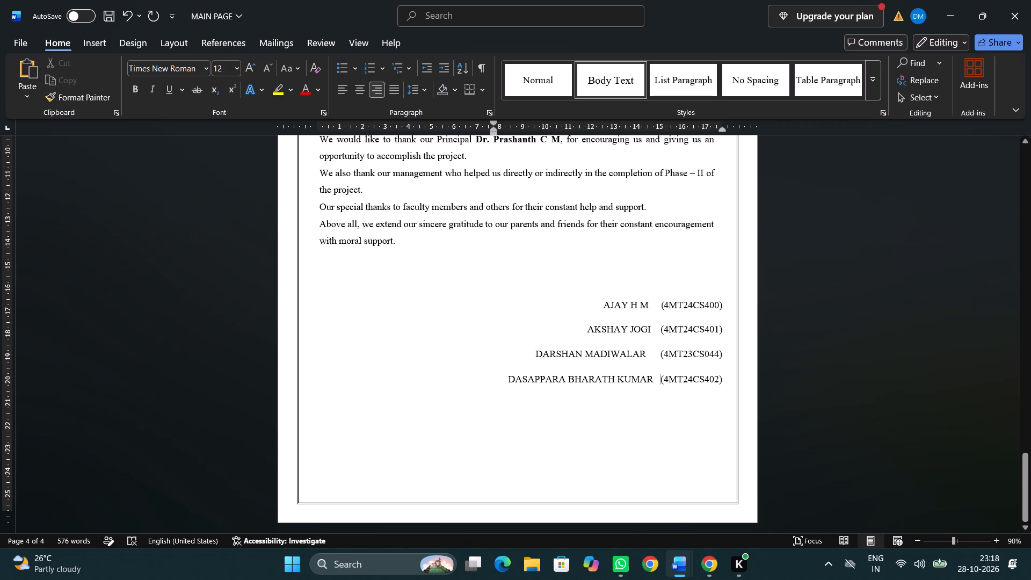
# Insert 16 spaces in front of the third student's name in the Acknowledgements signature lines.
pyautogui.scroll(-2, 635, 429)
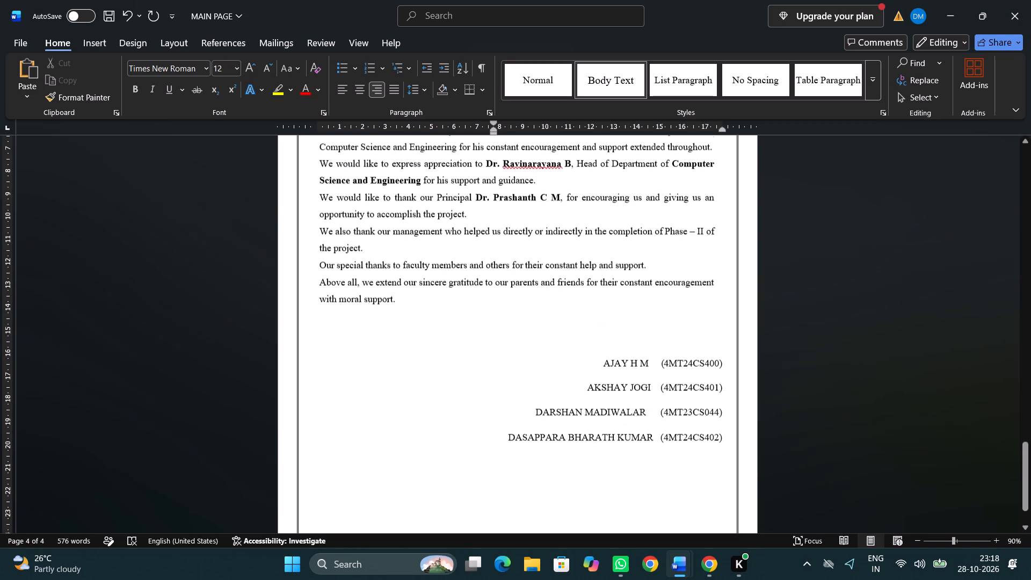
pyautogui.scroll(-1, 635, 429)
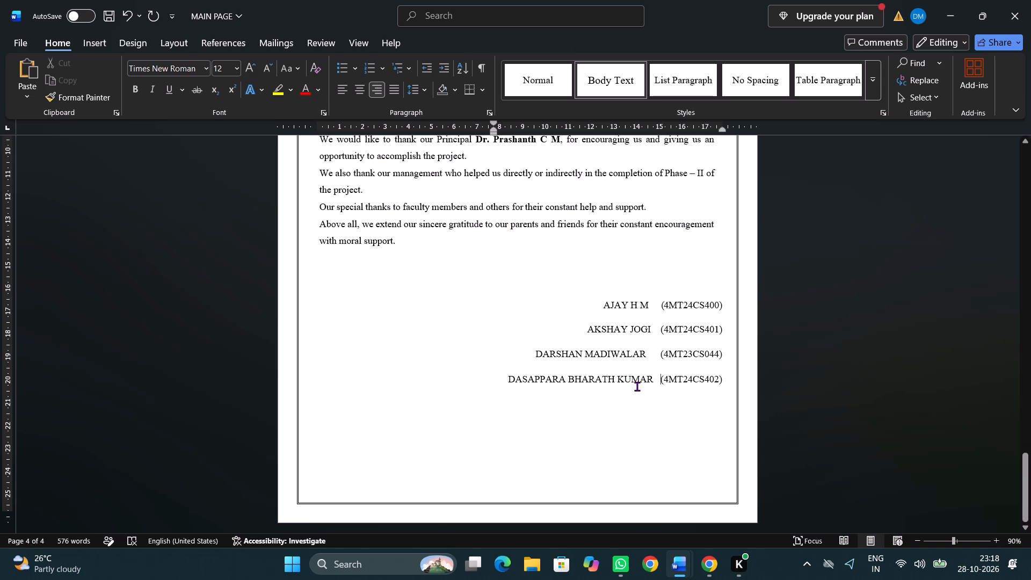
pyautogui.click(536, 352)
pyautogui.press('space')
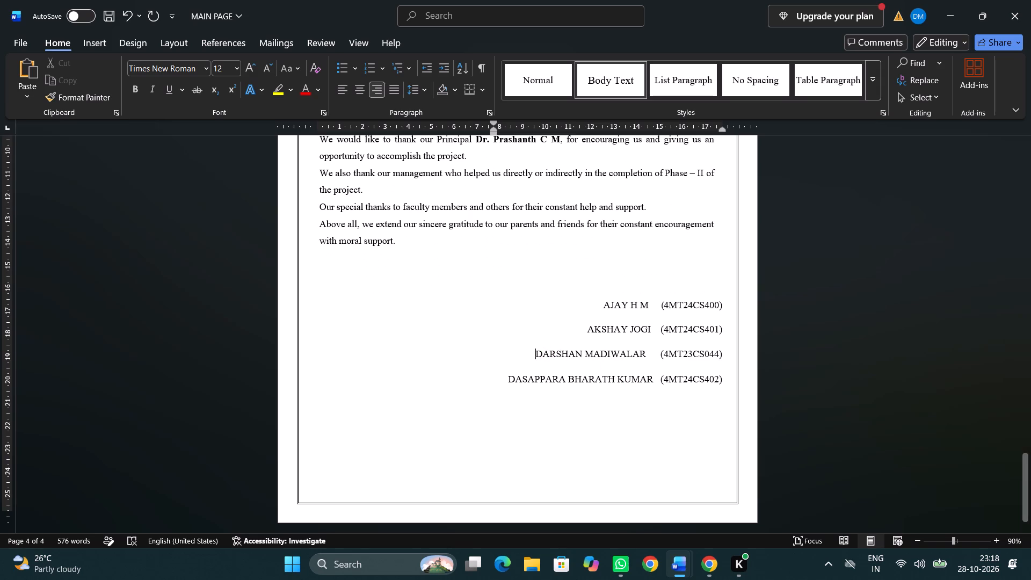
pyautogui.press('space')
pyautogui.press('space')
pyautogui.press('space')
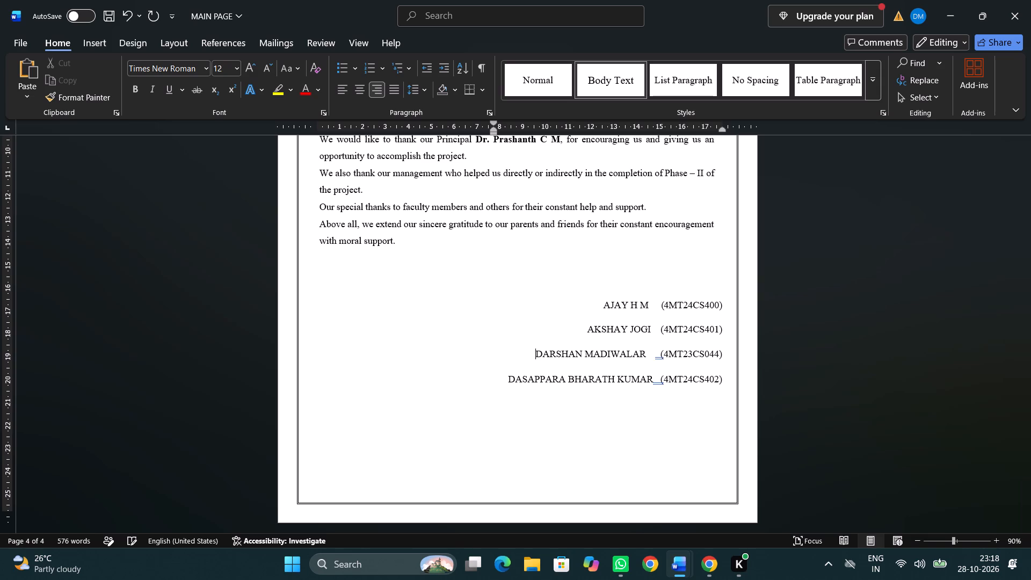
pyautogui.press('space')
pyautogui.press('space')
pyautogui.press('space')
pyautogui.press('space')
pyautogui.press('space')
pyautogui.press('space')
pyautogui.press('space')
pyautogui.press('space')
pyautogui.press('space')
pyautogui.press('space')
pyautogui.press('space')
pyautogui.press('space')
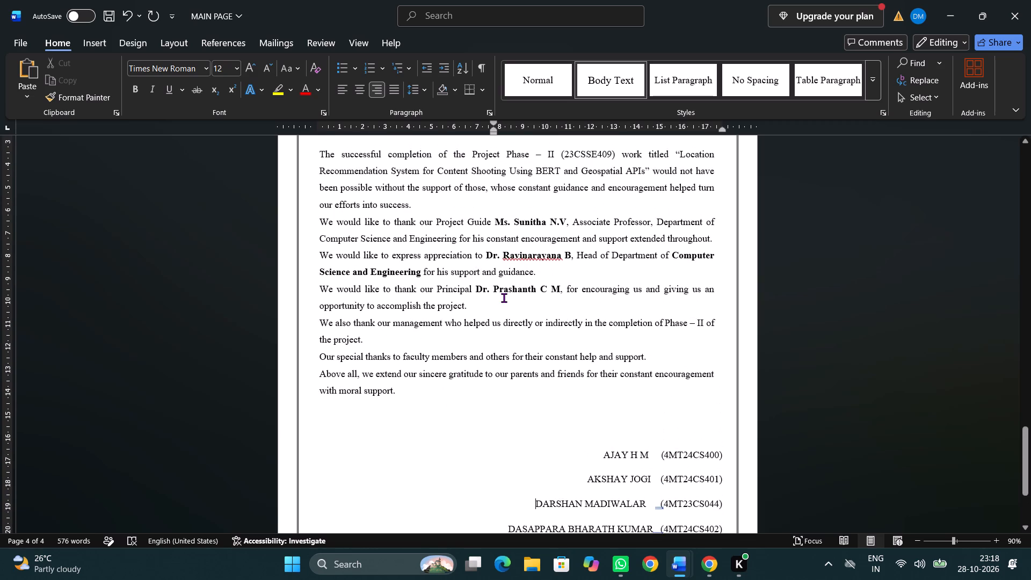
# Examine how the student names and registration numbers are laid out on the cover, certificate and declaration pages.
pyautogui.scroll(-9, 504, 298)
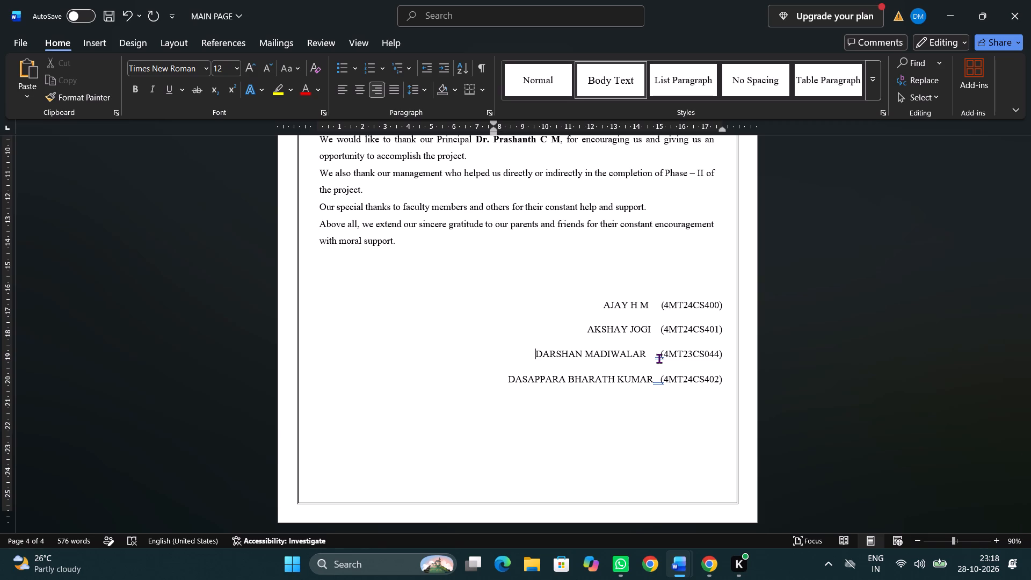
pyautogui.scroll(3, 659, 358)
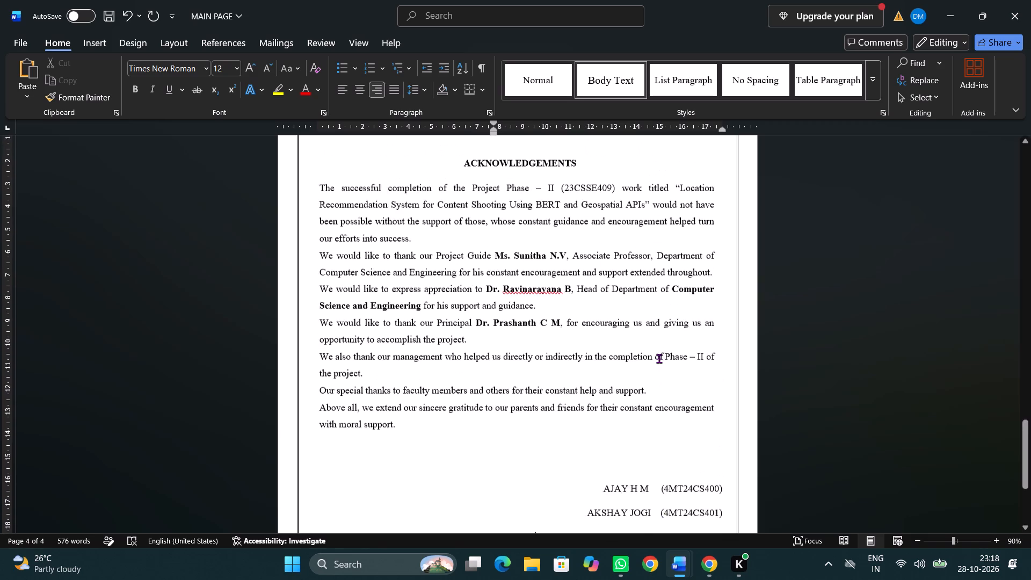
pyautogui.scroll(16, 659, 358)
pyautogui.scroll(-2, 659, 358)
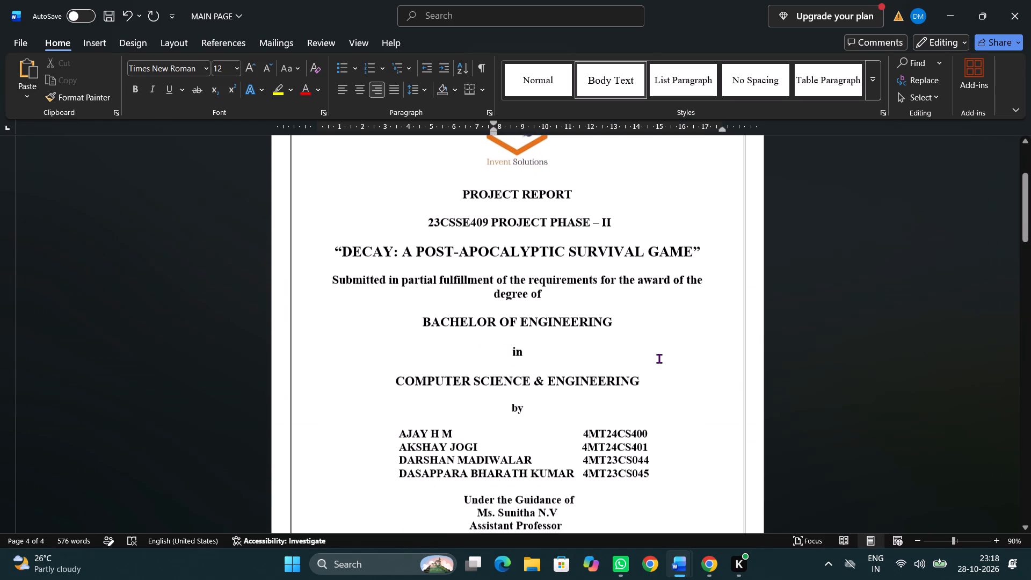
pyautogui.scroll(-2, 659, 358)
pyautogui.scroll(-2, 586, 512)
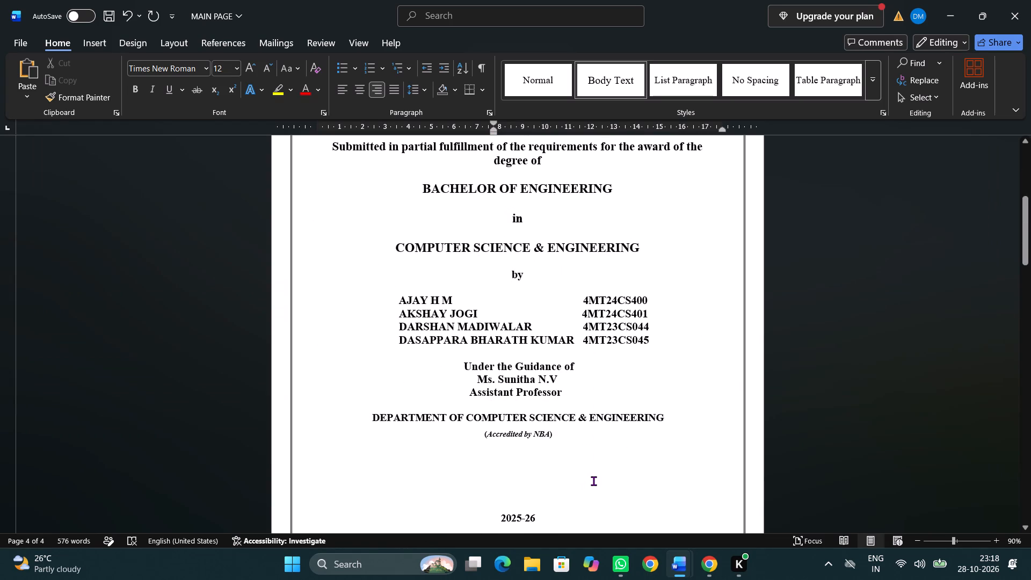
pyautogui.scroll(-7, 593, 481)
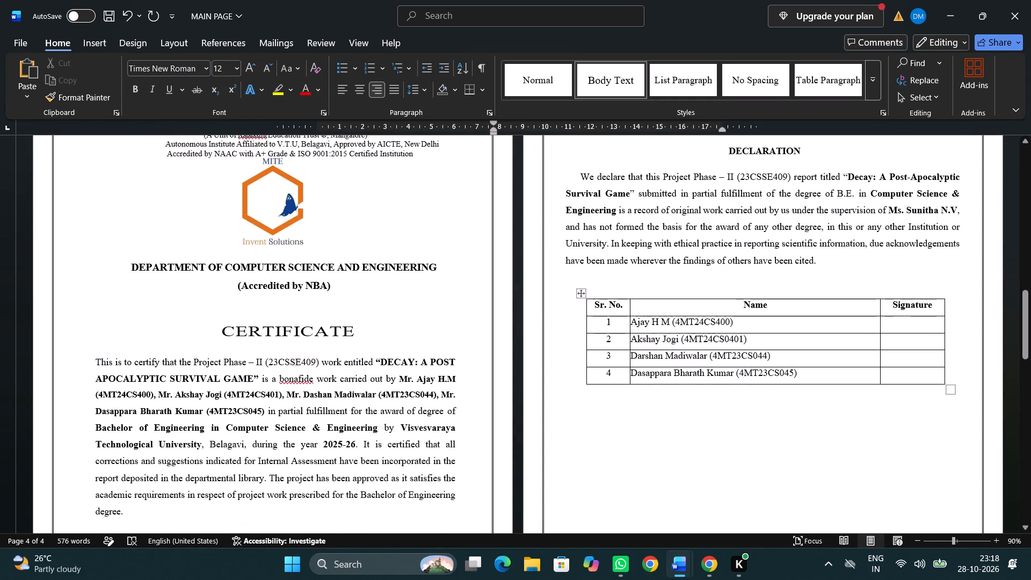
pyautogui.scroll(8, 593, 481)
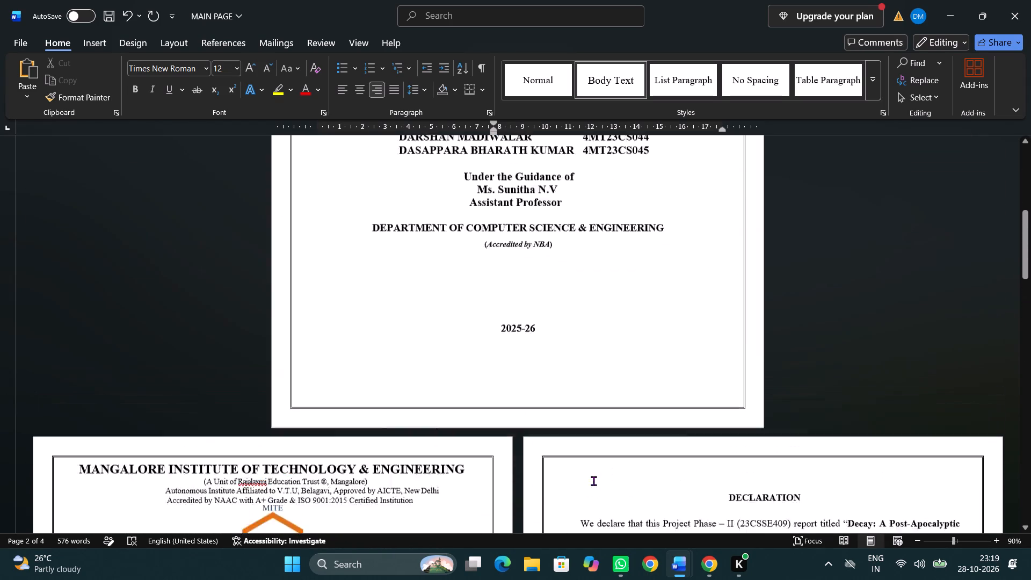
pyautogui.scroll(1, 593, 481)
pyautogui.click(593, 450)
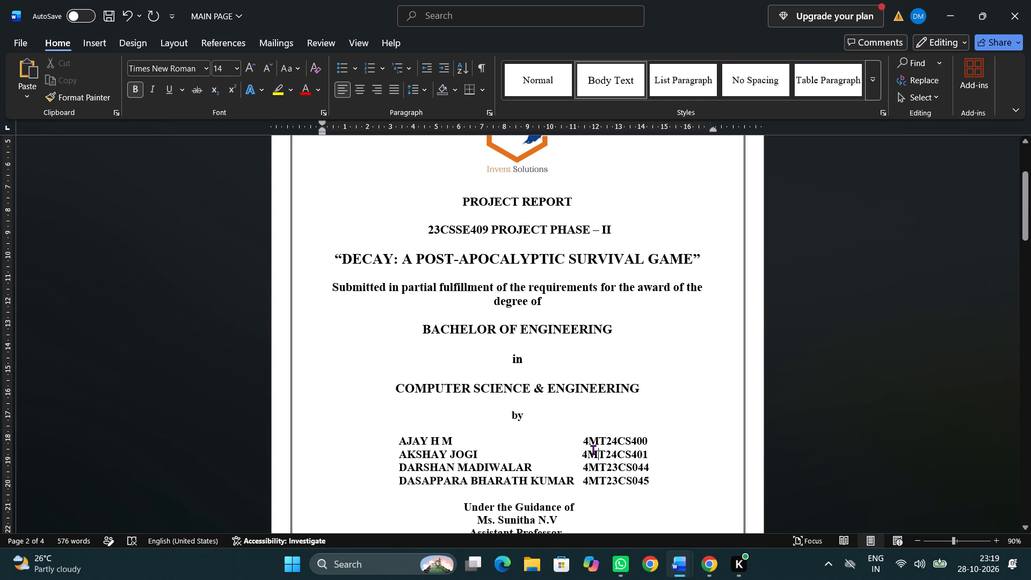
# Left-align the four students' lines at the end of the Acknowledgements page.
pyautogui.scroll(-16, 593, 450)
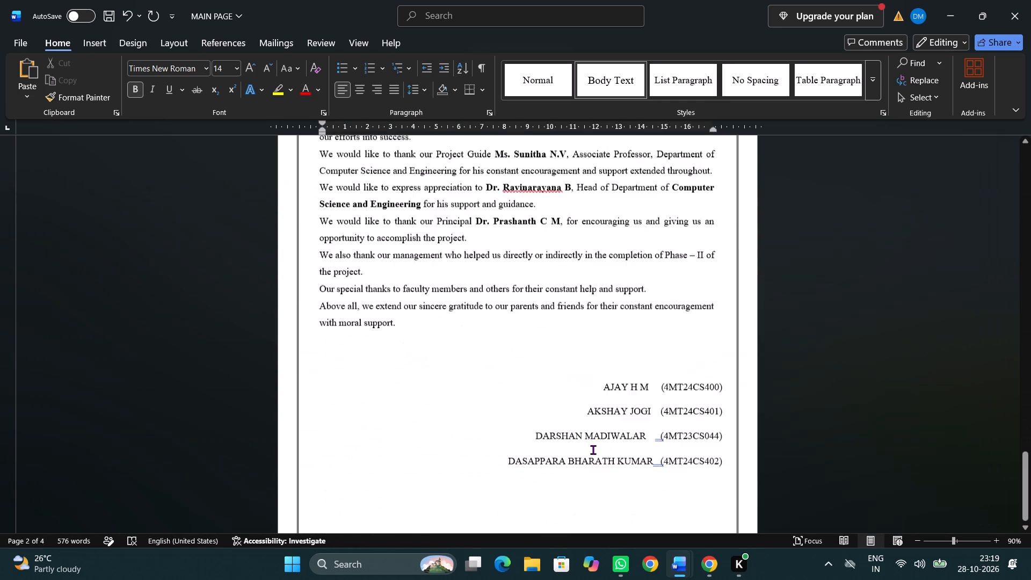
pyautogui.scroll(-4, 593, 450)
pyautogui.click(631, 369)
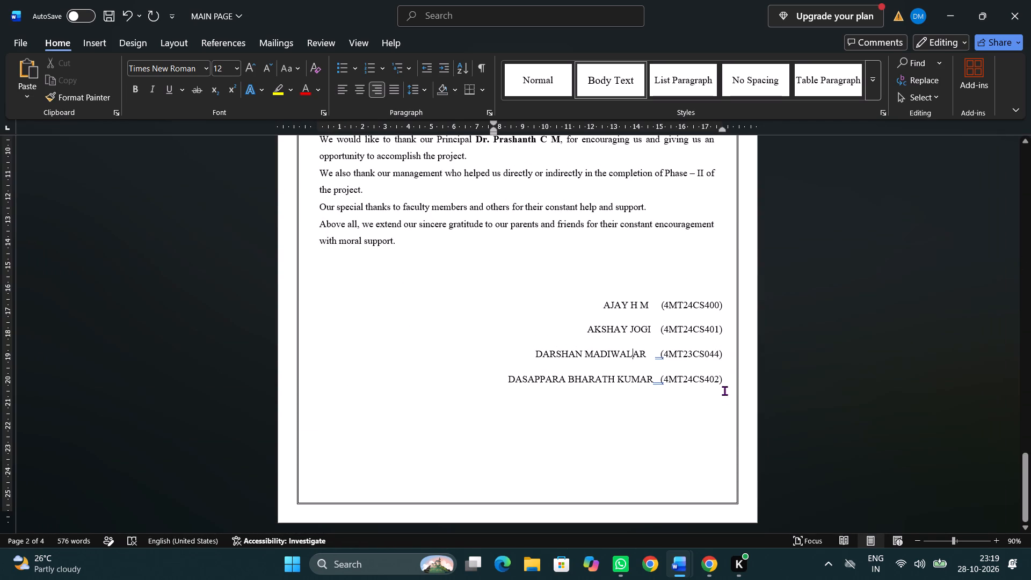
pyautogui.moveTo(724, 381); pyautogui.dragTo(575, 282)
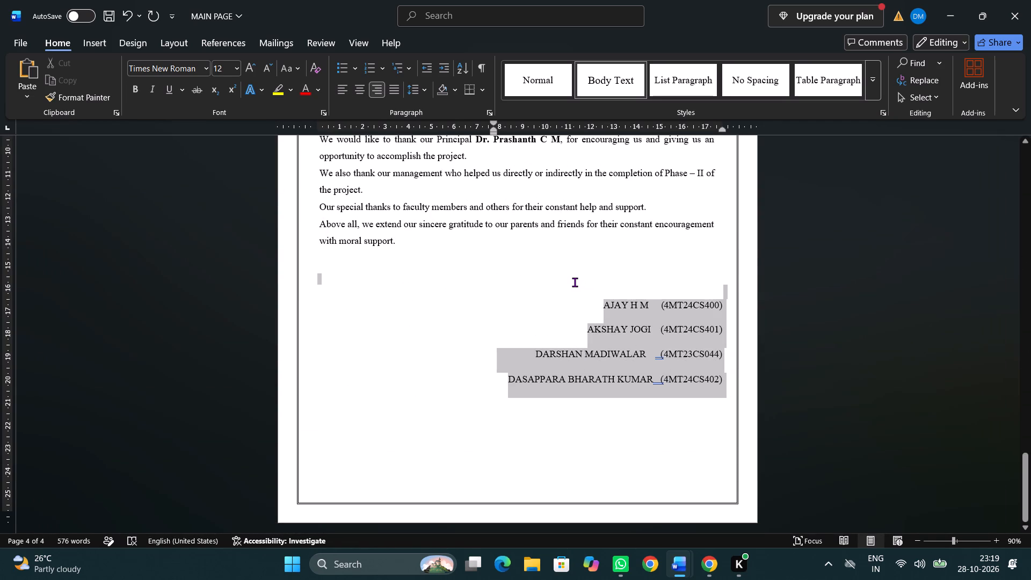
pyautogui.moveTo(575, 282); pyautogui.dragTo(576, 282)
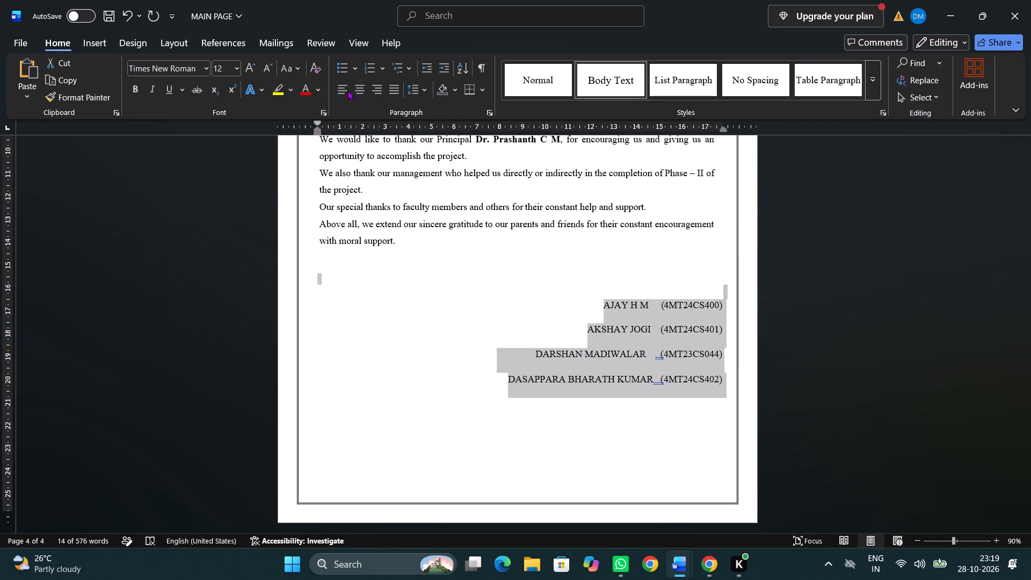
pyautogui.click(347, 90)
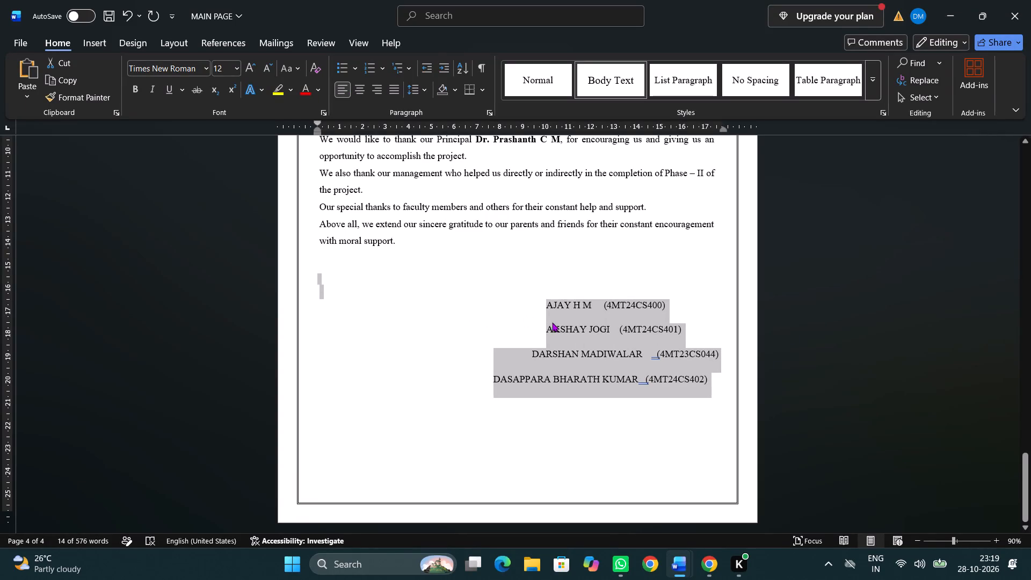
pyautogui.click(536, 335)
# Widen the gap between the first student's name and registration number by 16 spaces.
pyautogui.click(601, 306)
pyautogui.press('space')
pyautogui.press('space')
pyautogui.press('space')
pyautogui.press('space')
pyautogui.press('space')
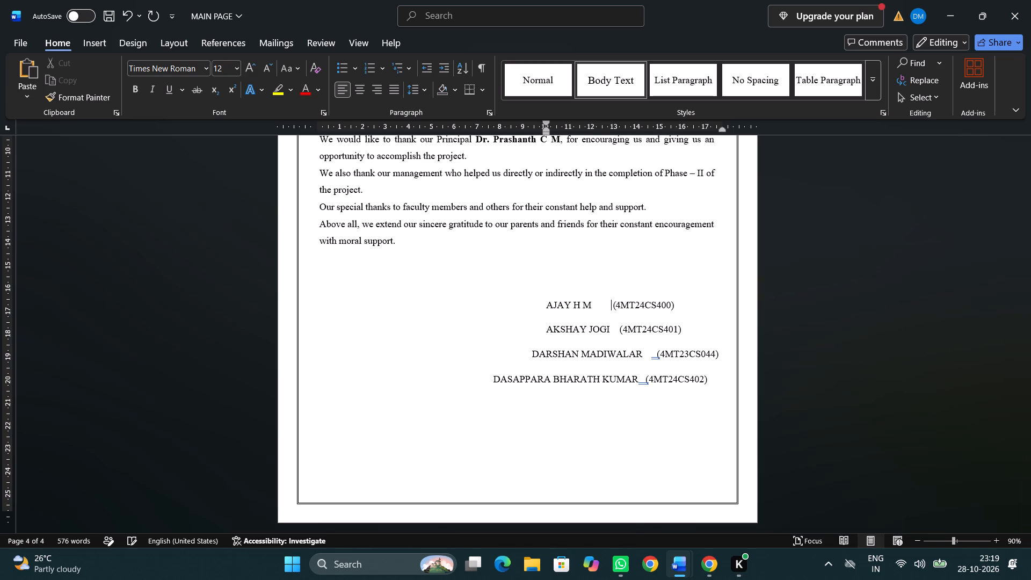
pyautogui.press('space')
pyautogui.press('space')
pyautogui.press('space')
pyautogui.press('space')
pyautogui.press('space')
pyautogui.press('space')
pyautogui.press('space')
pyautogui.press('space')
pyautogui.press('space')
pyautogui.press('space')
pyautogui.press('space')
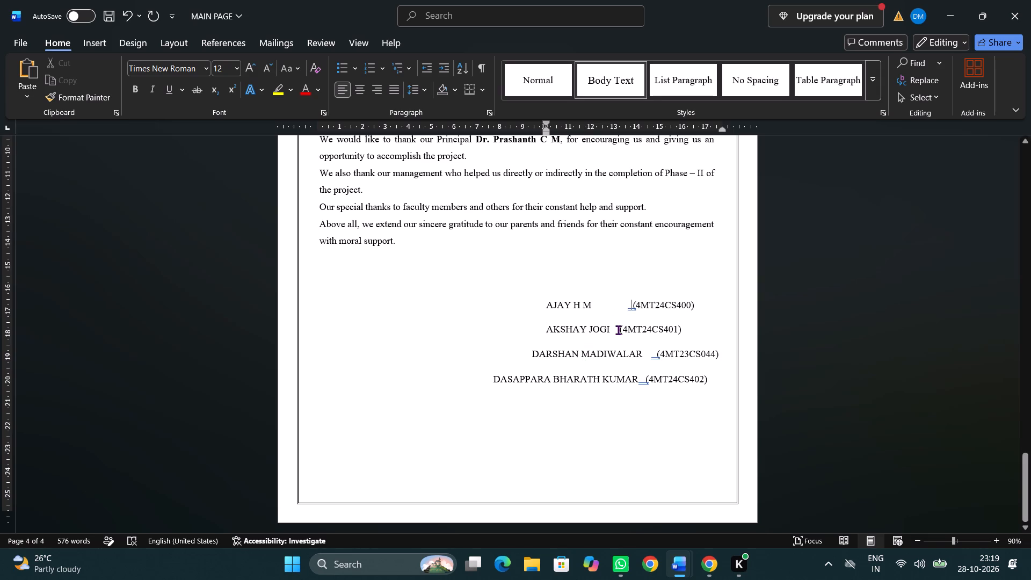
# Widen the gap between the first student's name and registration number by five more spaces.
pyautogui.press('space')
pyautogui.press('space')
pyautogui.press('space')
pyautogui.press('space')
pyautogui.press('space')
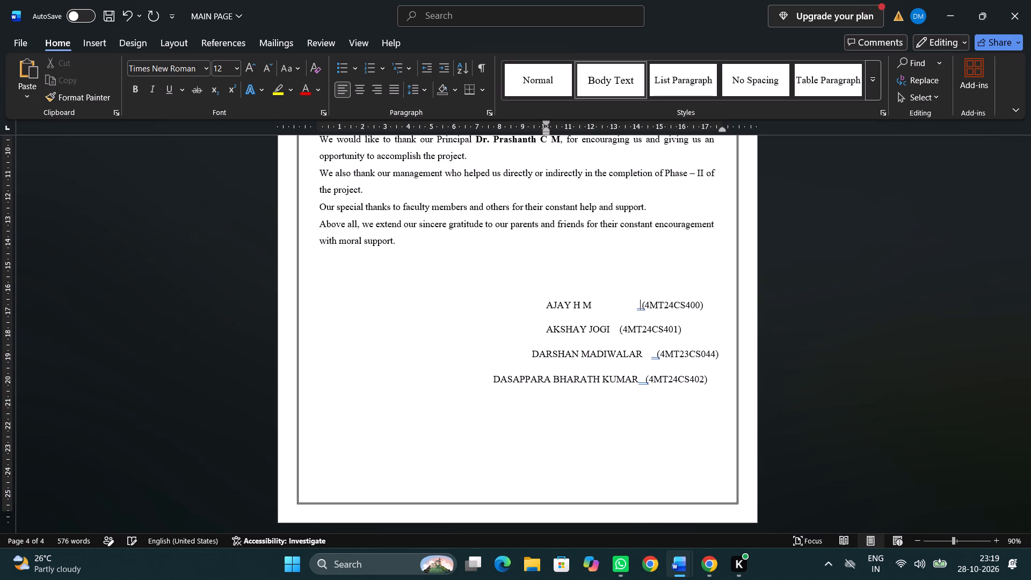
# Widen the gap between the second student's name and registration number by 14 spaces.
pyautogui.press('Down')
pyautogui.press('Left')
pyautogui.press('Left')
pyautogui.press('Left')
pyautogui.press('Left')
pyautogui.press('Left')
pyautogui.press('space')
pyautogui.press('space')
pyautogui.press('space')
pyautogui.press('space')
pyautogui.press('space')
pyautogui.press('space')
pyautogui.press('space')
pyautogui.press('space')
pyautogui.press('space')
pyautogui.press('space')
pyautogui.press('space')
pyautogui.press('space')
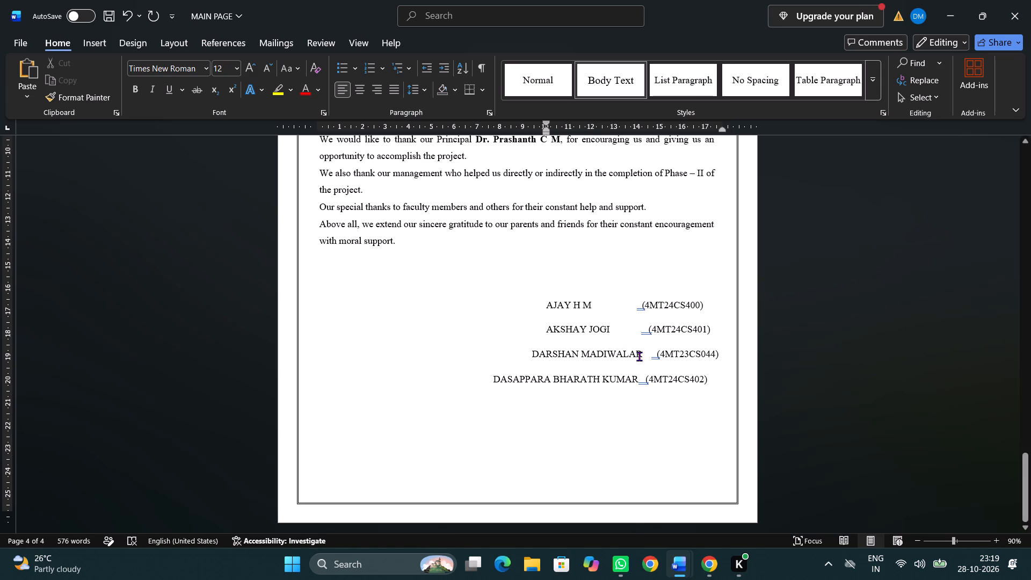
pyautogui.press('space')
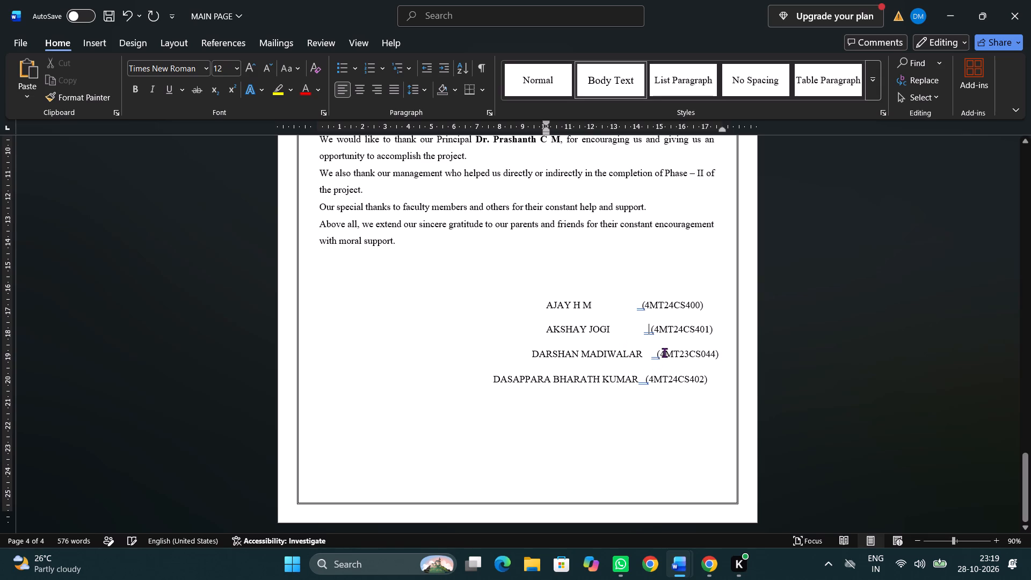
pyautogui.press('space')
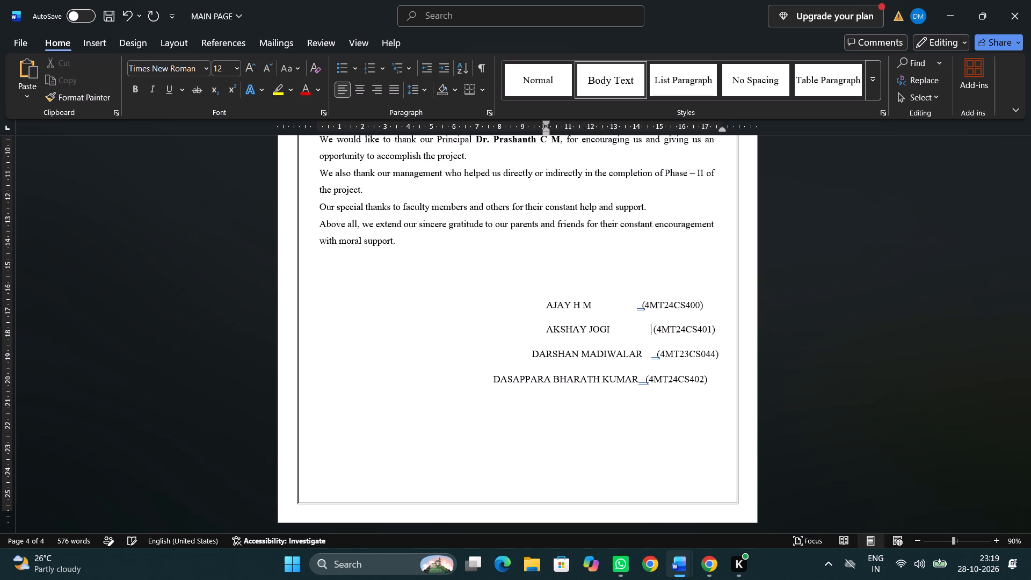
# Narrow the gap before the third student's registration number by two spaces, lining it up with the second student's number.
pyautogui.press('Down')
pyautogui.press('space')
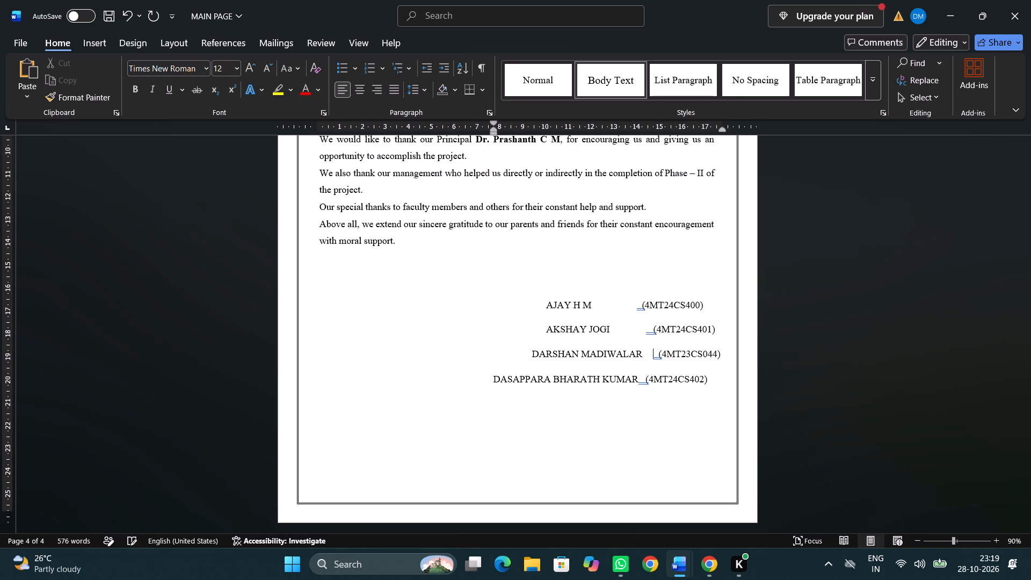
pyautogui.press('BackSpace')
pyautogui.press('BackSpace')
pyautogui.press('BackSpace')
# Add three spaces before the fourth student's registration number to line it up with the numbers above.
pyautogui.press('Down')
pyautogui.press('Left')
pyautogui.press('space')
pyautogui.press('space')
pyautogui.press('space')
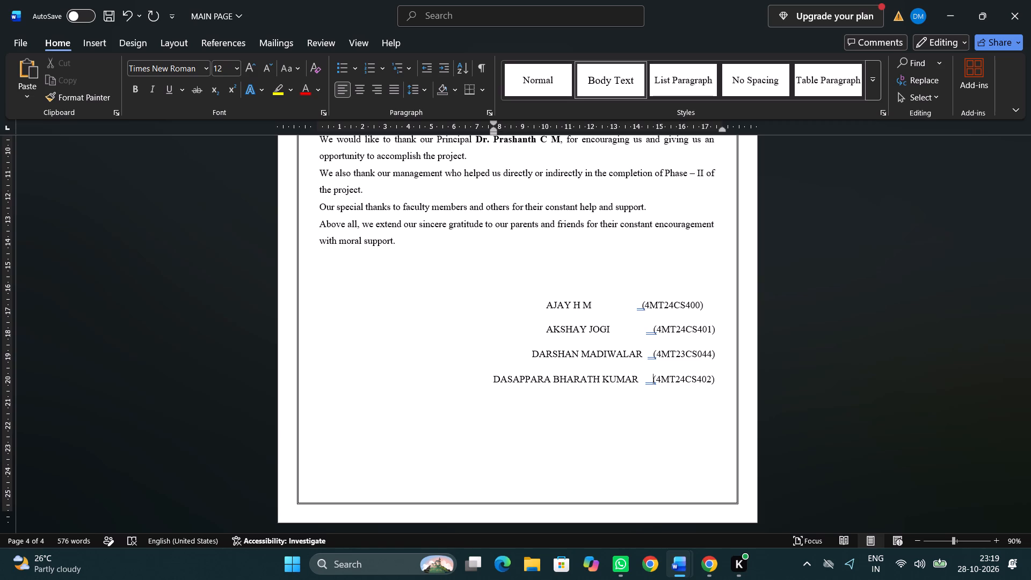
# Add six spaces before the first student's registration number to line it up with the other three.
pyautogui.press('Up')
pyautogui.press('Up')
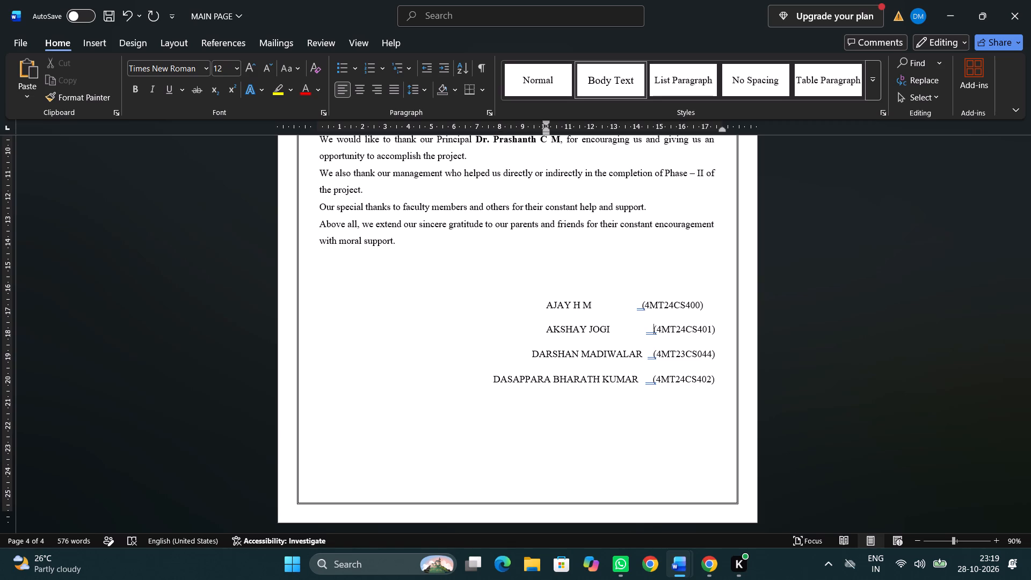
pyautogui.press('Up')
pyautogui.press('Left')
pyautogui.press('Left')
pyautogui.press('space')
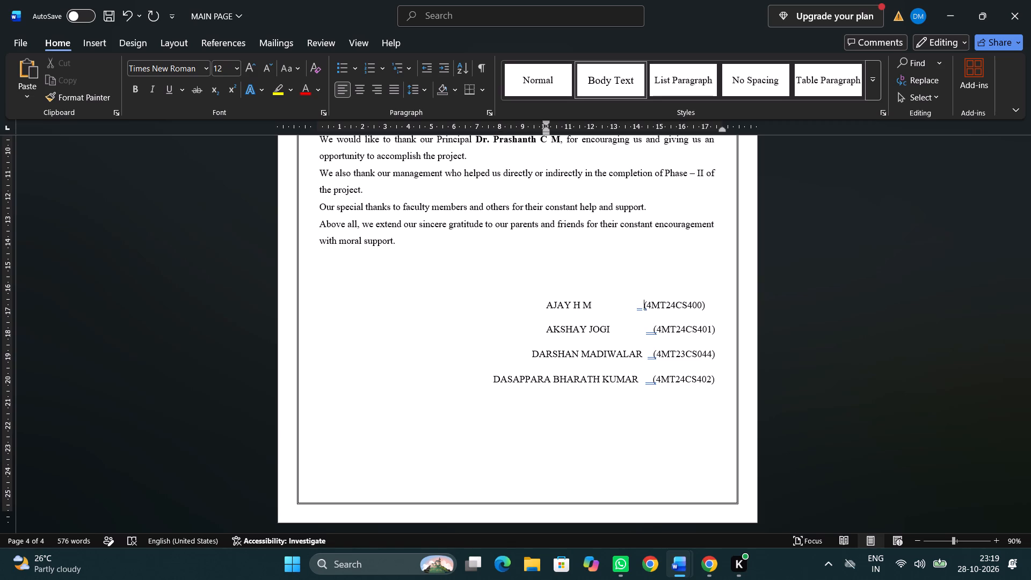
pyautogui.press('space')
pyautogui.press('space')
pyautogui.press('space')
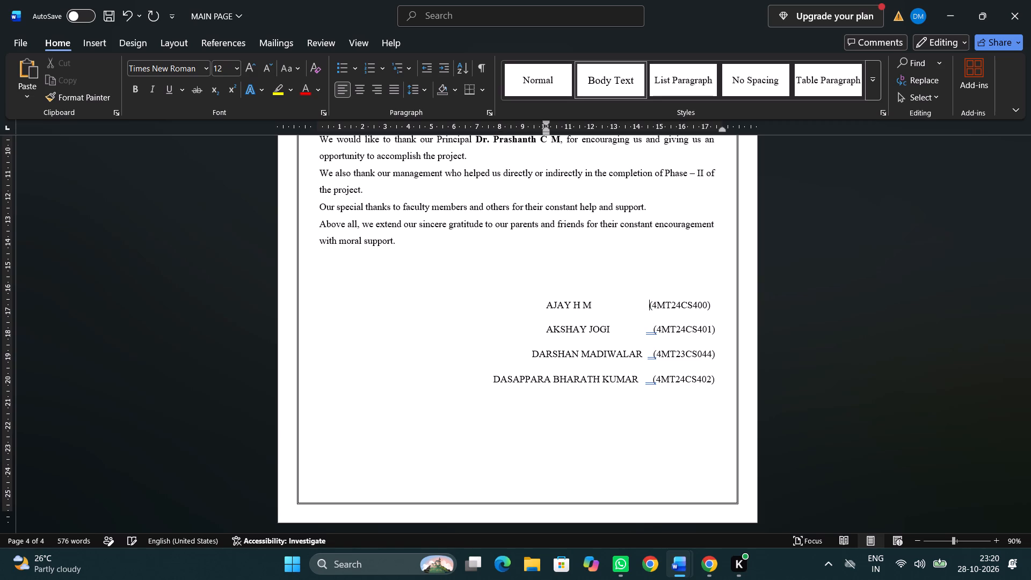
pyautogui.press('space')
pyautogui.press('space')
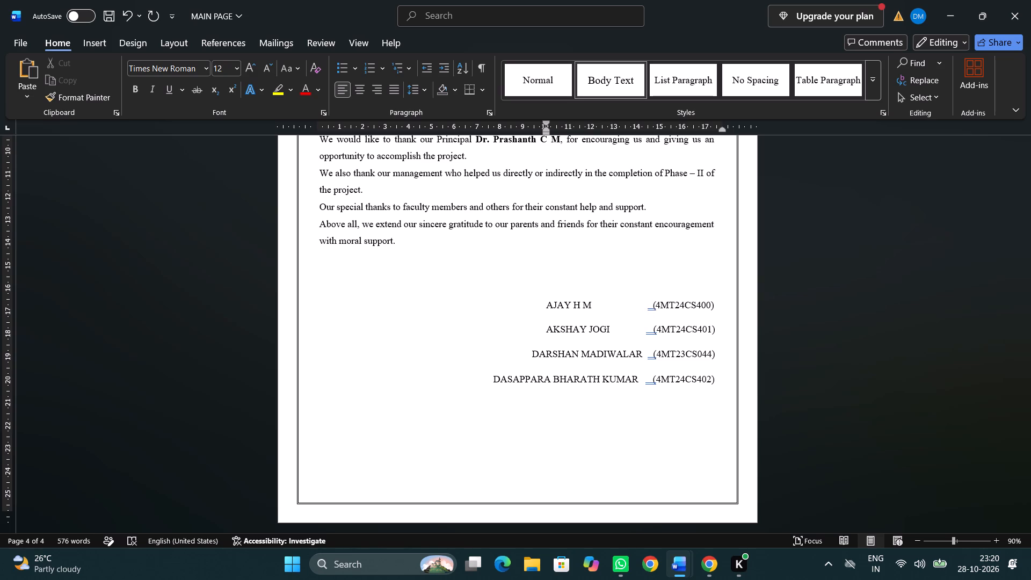
# Remove two of the spaces in front of the third student's name.
pyautogui.press('Down')
pyautogui.press('Down')
pyautogui.press('Down')
pyautogui.press('Left')
pyautogui.press('Left')
pyautogui.press('Left')
pyautogui.press('Left')
pyautogui.press('Left')
pyautogui.press('Left')
pyautogui.press('Left')
pyautogui.press('Left')
pyautogui.press('Left')
pyautogui.press('Up')
pyautogui.press('Left')
pyautogui.press('Left')
pyautogui.press('Left')
pyautogui.press('Left')
pyautogui.press('Left')
pyautogui.press('Left')
pyautogui.press('Left')
pyautogui.press('Left')
pyautogui.press('Left')
pyautogui.press('Left')
pyautogui.press('Left')
pyautogui.press('Left')
pyautogui.press('Left')
pyautogui.press('BackSpace')
pyautogui.press('BackSpace')
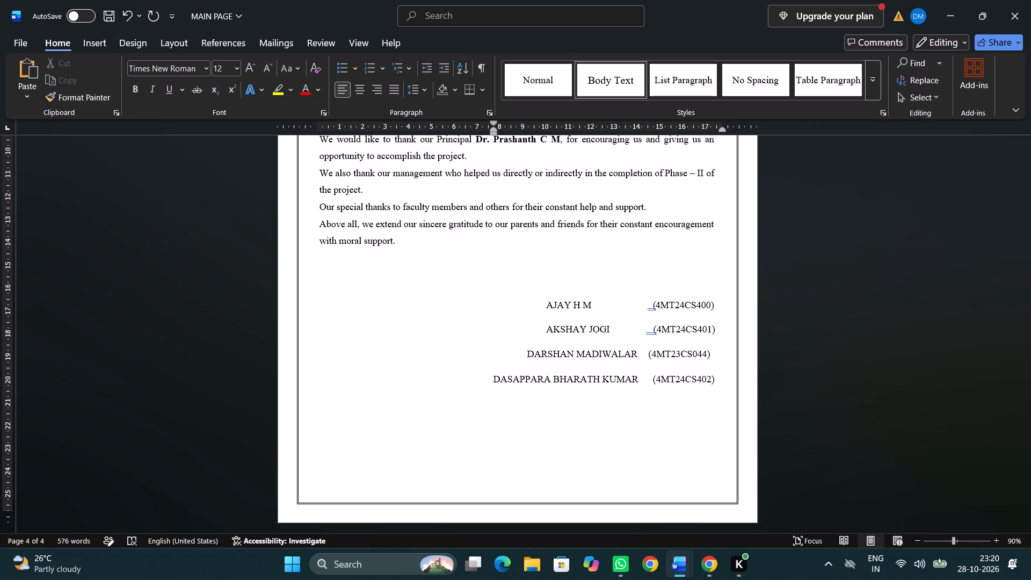
# Widen the gap between the third student's name and registration number by three spaces to realign the number with its column.
pyautogui.press('Right')
pyautogui.press('Right')
pyautogui.press('Right')
pyautogui.press('Right')
pyautogui.press('Right')
pyautogui.press('Right')
pyautogui.press('Right')
pyautogui.press('Right')
pyautogui.press('Right')
pyautogui.press('Right')
pyautogui.press('Right')
pyautogui.press('Right')
pyautogui.press('Right')
pyautogui.press('Right')
pyautogui.press('Right')
pyautogui.press('Right')
pyautogui.press('Right')
pyautogui.press('Right')
pyautogui.press('Right')
pyautogui.press('Right')
pyautogui.press('Right')
pyautogui.press('Right')
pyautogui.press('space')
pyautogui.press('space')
pyautogui.press('Right')
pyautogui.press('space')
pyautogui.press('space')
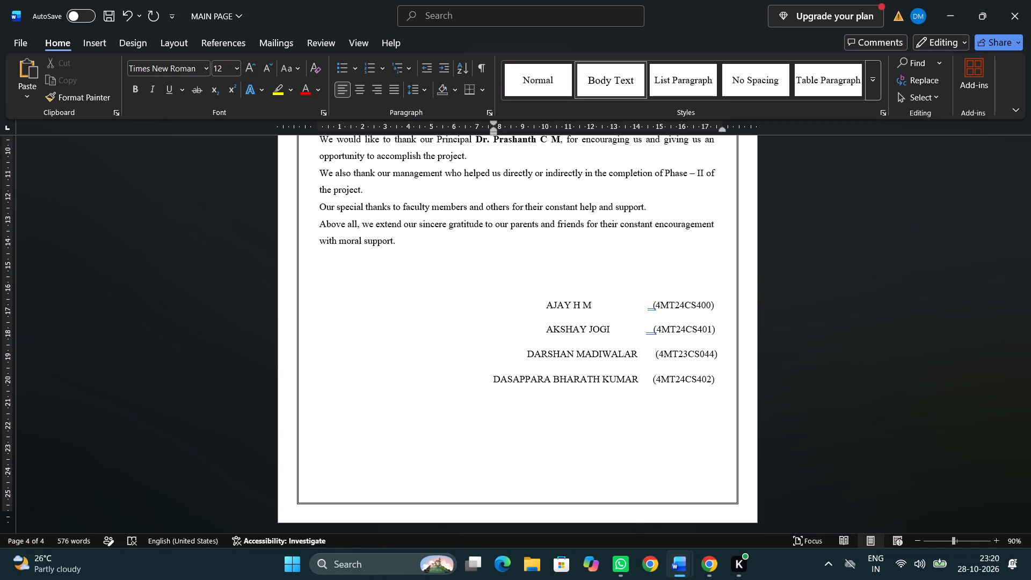
pyautogui.press('BackSpace')
# Insert five spaces in front of the second student's name in the Acknowledgements signature lines.
pyautogui.press('Up')
pyautogui.press('Down')
pyautogui.press('Down')
pyautogui.press('Up')
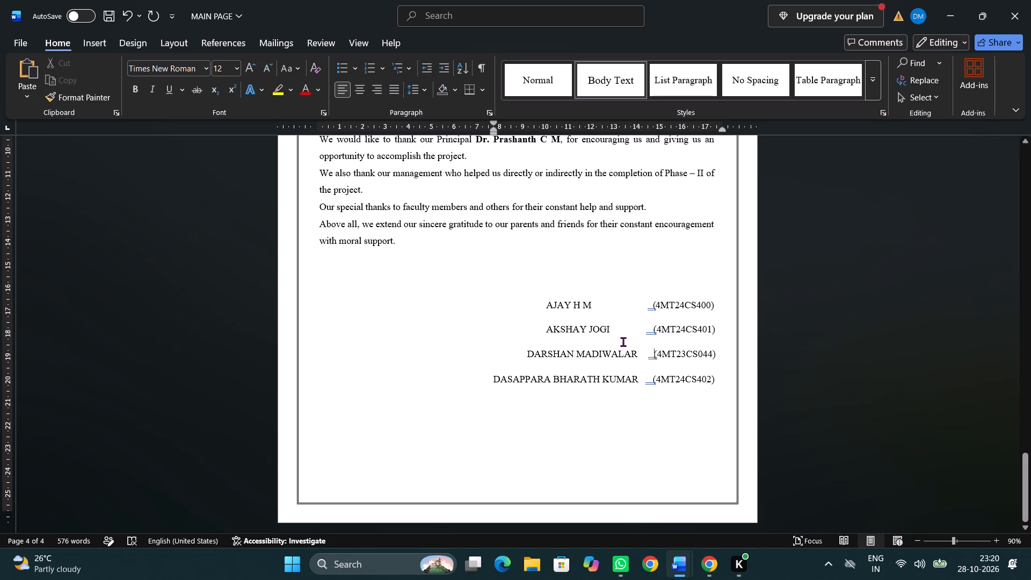
pyautogui.press('Up')
pyautogui.press('Up')
pyautogui.press('Down')
pyautogui.press('Left')
pyautogui.press('Left')
pyautogui.press('Left')
pyautogui.press('Left')
pyautogui.press('Left')
pyautogui.press('Left')
pyautogui.press('Left')
pyautogui.press('Left')
pyautogui.press('Left')
pyautogui.press('Left')
pyautogui.press('Left')
pyautogui.press('Left')
pyautogui.press('Left')
pyautogui.press('Left')
pyautogui.press('Left')
pyautogui.press('Left')
pyautogui.press('Left')
pyautogui.press('Left')
pyautogui.press('Left')
pyautogui.press('Left')
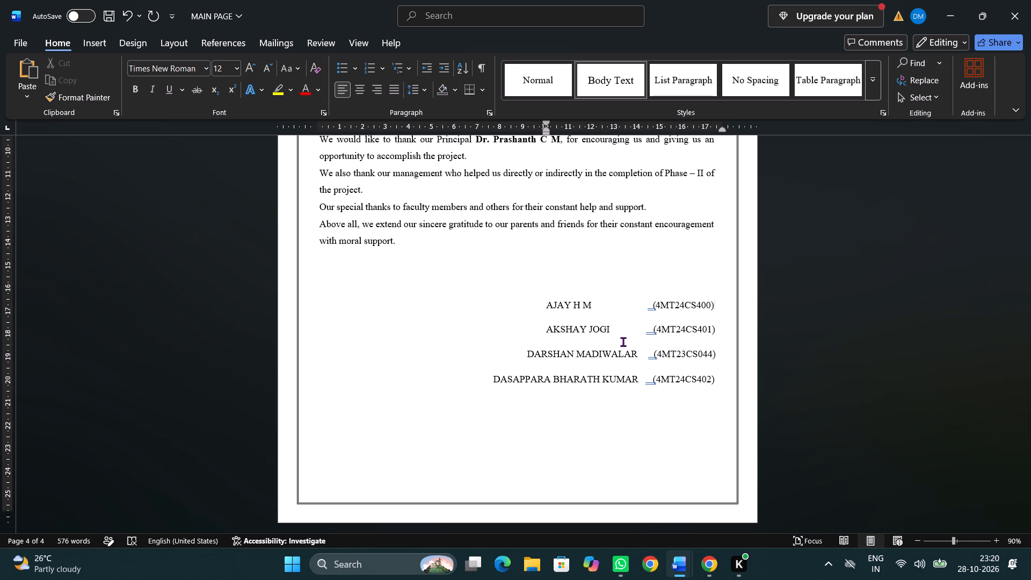
pyautogui.press('Right')
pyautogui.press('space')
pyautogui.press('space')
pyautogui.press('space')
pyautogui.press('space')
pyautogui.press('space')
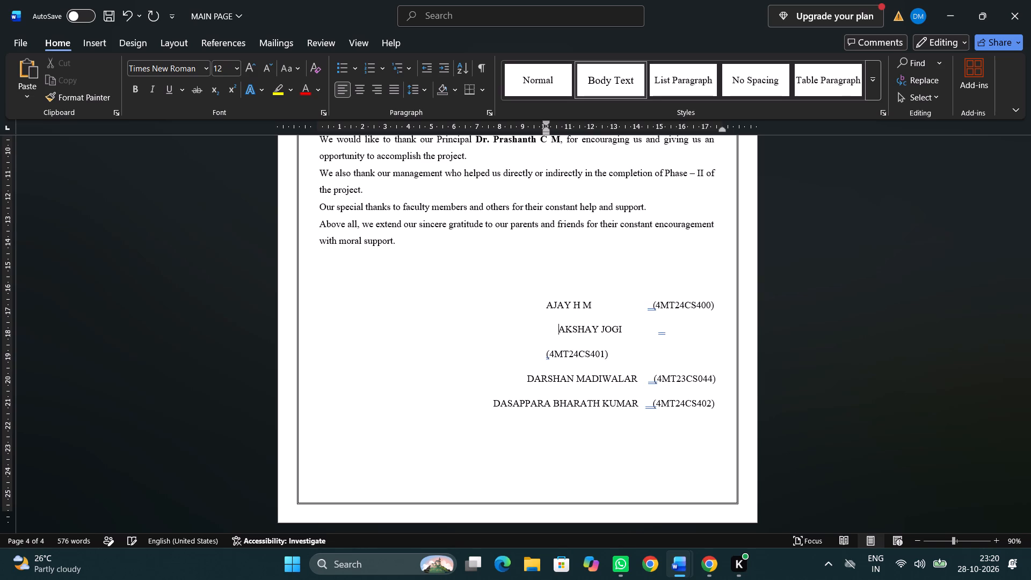
# Remove fourteen spaces between the second student's name and registration number, bringing the wrapped number back onto the name's line.
pyautogui.press('Down')
pyautogui.press('Left')
pyautogui.press('Left')
pyautogui.press('Left')
pyautogui.press('BackSpace')
pyautogui.press('BackSpace')
pyautogui.press('BackSpace')
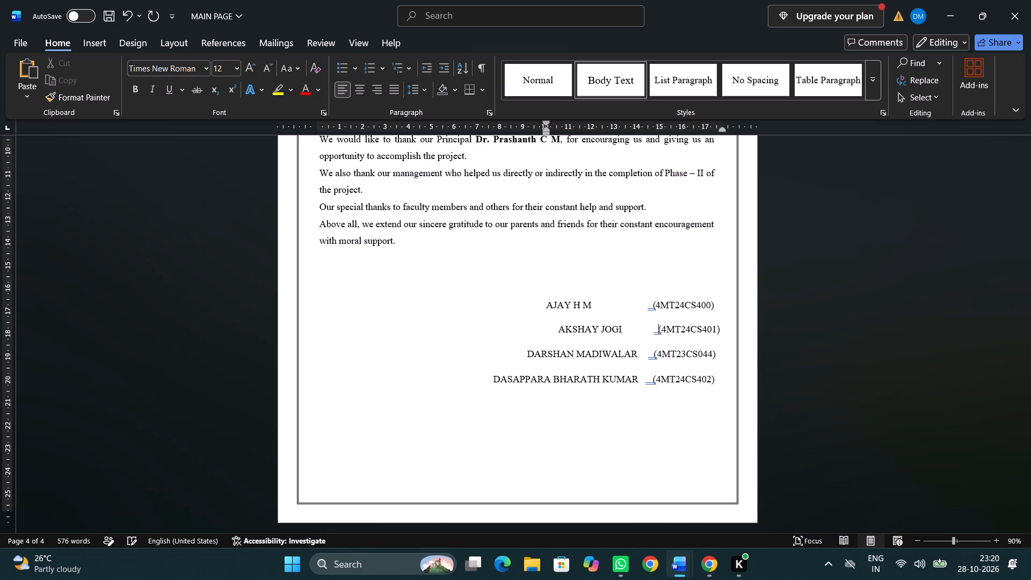
pyautogui.press('BackSpace')
pyautogui.press('BackSpace')
pyautogui.press('BackSpace')
pyautogui.press('BackSpace')
pyautogui.press('BackSpace')
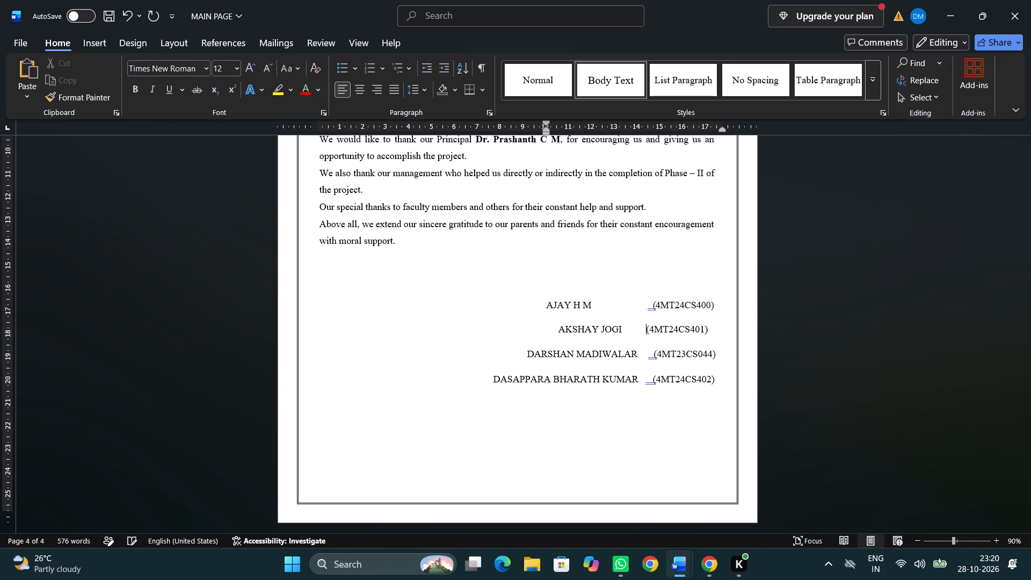
pyautogui.press('BackSpace')
pyautogui.press('BackSpace')
pyautogui.press('BackSpace')
pyautogui.press('BackSpace')
pyautogui.press('BackSpace')
pyautogui.press('BackSpace')
# Insert six spaces in front of the second student's name to shift it towards the registration number column.
pyautogui.press('Left')
pyautogui.press('Left')
pyautogui.press('Left')
pyautogui.press('Left')
pyautogui.press('Left')
pyautogui.press('Left')
pyautogui.press('Left')
pyautogui.press('Left')
pyautogui.press('Left')
pyautogui.press('Left')
pyautogui.press('Left')
pyautogui.press('Left')
pyautogui.press('Left')
pyautogui.press('Left')
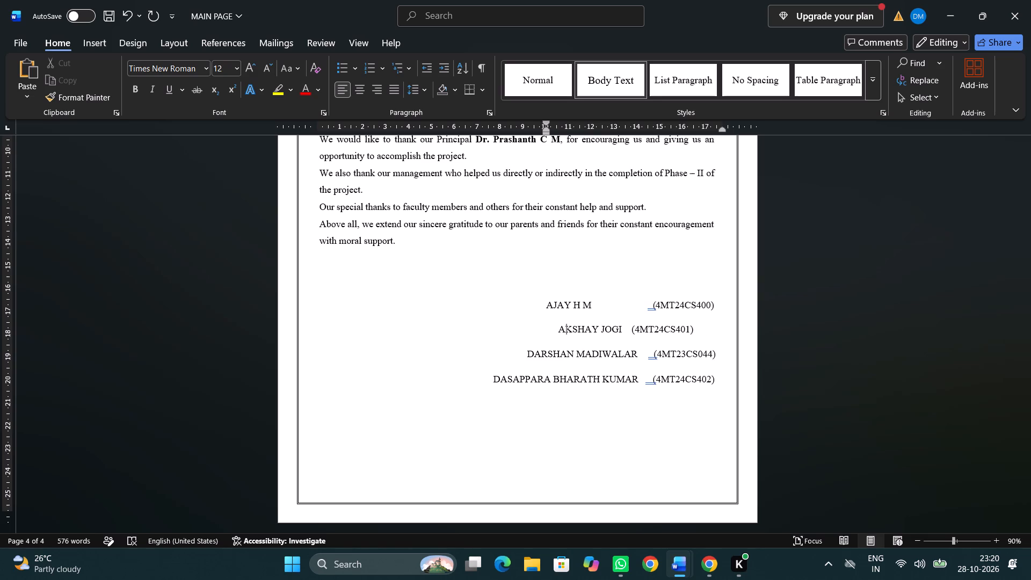
pyautogui.press('Left')
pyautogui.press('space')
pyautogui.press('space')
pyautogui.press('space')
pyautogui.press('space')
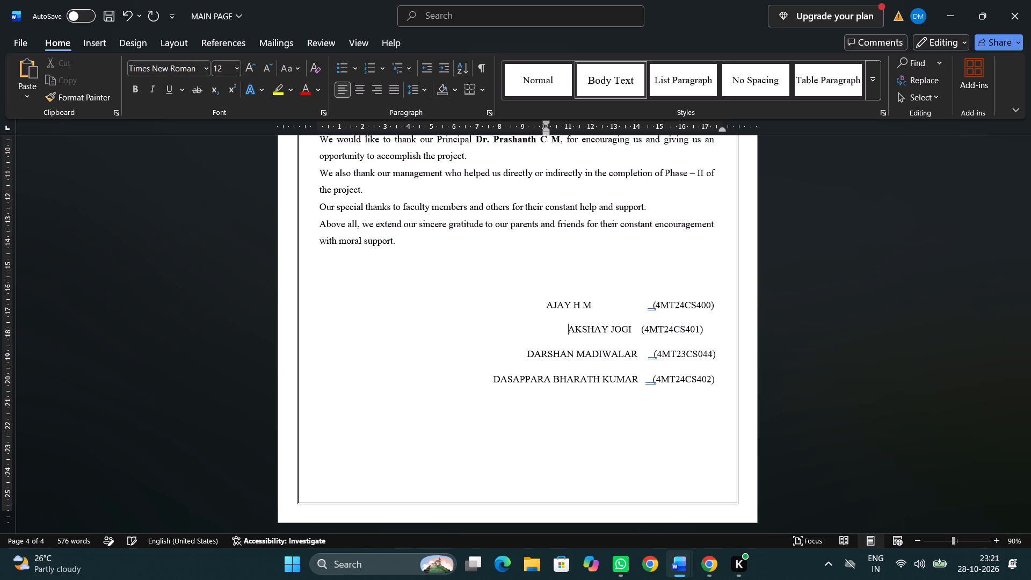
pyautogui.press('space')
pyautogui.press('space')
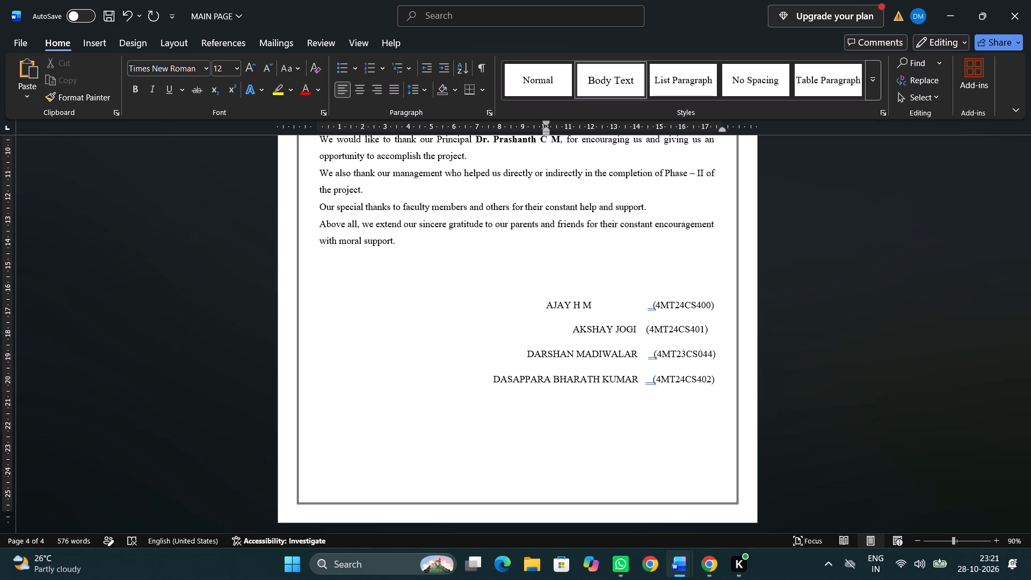
# Add three spaces before the second student's registration number to line it up with the other numbers.
pyautogui.press('Right')
pyautogui.press('Right')
pyautogui.press('Right')
pyautogui.press('Right')
pyautogui.press('Right')
pyautogui.press('Right')
pyautogui.press('Right')
pyautogui.press('Right')
pyautogui.press('Right')
pyautogui.press('Right')
pyautogui.press('Right')
pyautogui.press('Right')
pyautogui.press('Right')
pyautogui.press('Right')
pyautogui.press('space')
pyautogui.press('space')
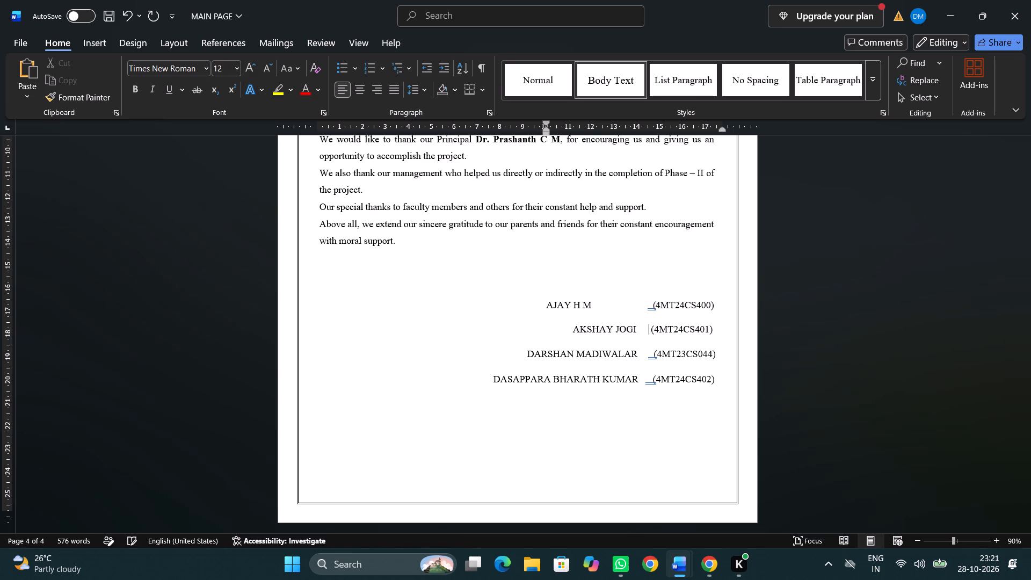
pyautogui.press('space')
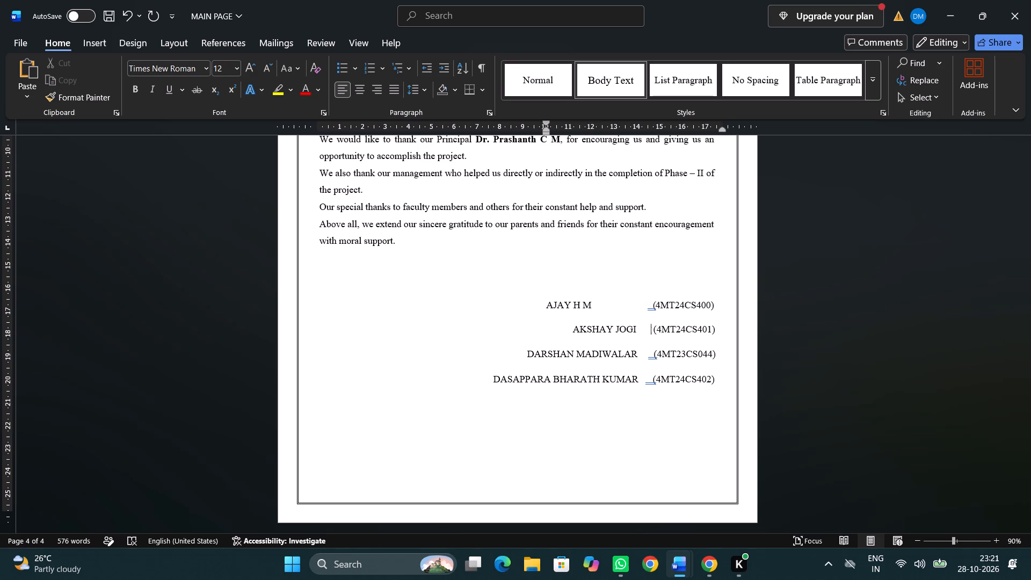
# Remove fourteen spaces from the gap between the first student's name and registration number.
pyautogui.press('Up')
pyautogui.press('BackSpace')
pyautogui.press('BackSpace')
pyautogui.press('BackSpace')
pyautogui.press('BackSpace')
pyautogui.press('BackSpace')
pyautogui.press('BackSpace')
pyautogui.press('BackSpace')
pyautogui.press('BackSpace')
pyautogui.press('BackSpace')
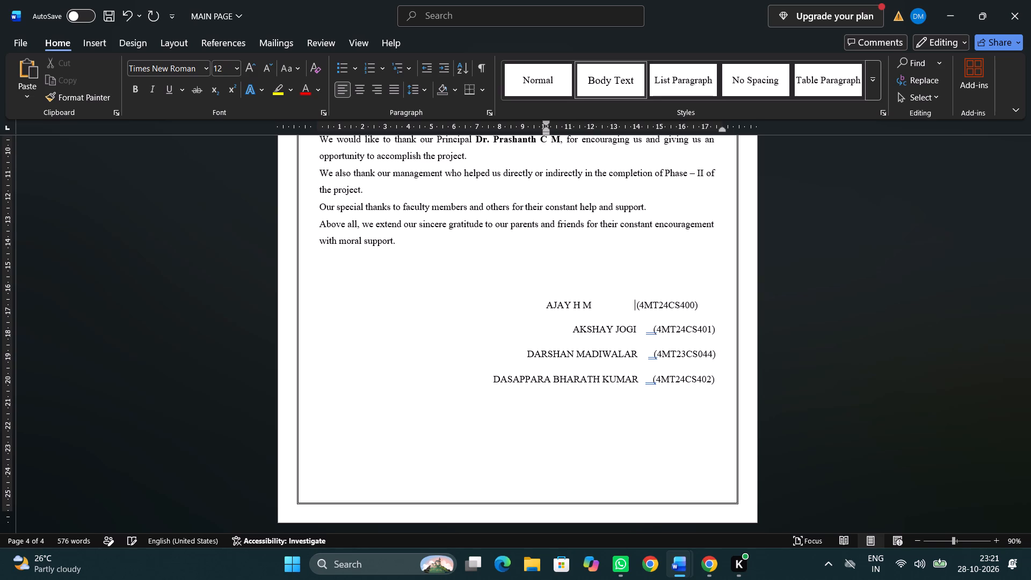
pyautogui.press('BackSpace')
pyautogui.press('BackSpace')
pyautogui.press('BackSpace')
pyautogui.press('BackSpace')
pyautogui.press('BackSpace')
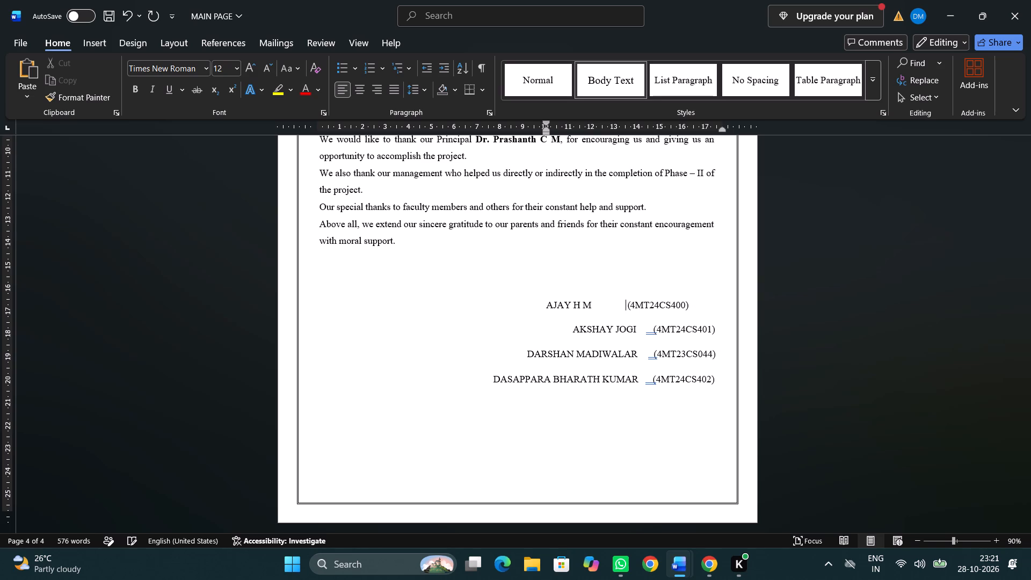
# Indent the first student's name by thirteen spaces, keeping the registration number on the same line.
pyautogui.press('Left')
pyautogui.press('Left')
pyautogui.press('Left')
pyautogui.press('Left')
pyautogui.press('Left')
pyautogui.press('Left')
pyautogui.press('Left')
pyautogui.press('Left')
pyautogui.press('Left')
pyautogui.press('Left')
pyautogui.press('Left')
pyautogui.press('Left')
pyautogui.press('Left')
pyautogui.press('Left')
pyautogui.press('Left')
pyautogui.press('Left')
pyautogui.press('Left')
pyautogui.press('Left')
pyautogui.press('Left')
pyautogui.press('Left')
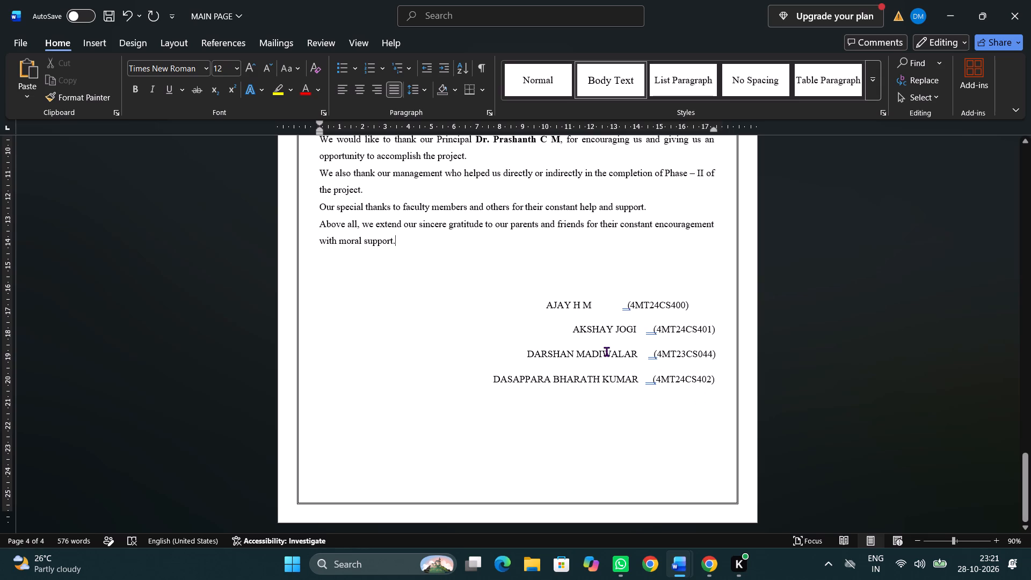
pyautogui.click(565, 304)
pyautogui.doubleClick(565, 304)
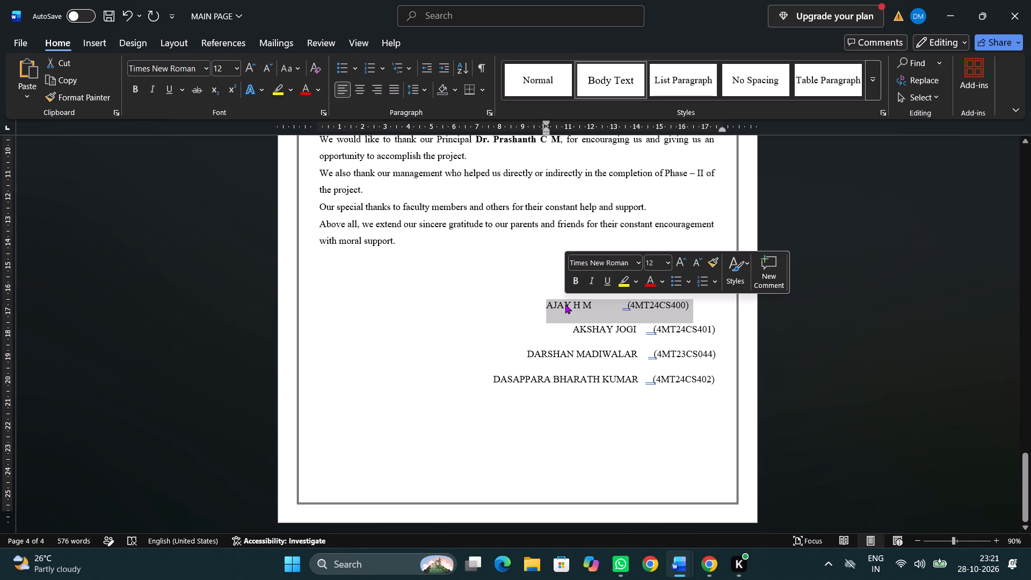
pyautogui.click(565, 304)
pyautogui.press('Left')
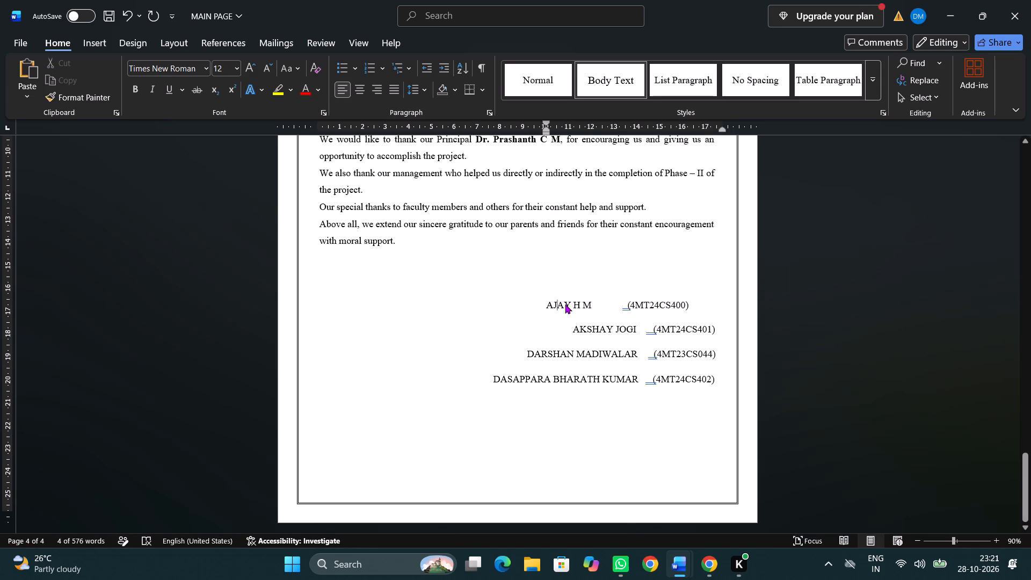
pyautogui.press('Left')
pyautogui.press('Left')
pyautogui.press('Left')
pyautogui.press('Right')
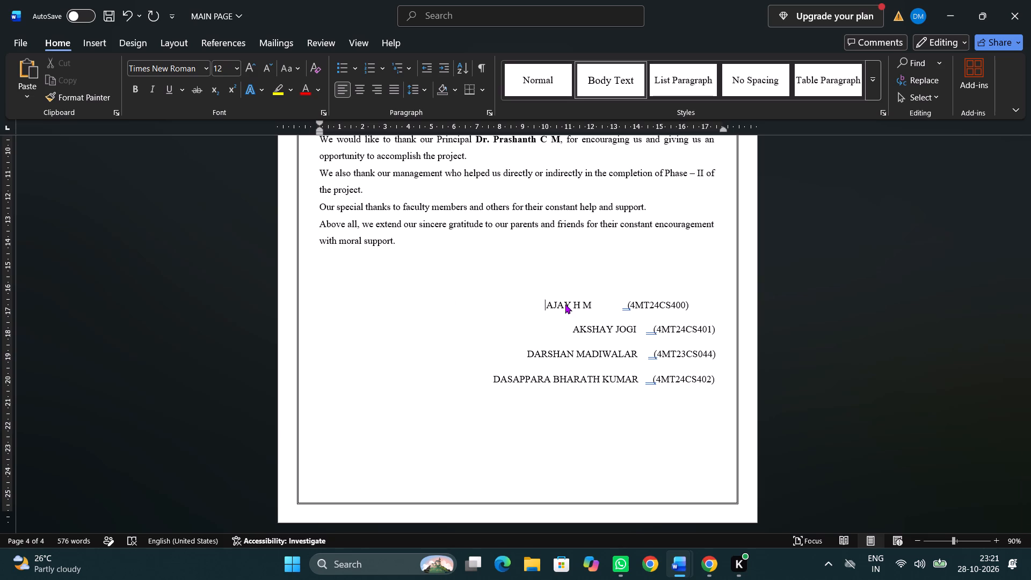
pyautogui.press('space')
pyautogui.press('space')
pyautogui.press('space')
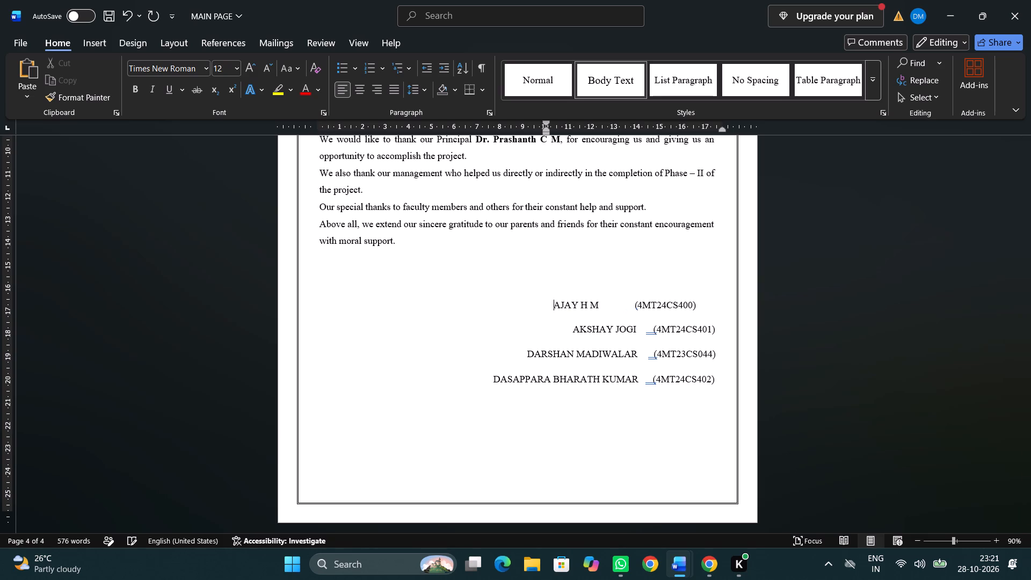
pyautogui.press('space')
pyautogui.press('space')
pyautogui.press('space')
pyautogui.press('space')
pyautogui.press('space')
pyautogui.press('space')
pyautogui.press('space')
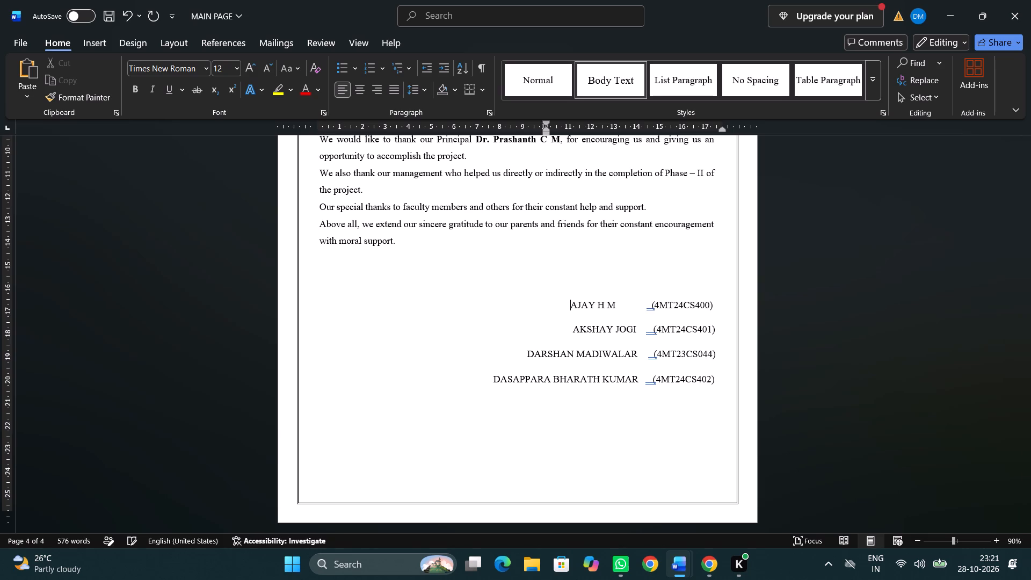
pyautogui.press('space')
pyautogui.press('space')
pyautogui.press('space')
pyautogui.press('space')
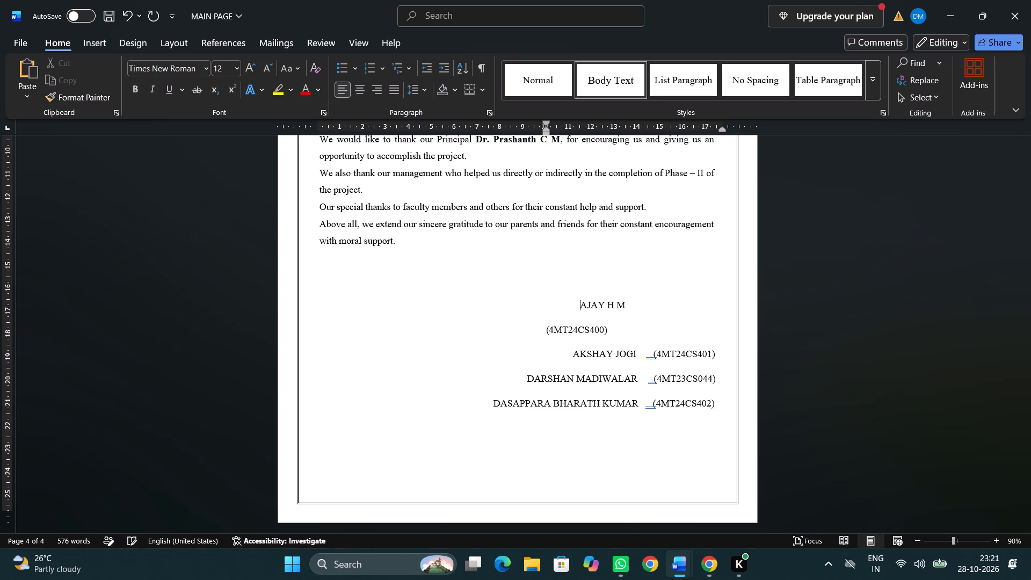
pyautogui.press('BackSpace')
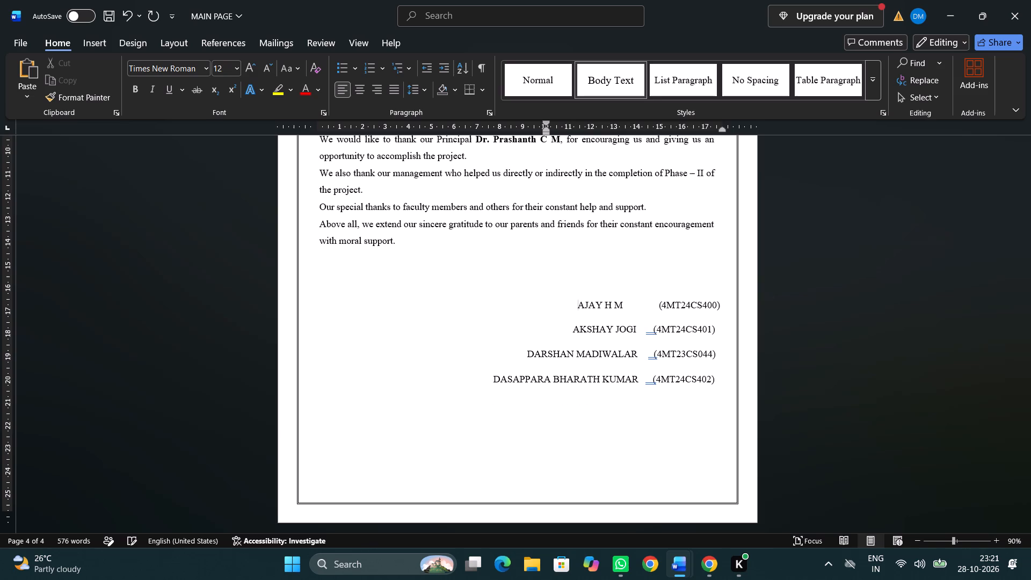
# Remove seven spaces from the gap between the first student's name and registration number.
pyautogui.press('Right')
pyautogui.press('Right')
pyautogui.press('Right')
pyautogui.press('Right')
pyautogui.press('Right')
pyautogui.press('Right')
pyautogui.press('Right')
pyautogui.press('Right')
pyautogui.press('Right')
pyautogui.press('Right')
pyautogui.press('Right')
pyautogui.press('Right')
pyautogui.press('Right')
pyautogui.press('Right')
pyautogui.press('Right')
pyautogui.press('Right')
pyautogui.press('Right')
pyautogui.press('Right')
pyautogui.press('Right')
pyautogui.press('Right')
pyautogui.press('Right')
pyautogui.press('Right')
pyautogui.press('BackSpace')
pyautogui.press('BackSpace')
pyautogui.press('BackSpace')
pyautogui.press('BackSpace')
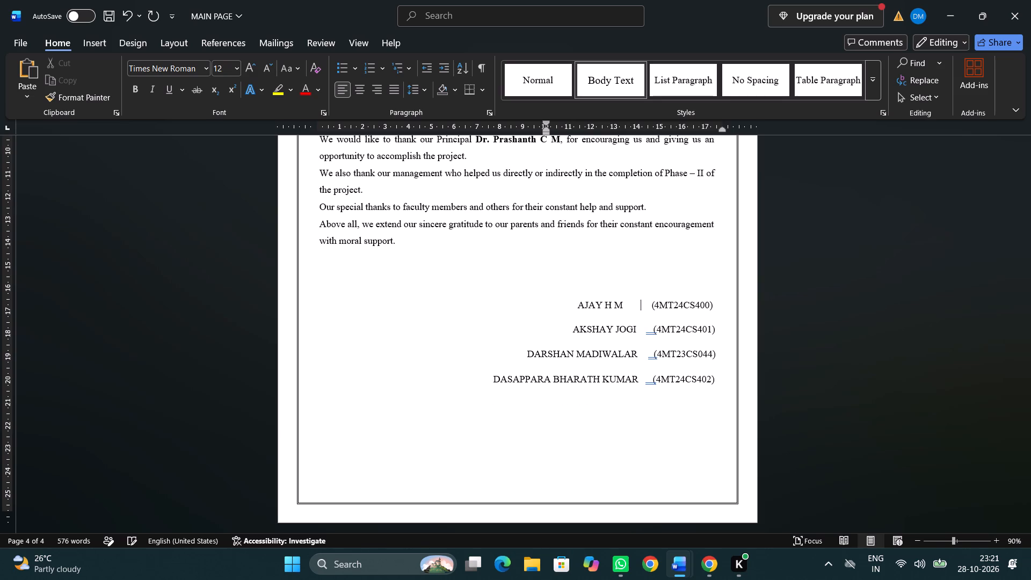
pyautogui.press('BackSpace')
pyautogui.press('BackSpace')
pyautogui.press('BackSpace')
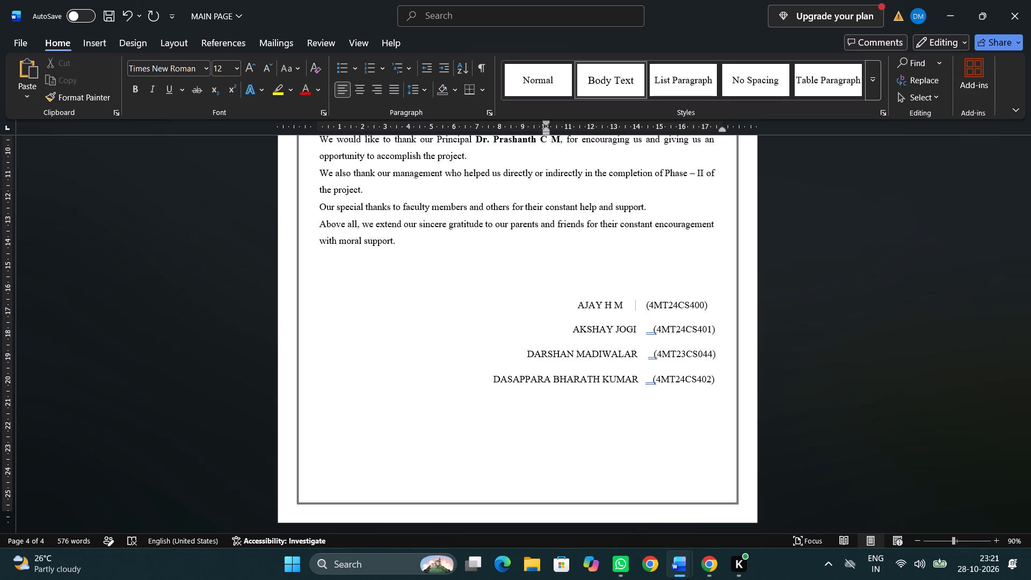
# Indent the first student's name by four more spaces in the Acknowledgements signature list.
pyautogui.press('Down')
pyautogui.press('Left')
pyautogui.press('Up')
pyautogui.press('Left')
pyautogui.press('Left')
pyautogui.press('Left')
pyautogui.press('Left')
pyautogui.press('Left')
pyautogui.press('Left')
pyautogui.press('Left')
pyautogui.press('Left')
pyautogui.press('Left')
pyautogui.press('Left')
pyautogui.press('Left')
pyautogui.press('Left')
pyautogui.press('Left')
pyautogui.press('Left')
pyautogui.press('Left')
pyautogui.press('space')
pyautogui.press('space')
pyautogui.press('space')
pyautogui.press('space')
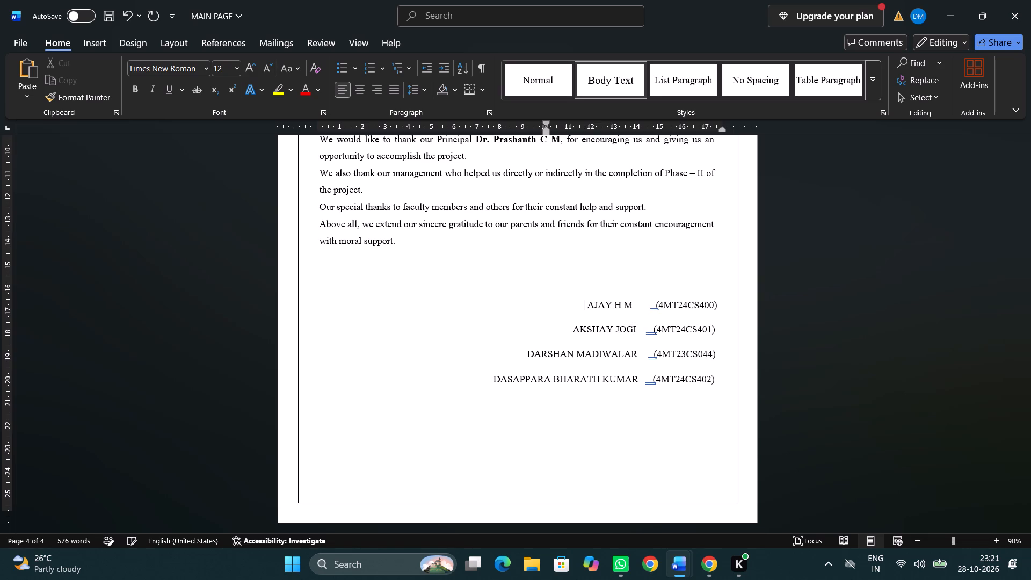
# Shorten the gap between the first student's name and registration number by three spaces.
pyautogui.press('Right')
pyautogui.press('Right')
pyautogui.press('Right')
pyautogui.press('Right')
pyautogui.press('Right')
pyautogui.press('Right')
pyautogui.press('Right')
pyautogui.press('Right')
pyautogui.press('Right')
pyautogui.press('Right')
pyautogui.press('Right')
pyautogui.press('Right')
pyautogui.press('Right')
pyautogui.press('Right')
pyautogui.press('Right')
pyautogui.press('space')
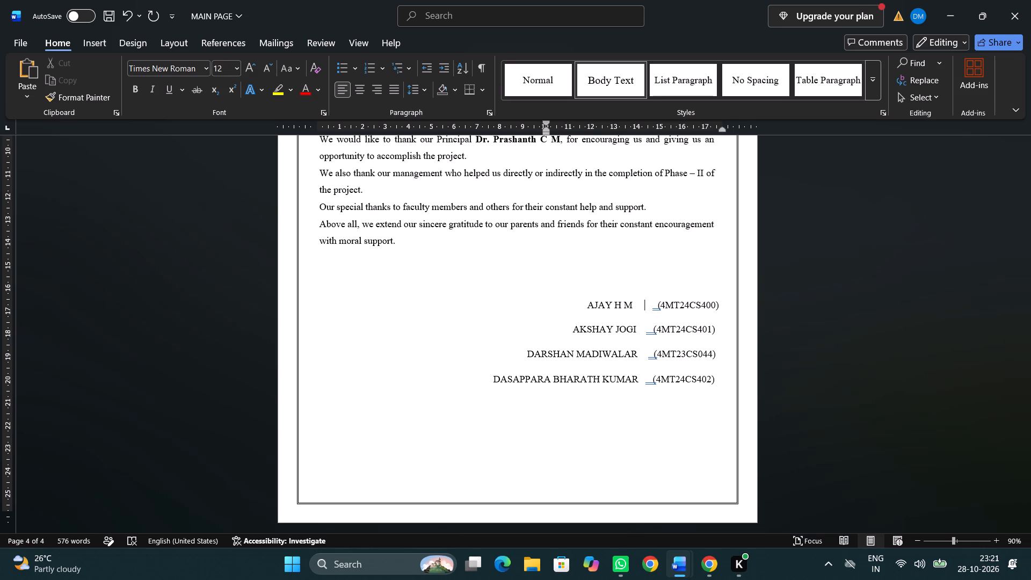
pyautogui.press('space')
pyautogui.press('BackSpace')
pyautogui.press('BackSpace')
pyautogui.press('BackSpace')
pyautogui.press('BackSpace')
pyautogui.press('BackSpace')
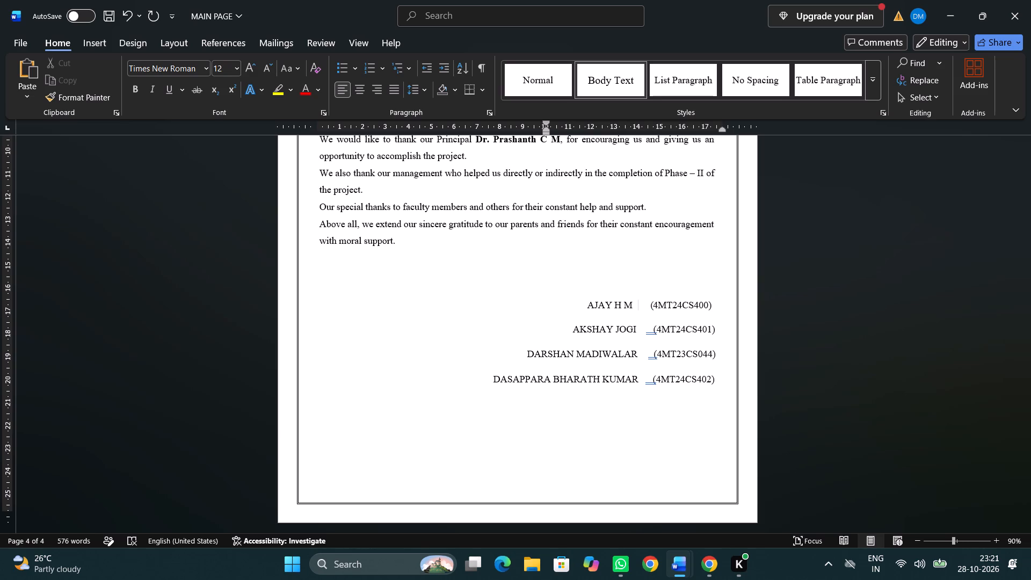
# Add two more spaces before the first student's name so it ends level with the names below.
pyautogui.press('Left')
pyautogui.press('Left')
pyautogui.press('Left')
pyautogui.press('Left')
pyautogui.press('Left')
pyautogui.press('Left')
pyautogui.press('Left')
pyautogui.press('Left')
pyautogui.press('Left')
pyautogui.press('Left')
pyautogui.press('Left')
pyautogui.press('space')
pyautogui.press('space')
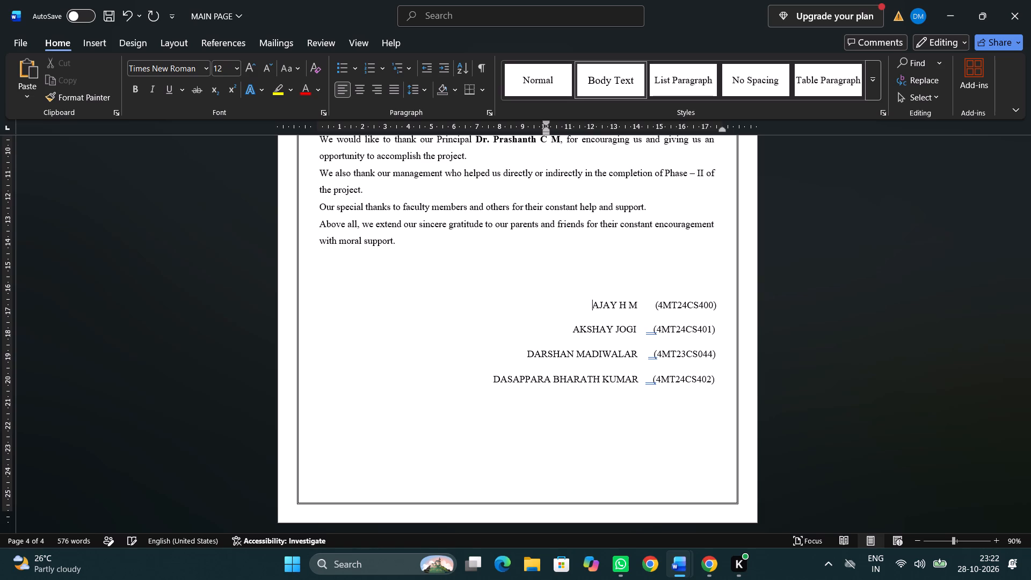
pyautogui.press('BackSpace')
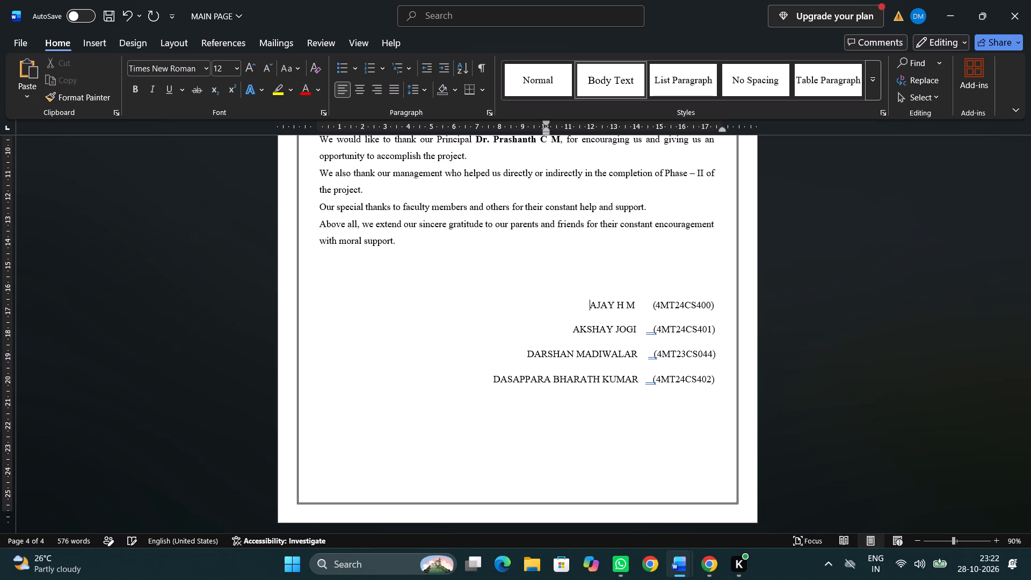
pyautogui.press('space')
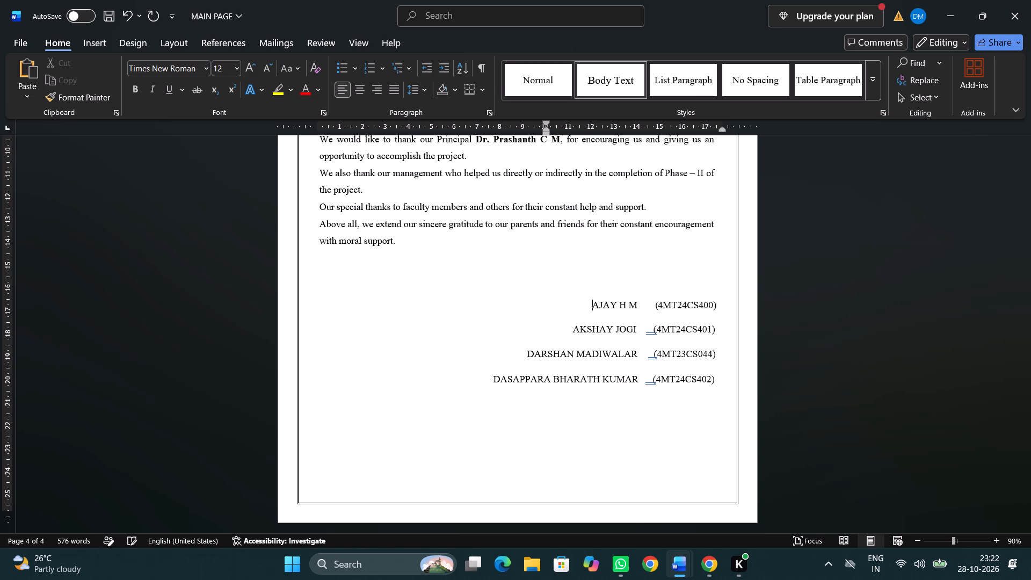
# Remove one space directly before the first student's registration number to line it up with the numbers below.
pyautogui.click(654, 310)
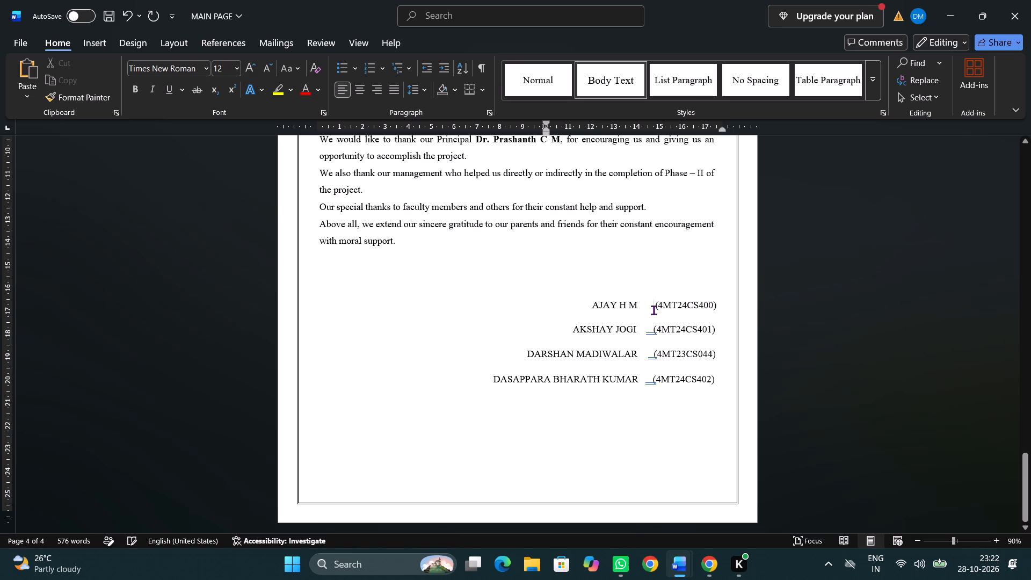
pyautogui.press('BackSpace')
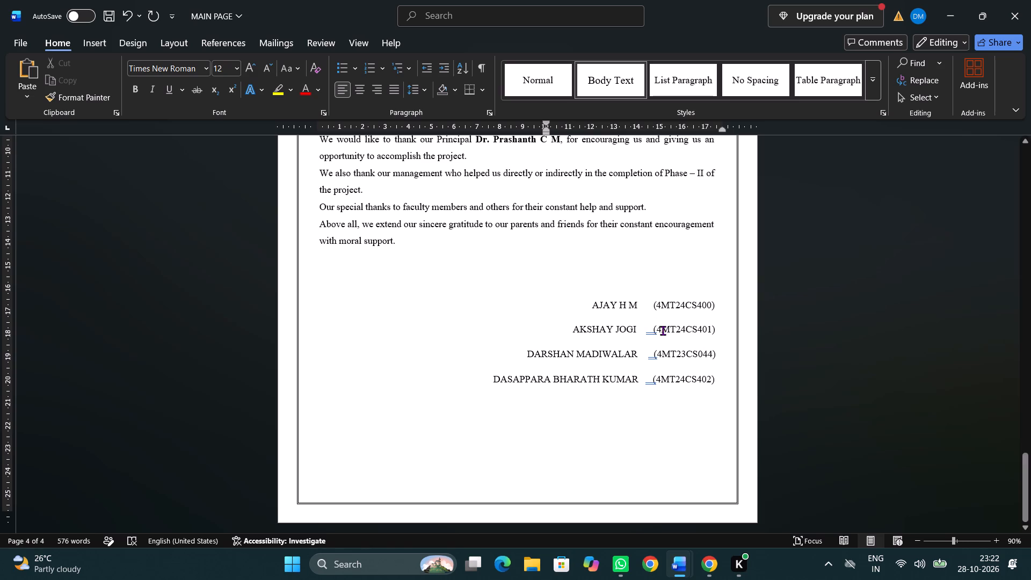
# Ignore once the grammar flag before each of the four students' registration numbers on the Acknowledgements page.
pyautogui.click(654, 331)
pyautogui.rightClick(654, 331)
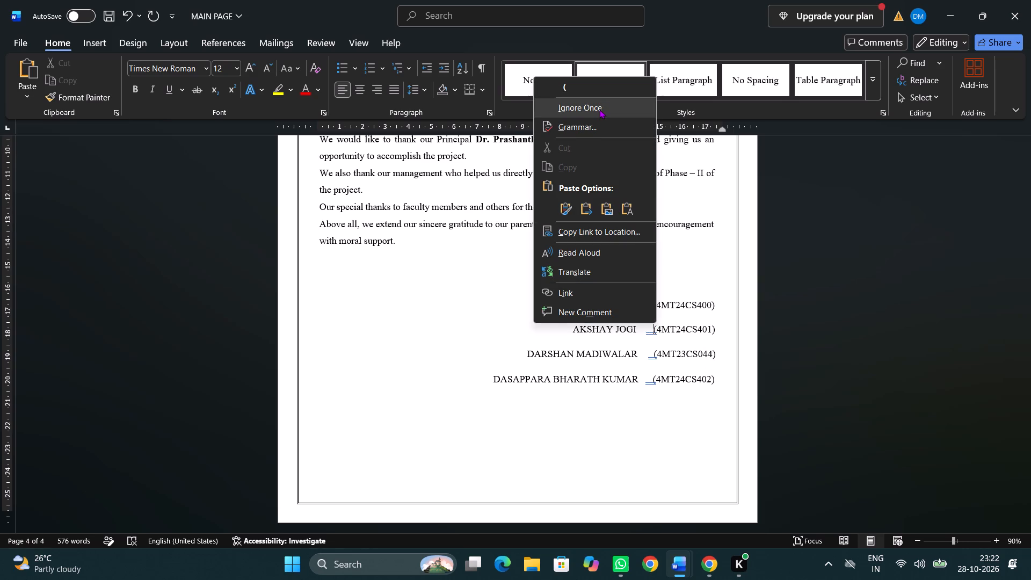
pyautogui.click(599, 109)
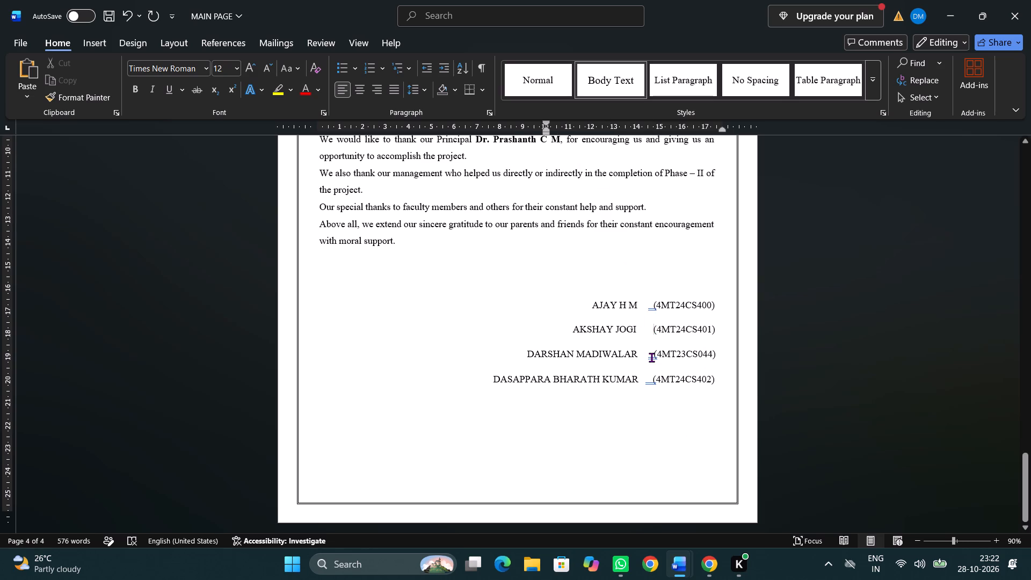
pyautogui.click(651, 357)
pyautogui.rightClick(651, 357)
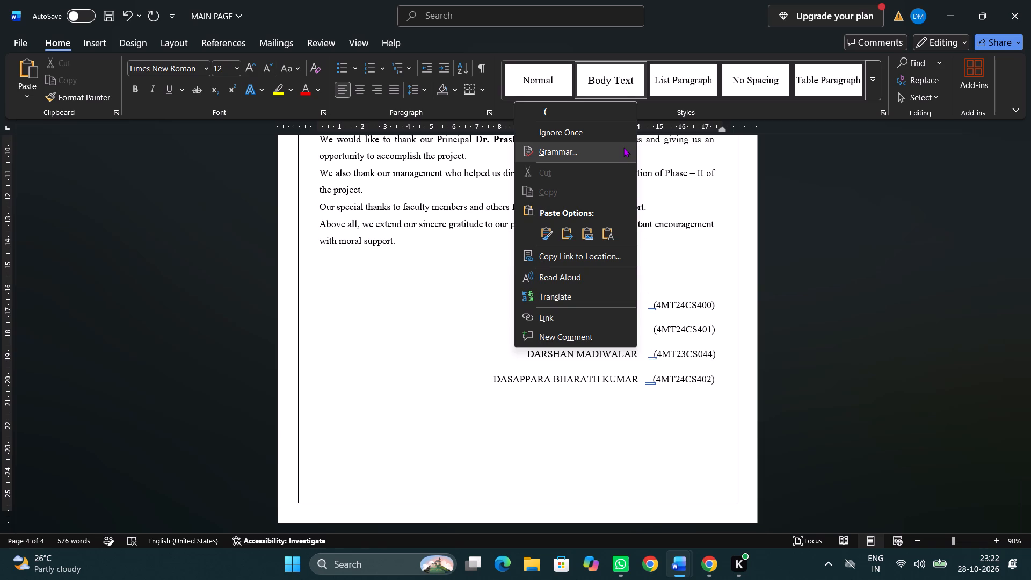
pyautogui.click(617, 142)
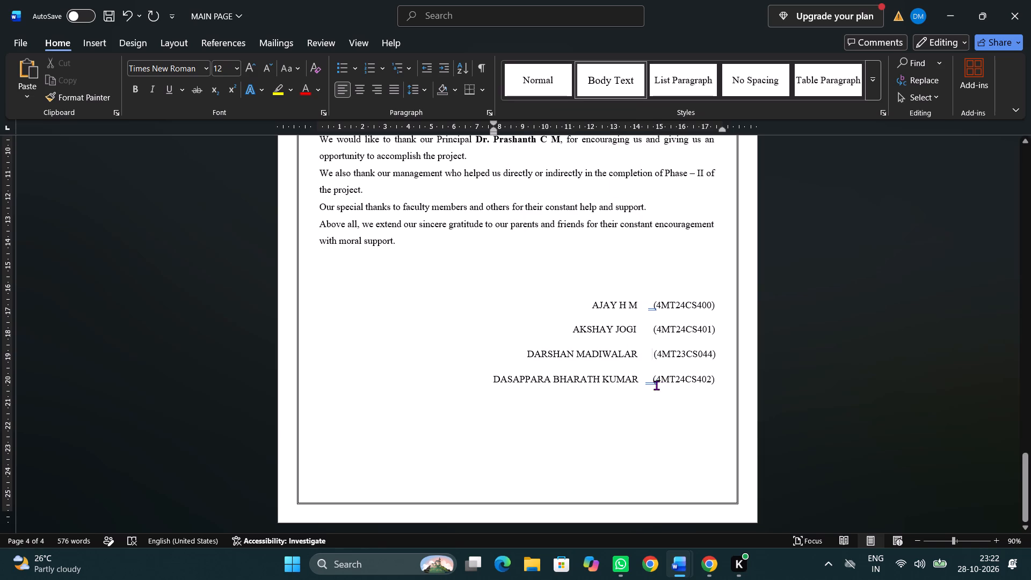
pyautogui.click(651, 382)
pyautogui.rightClick(651, 382)
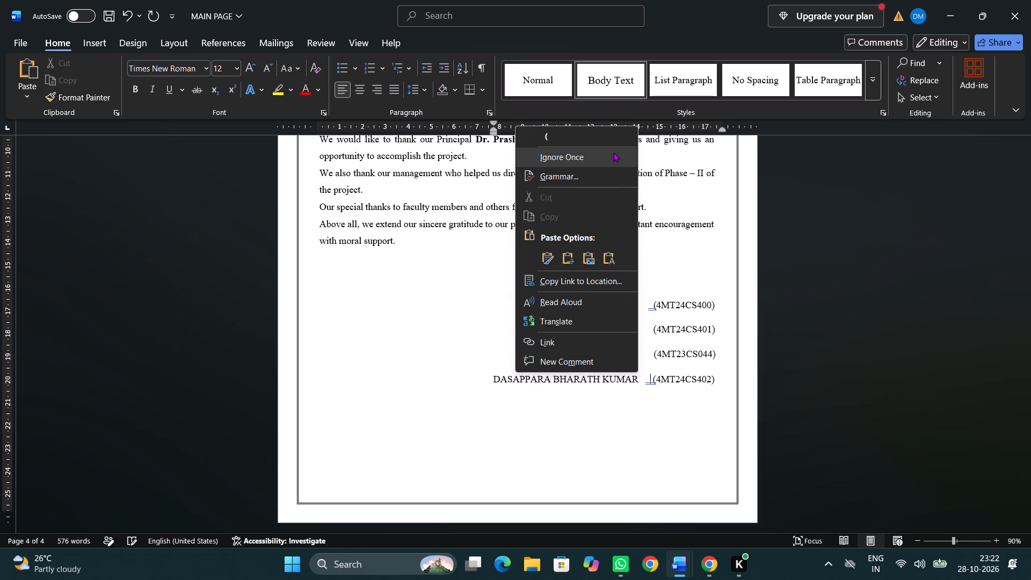
pyautogui.click(613, 152)
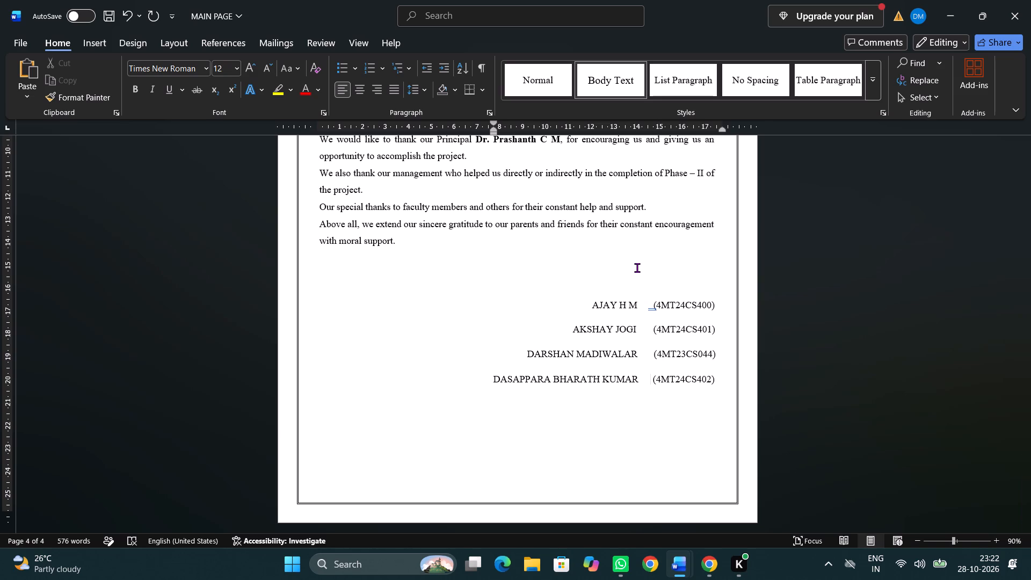
pyautogui.click(653, 309)
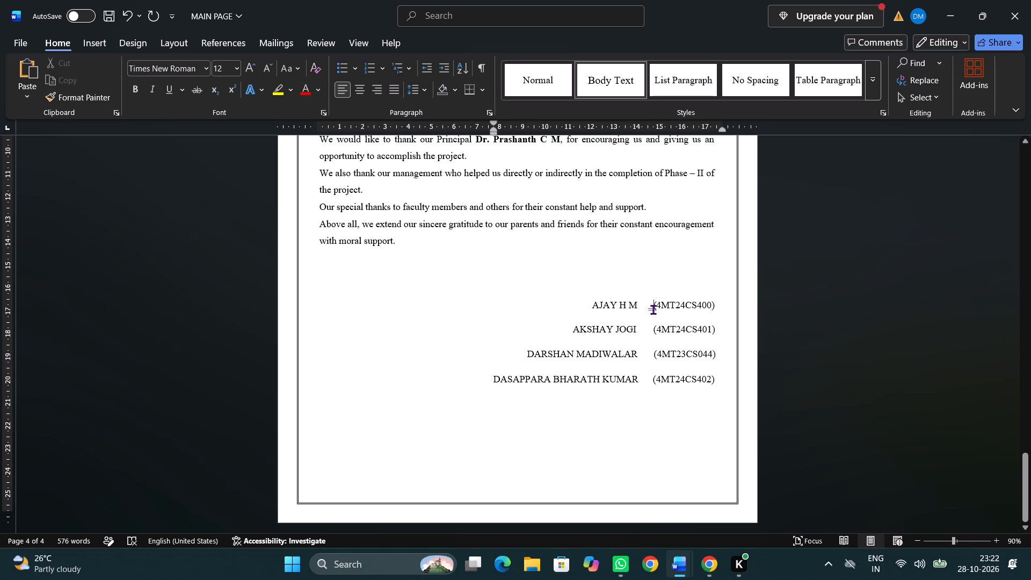
pyautogui.rightClick(653, 309)
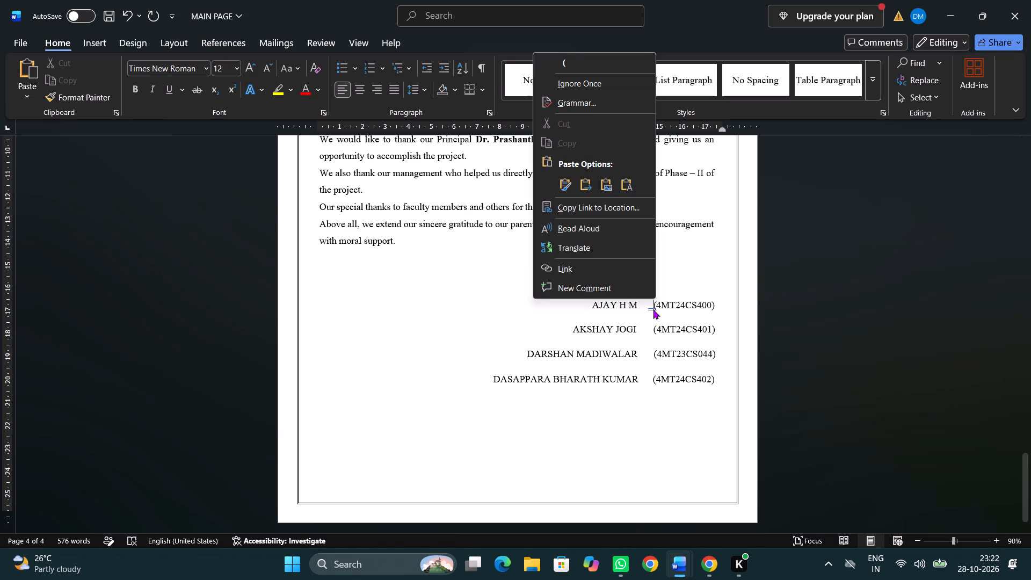
pyautogui.click(600, 81)
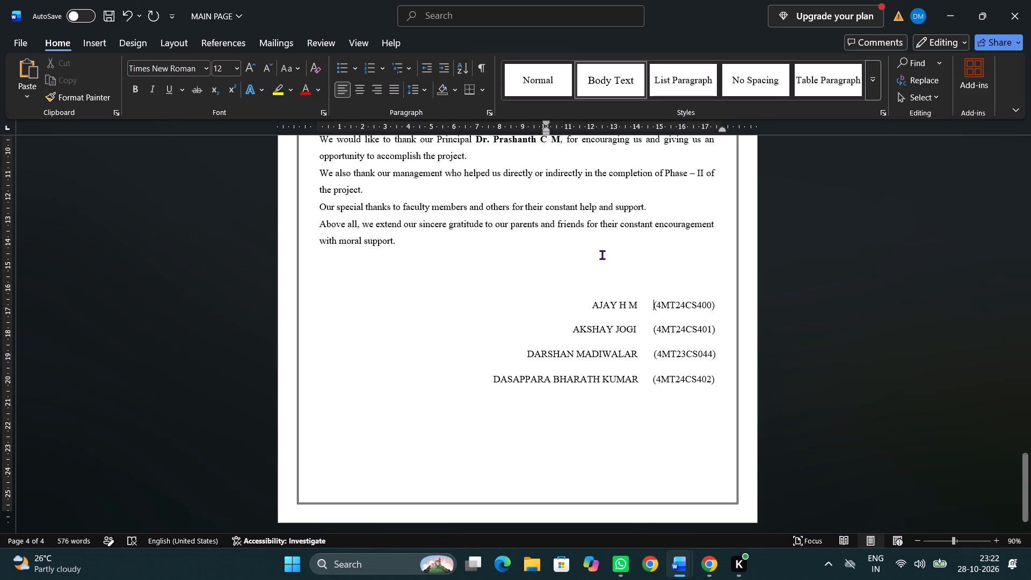
# Review the report's cover, certificate, declaration and acknowledgements pages, checking the student names, registration numbers and guide details.
pyautogui.scroll(-2, 625, 343)
pyautogui.scroll(1, 626, 385)
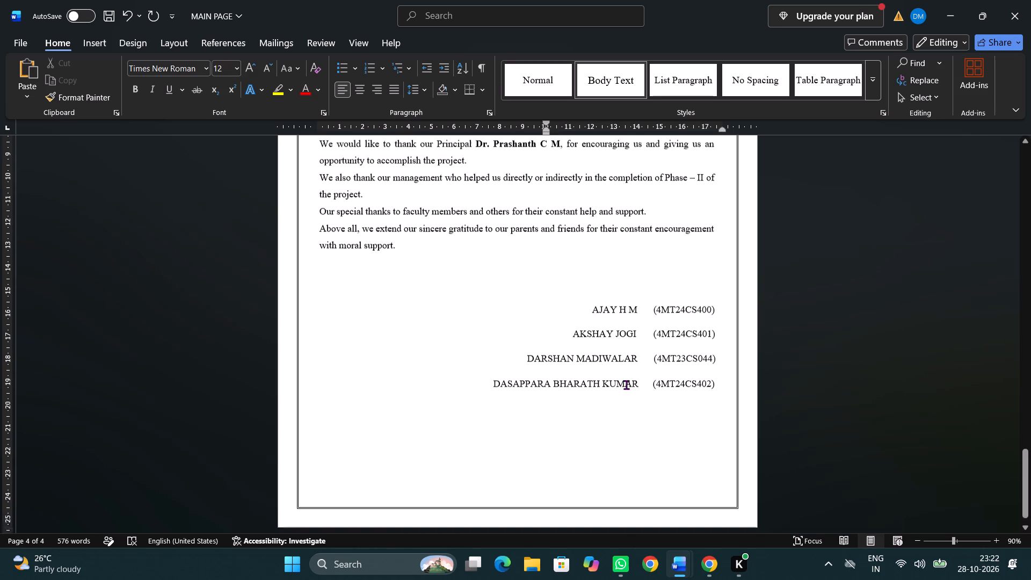
pyautogui.scroll(1, 626, 385)
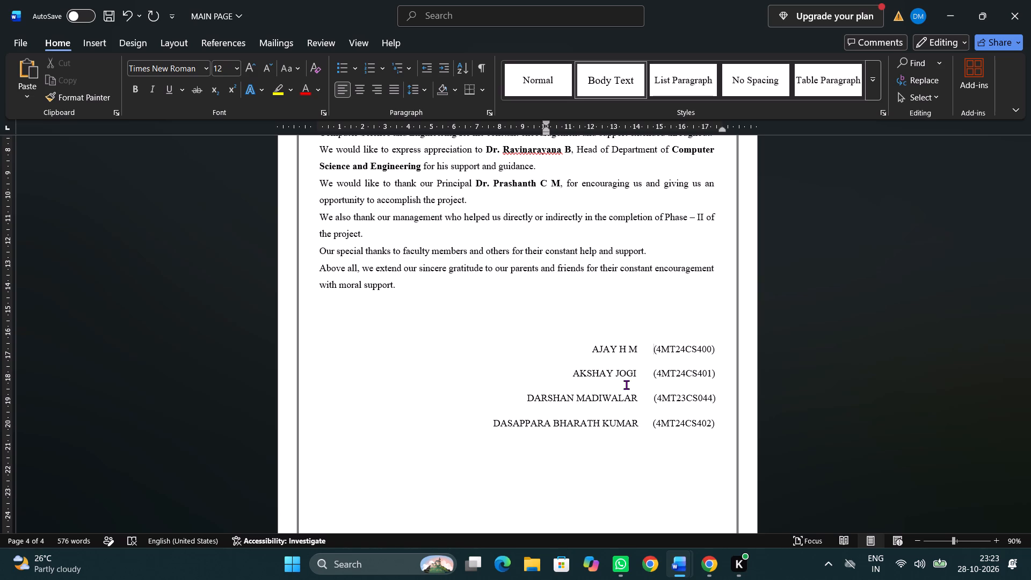
pyautogui.scroll(3, 626, 385)
pyautogui.scroll(-7, 626, 385)
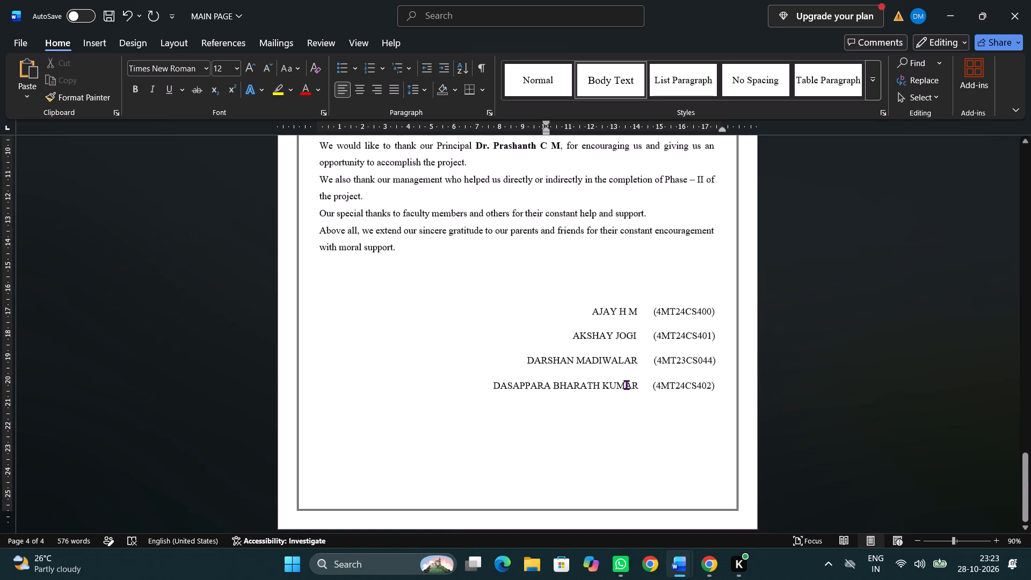
pyautogui.scroll(-3, 626, 385)
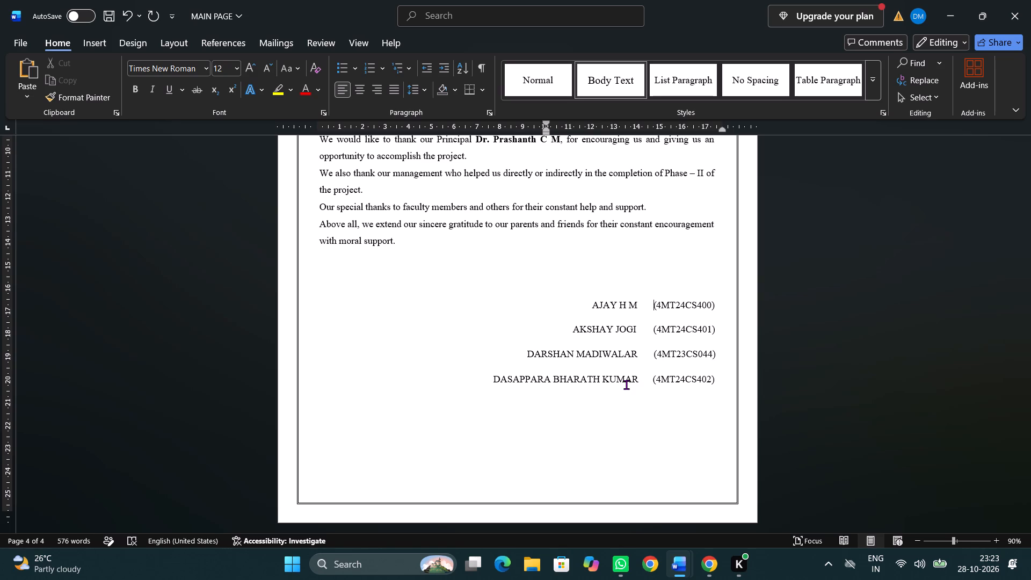
pyautogui.scroll(13, 626, 385)
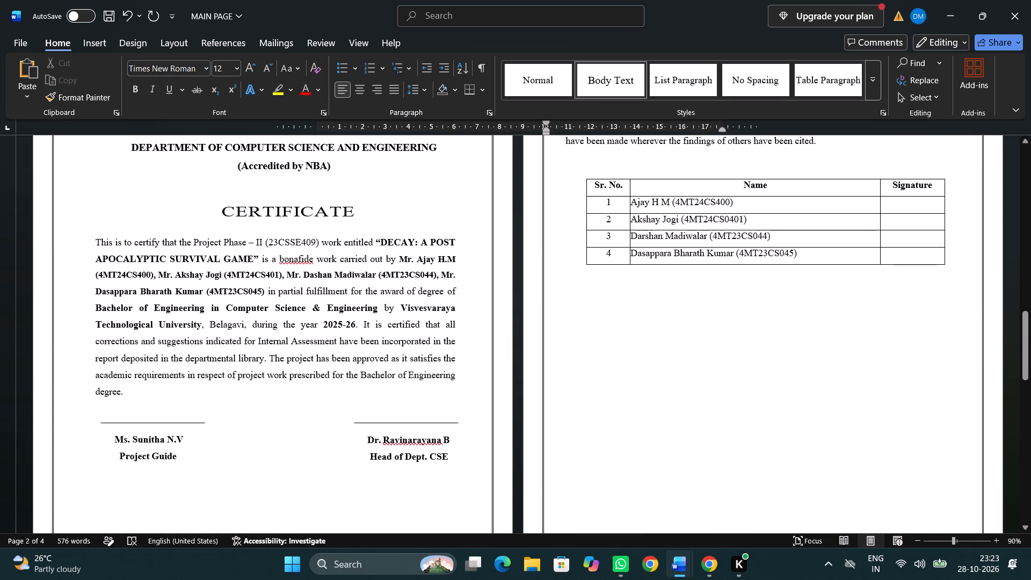
pyautogui.scroll(3, 626, 385)
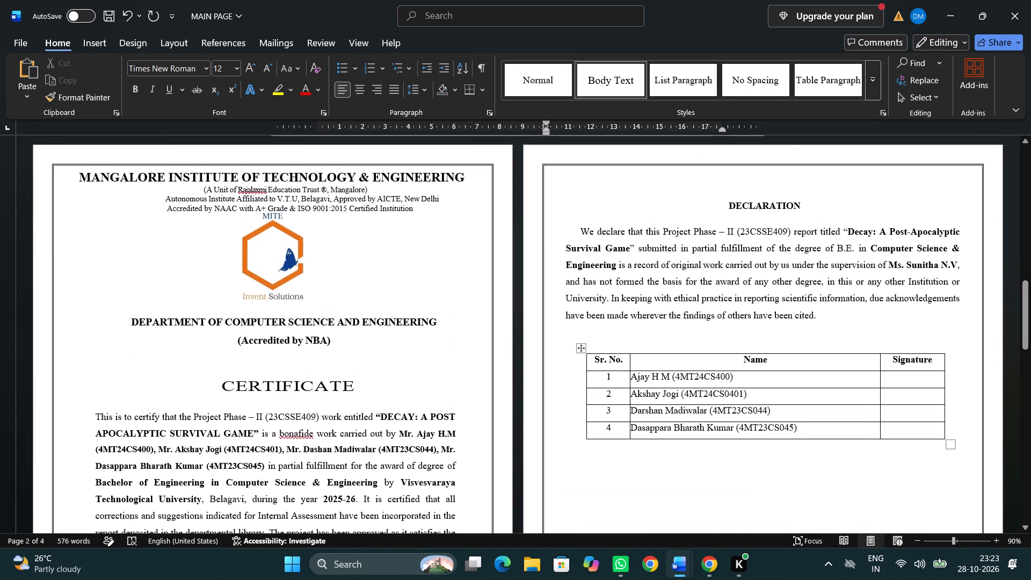
pyautogui.scroll(3, 626, 385)
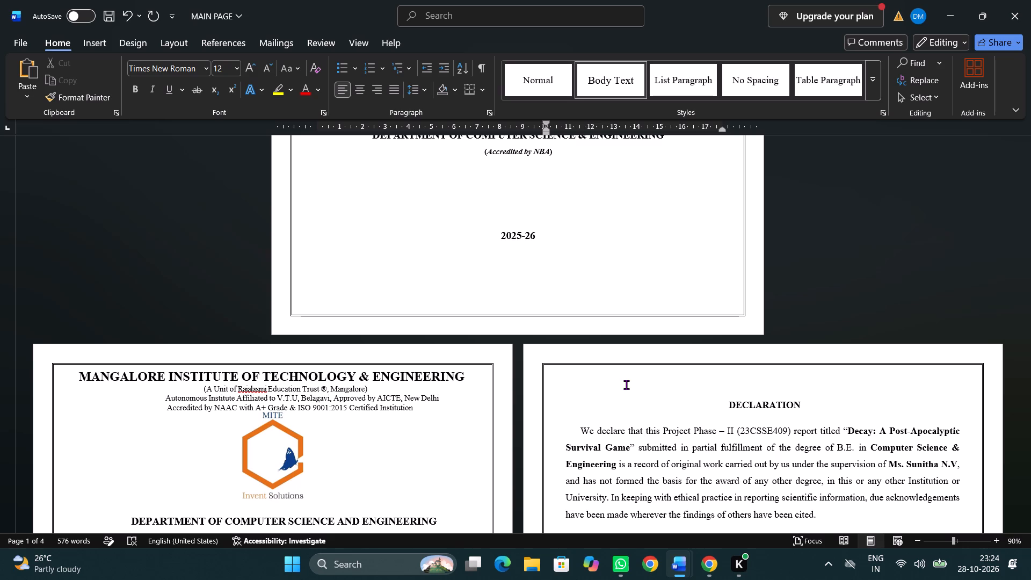
pyautogui.scroll(-8, 626, 385)
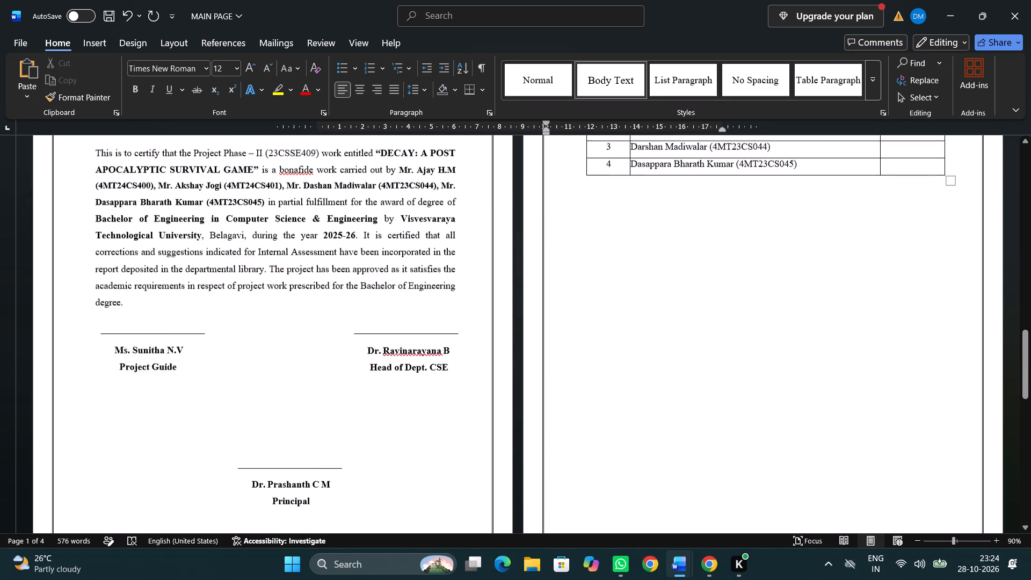
pyautogui.scroll(-9, 626, 385)
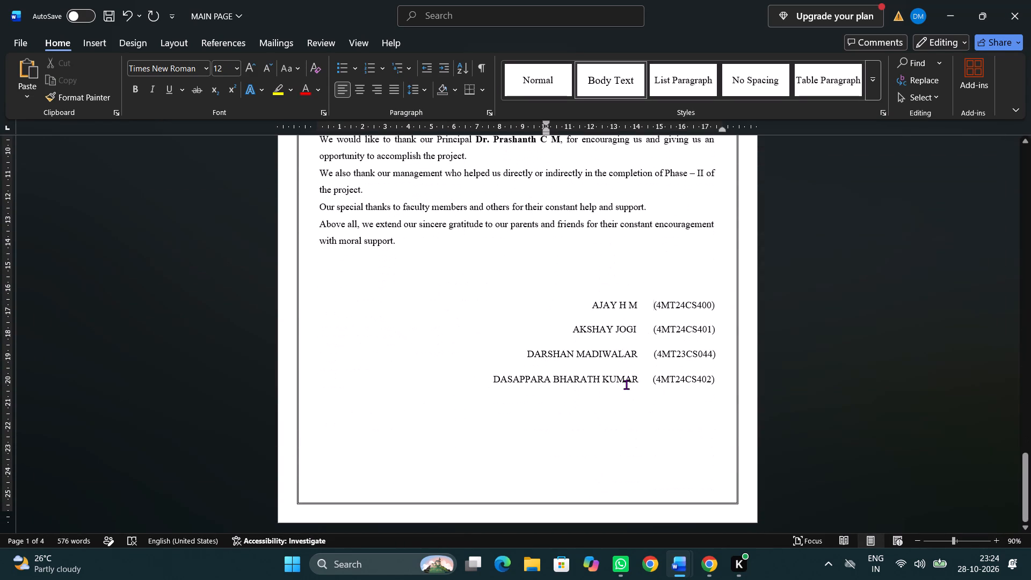
pyautogui.scroll(-1, 626, 385)
pyautogui.scroll(17, 626, 385)
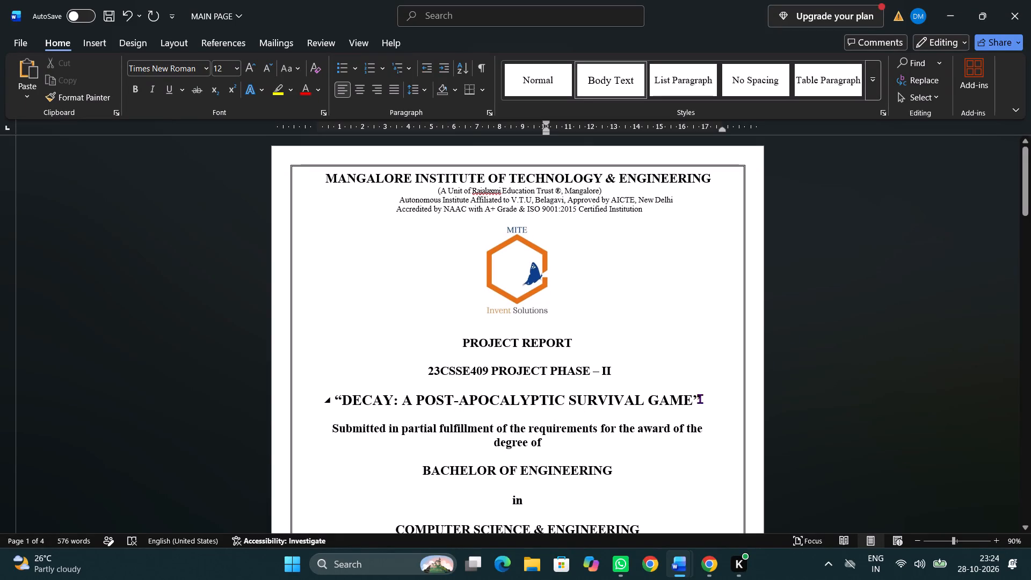
pyautogui.scroll(-2, 488, 436)
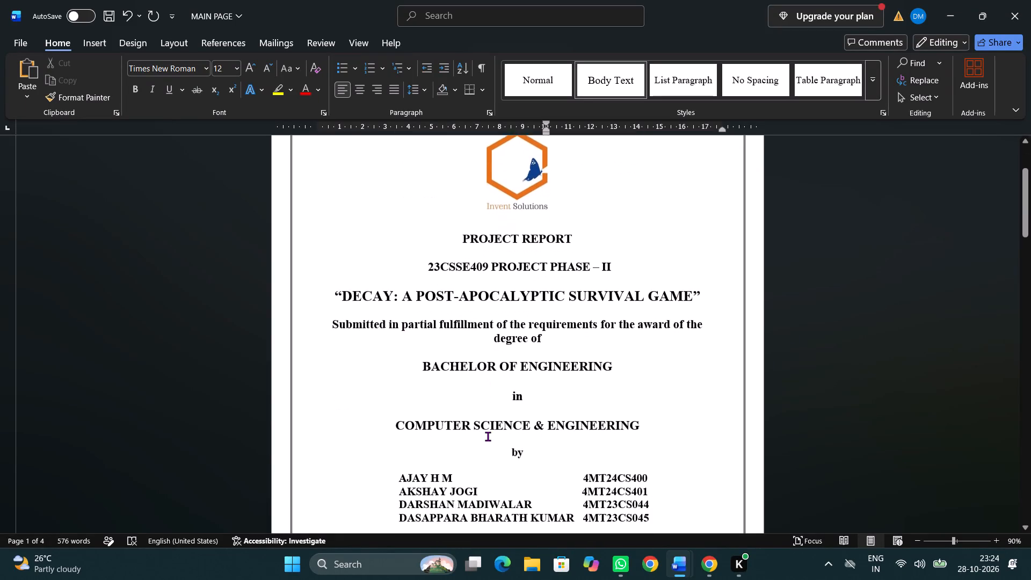
pyautogui.scroll(-4, 488, 436)
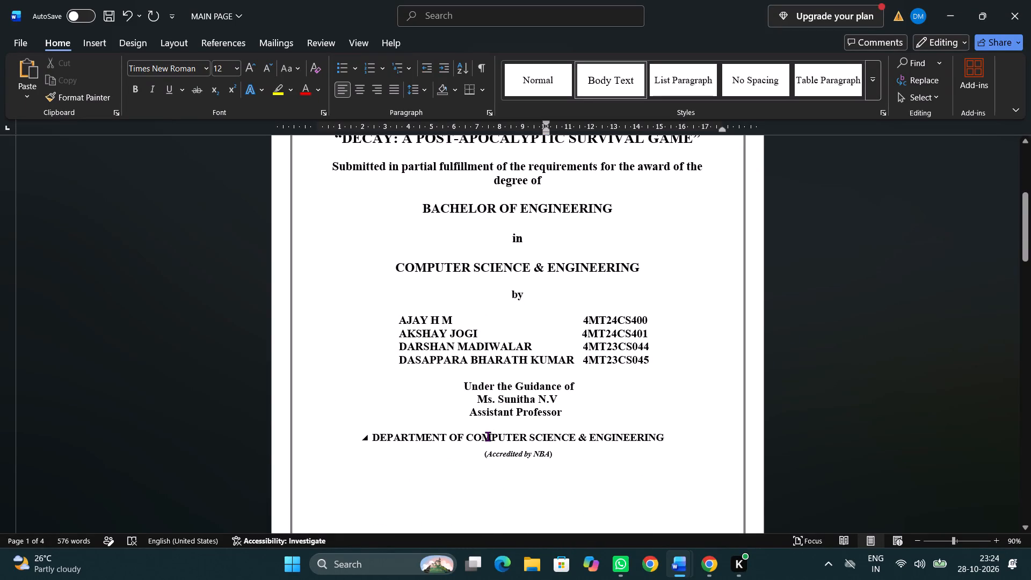
pyautogui.scroll(-2, 488, 436)
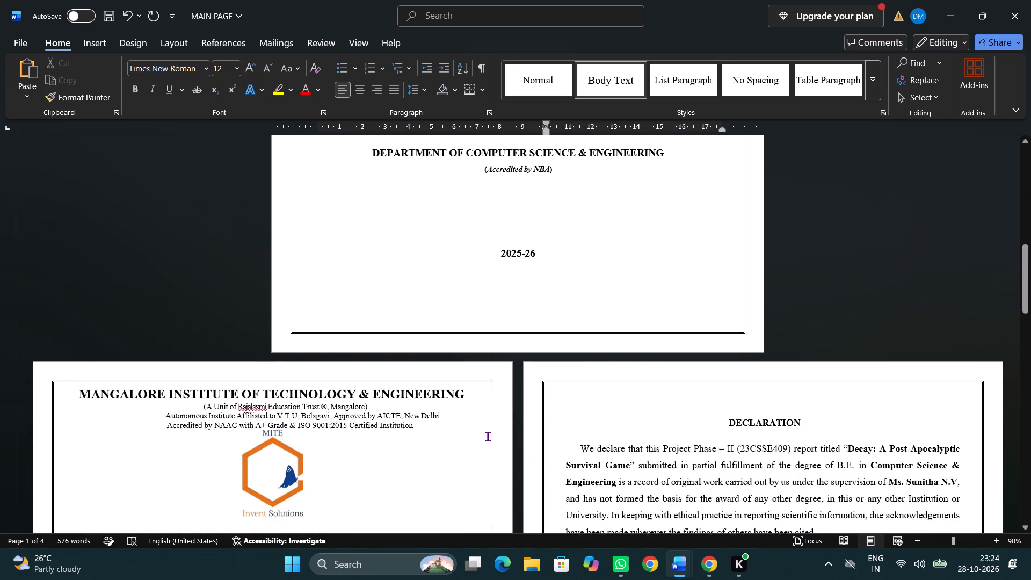
# Recheck the certificate, declaration and acknowledgements pages for consistent project title, student details and guide, department head and principal names.
pyautogui.scroll(-6, 488, 436)
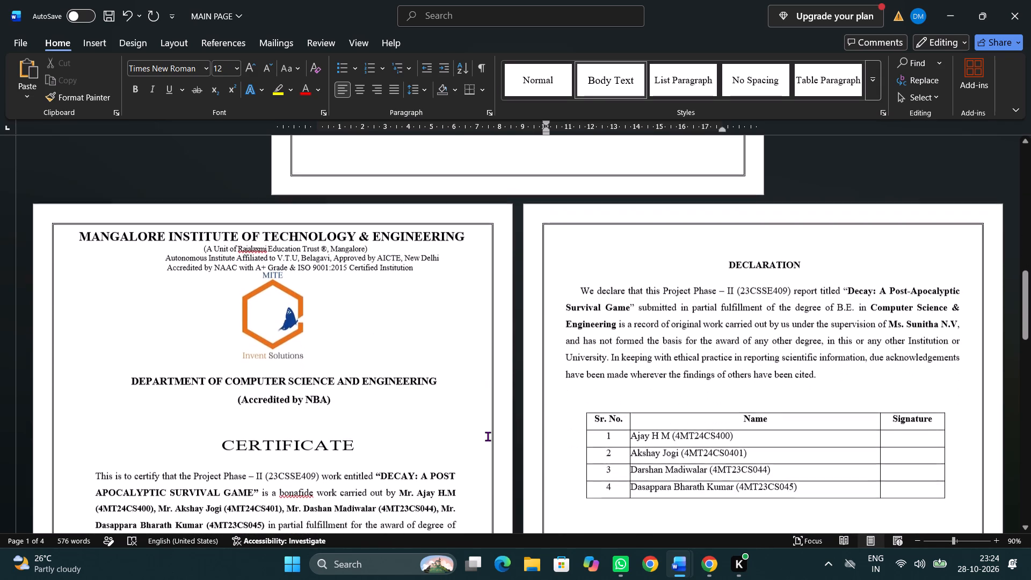
pyautogui.scroll(-3, 488, 436)
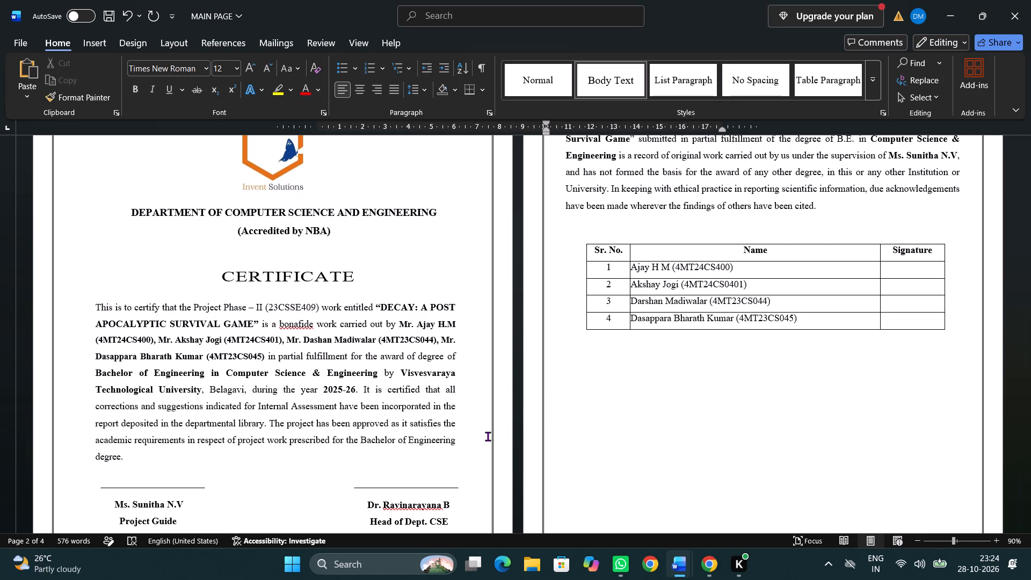
pyautogui.scroll(-2, 488, 436)
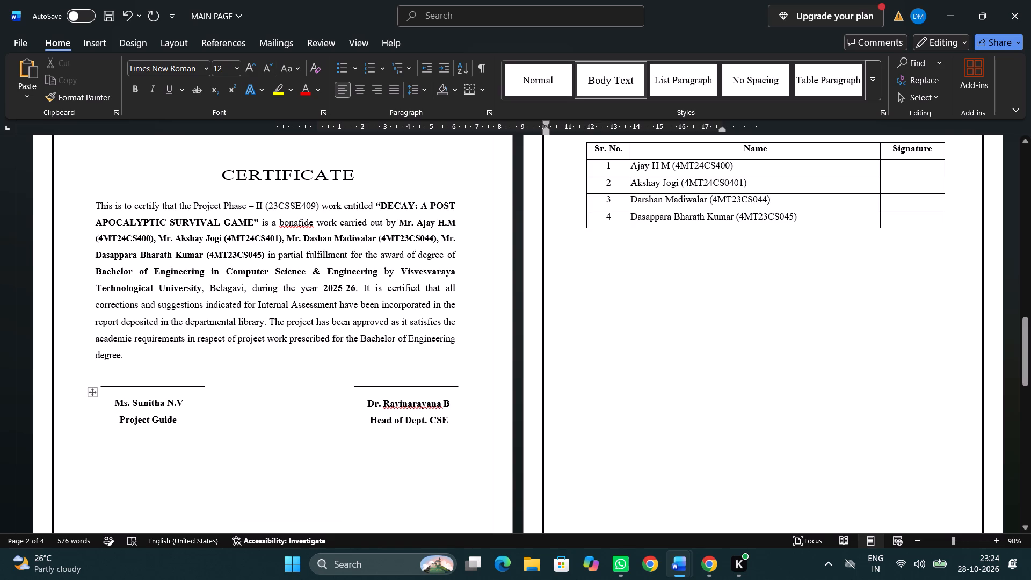
pyautogui.scroll(-3, 439, 442)
pyautogui.scroll(3, 439, 442)
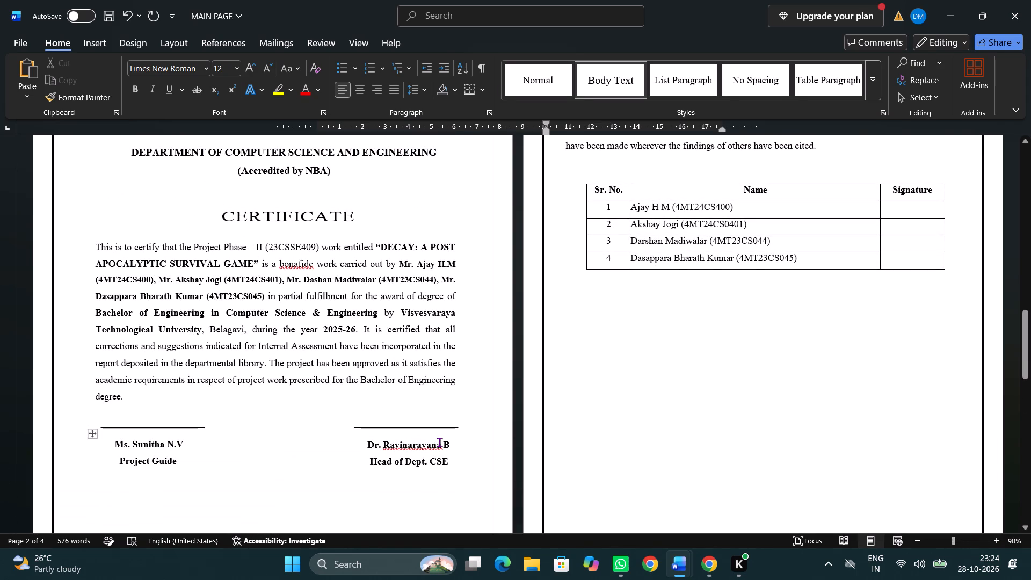
pyautogui.scroll(1, 439, 442)
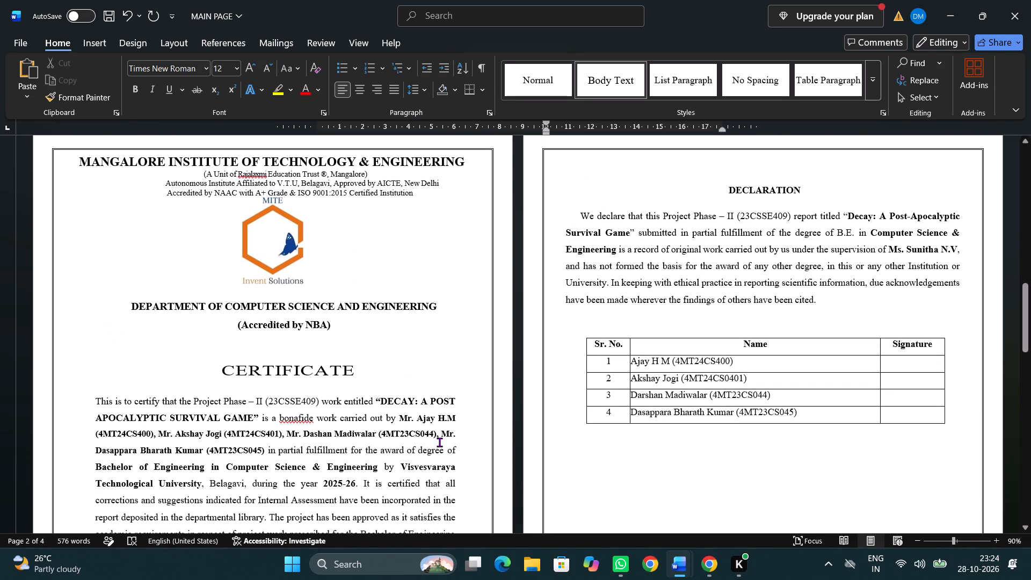
pyautogui.scroll(3, 439, 442)
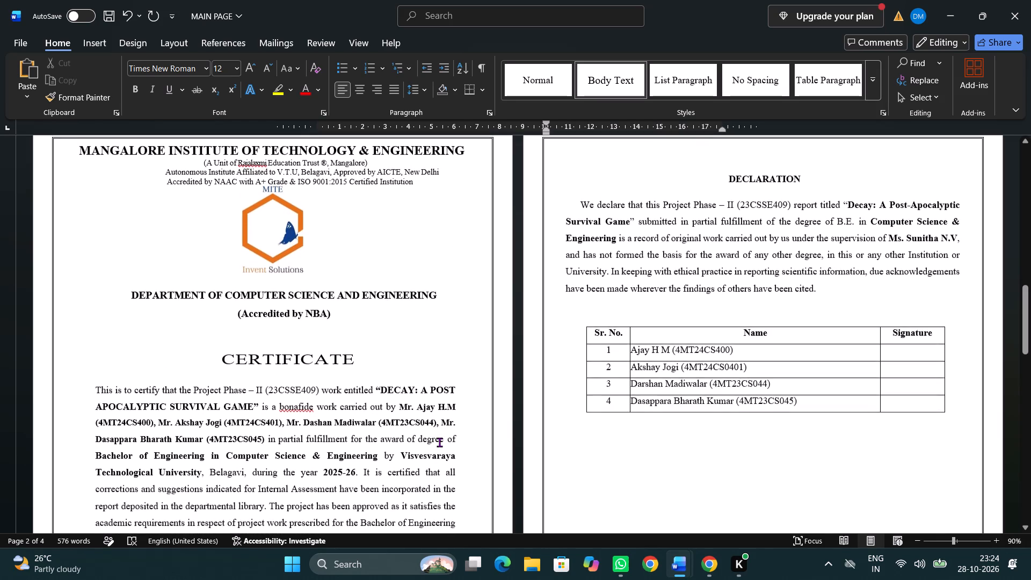
pyautogui.scroll(1, 439, 442)
pyautogui.scroll(-5, 439, 442)
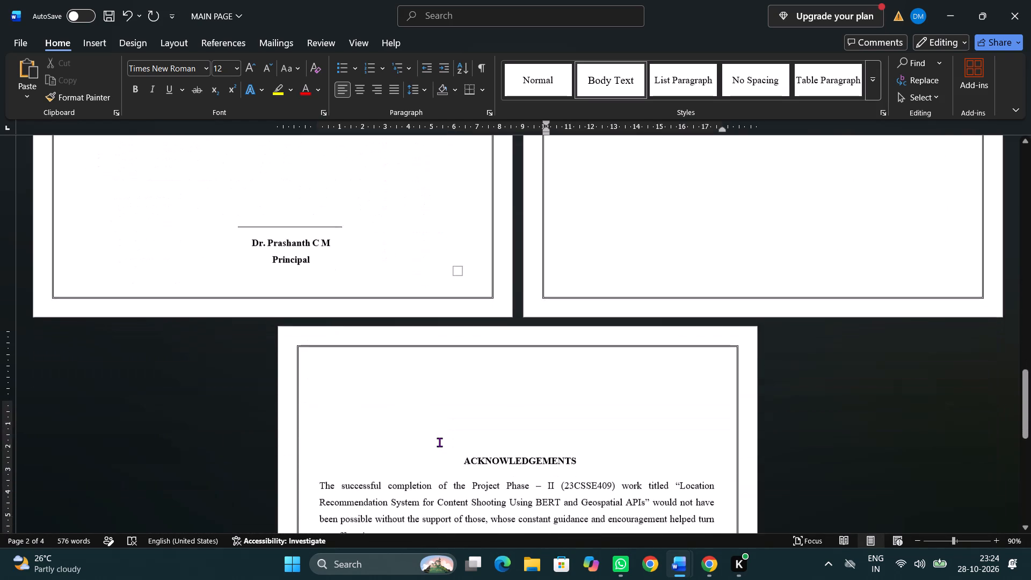
pyautogui.scroll(-3, 439, 442)
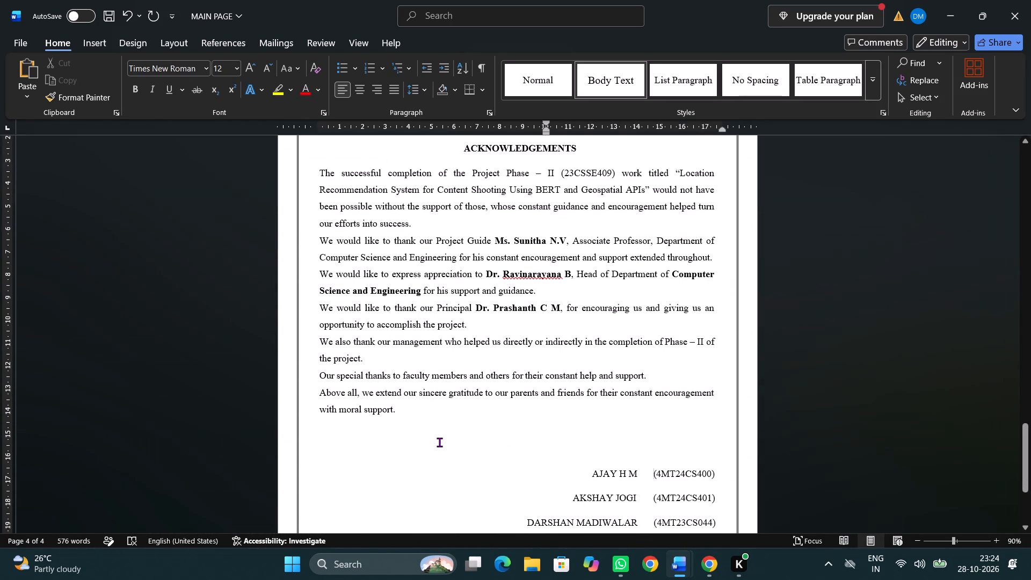
pyautogui.scroll(-3, 439, 442)
pyautogui.scroll(5, 439, 442)
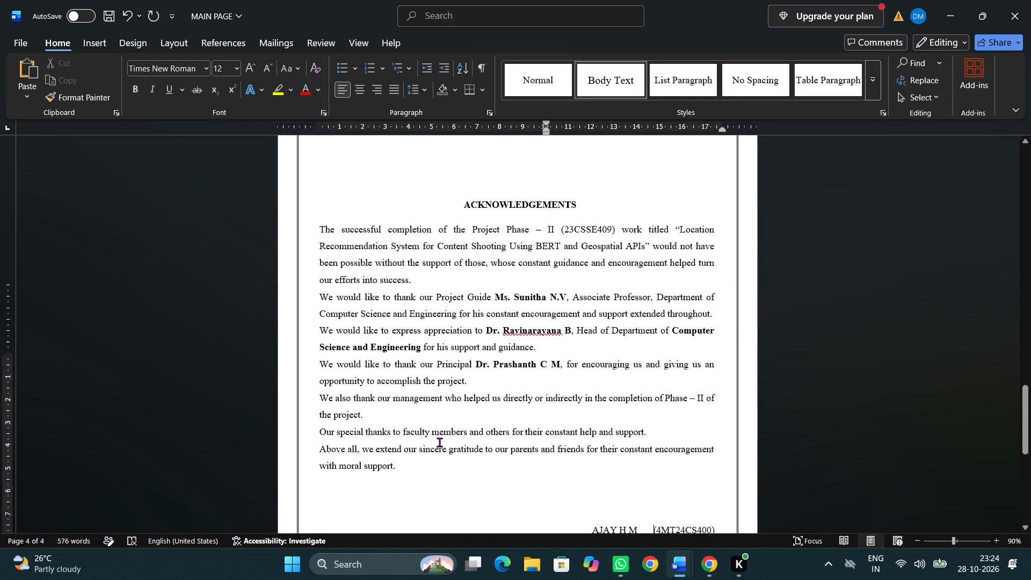
pyautogui.scroll(10, 439, 442)
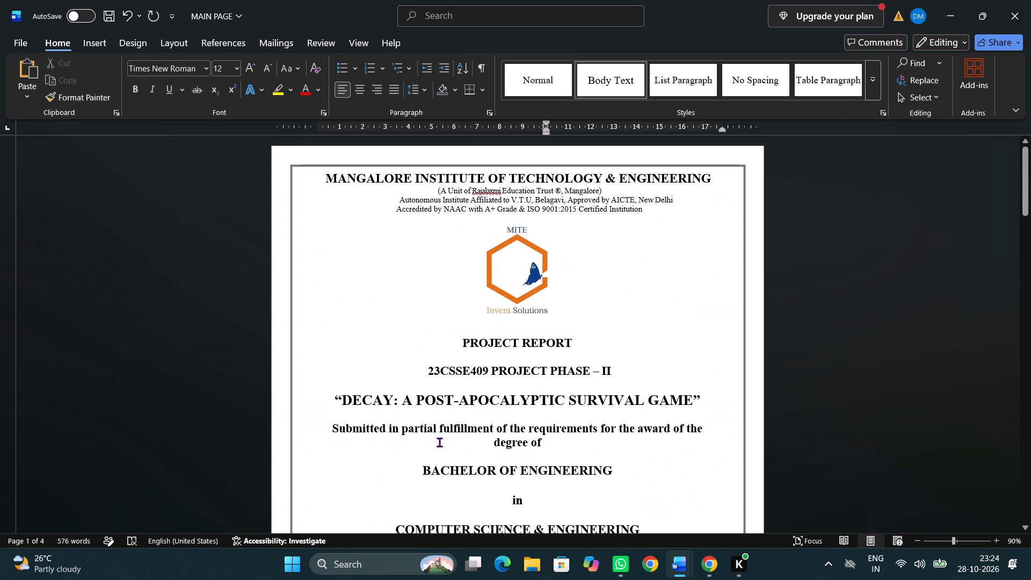
# Save the MAIN PAGE report document.
pyautogui.hotkey('ctrl', 's')
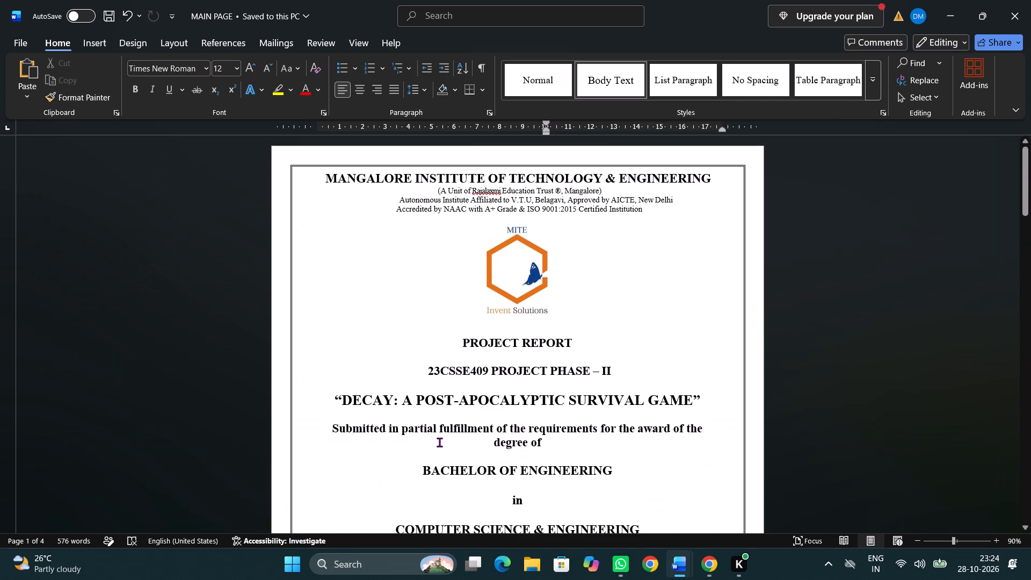
pyautogui.hotkey('ctrl', 's')
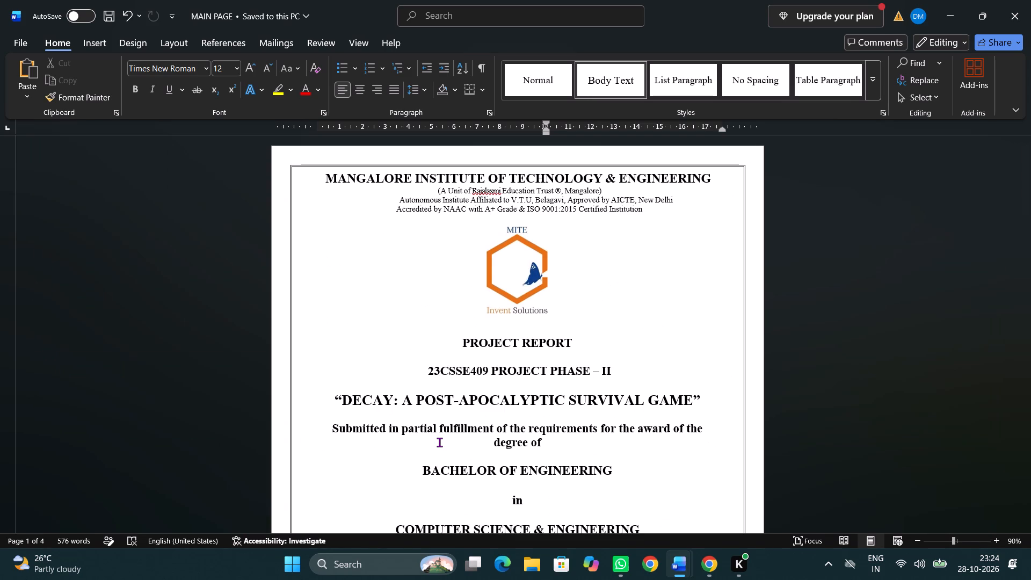
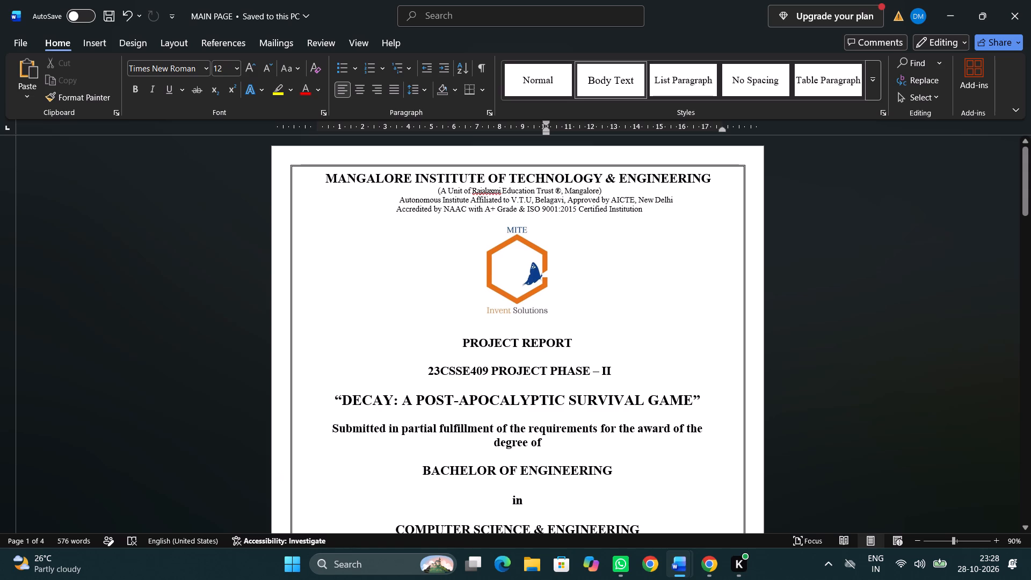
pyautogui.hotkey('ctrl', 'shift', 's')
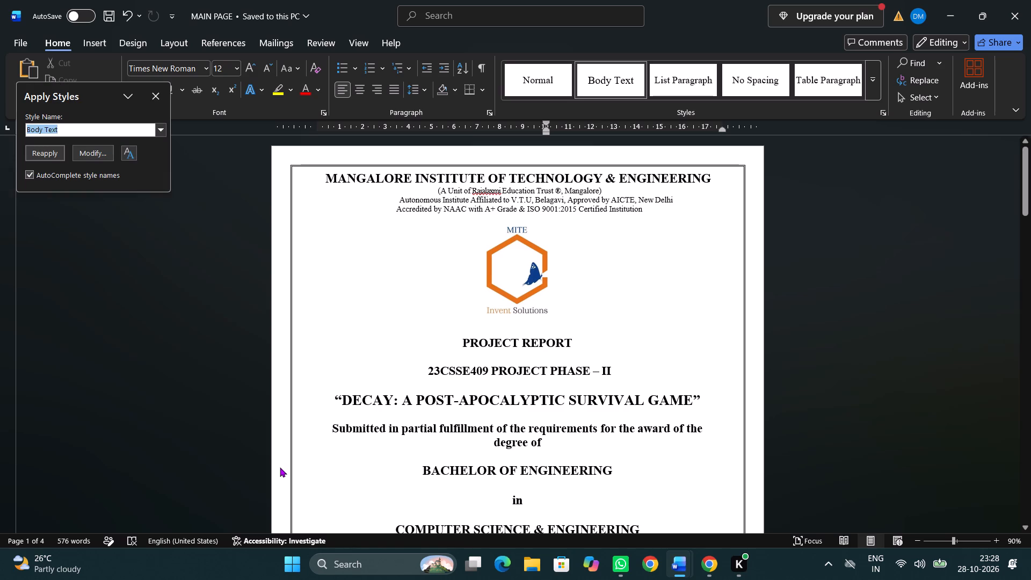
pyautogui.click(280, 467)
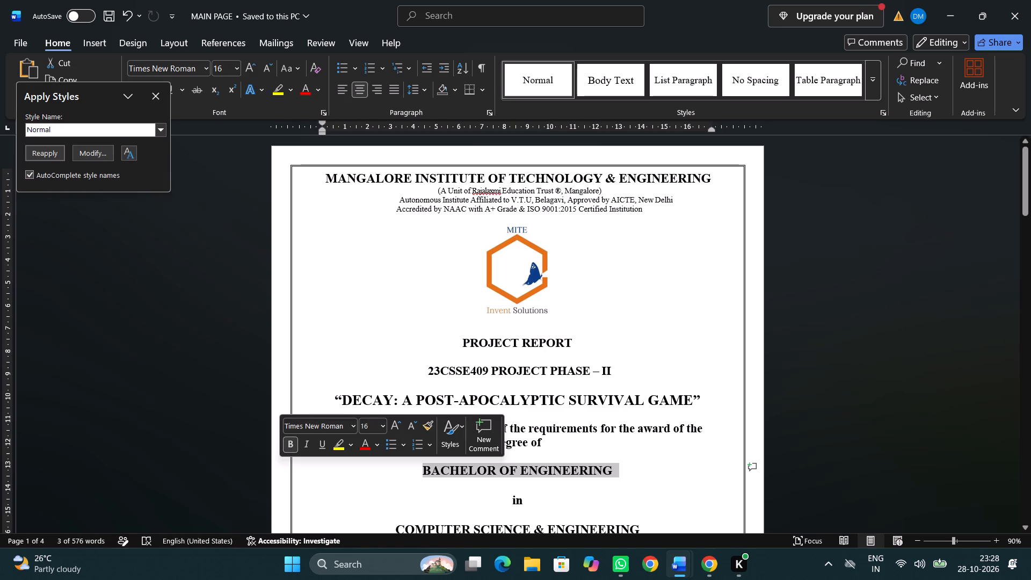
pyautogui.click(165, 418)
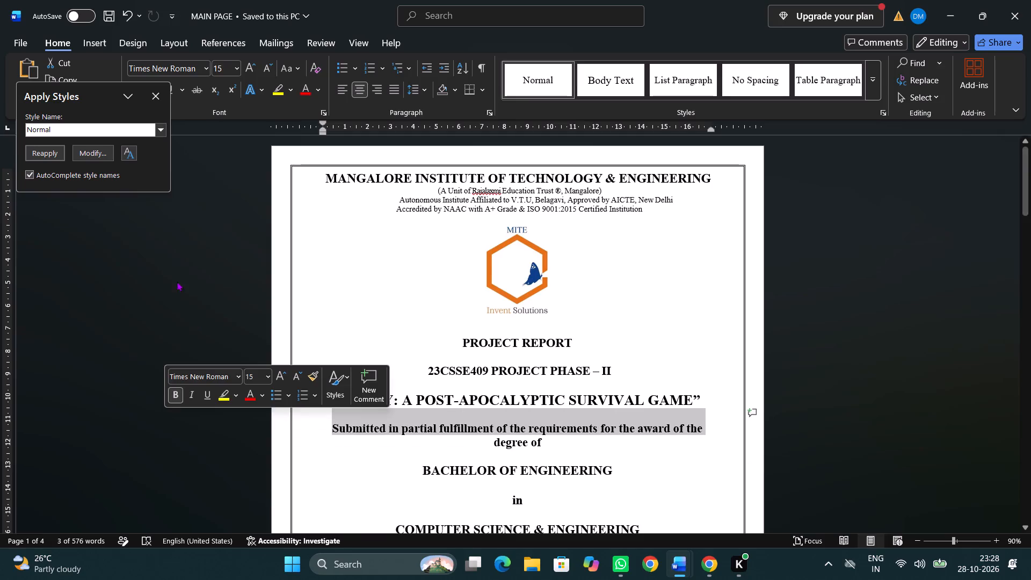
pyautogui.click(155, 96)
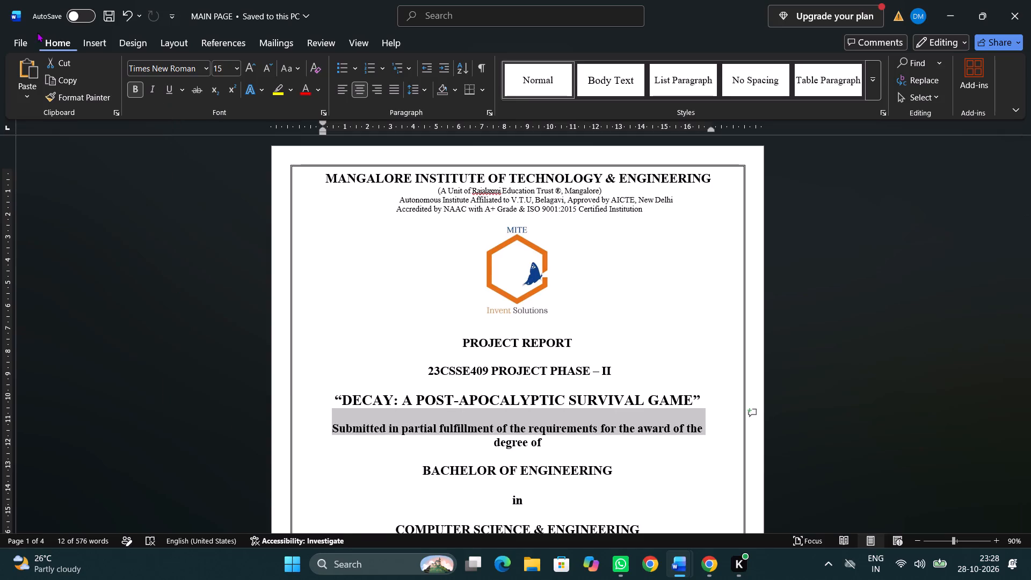
# Save a copy of the report as a Word document in the Desktop folder, with a file name starting with "Part_".
pyautogui.keyDown('ctrl'); pyautogui.keyDown('shift'); pyautogui.click(24, 38); pyautogui.keyUp('shift'); pyautogui.keyUp('ctrl')
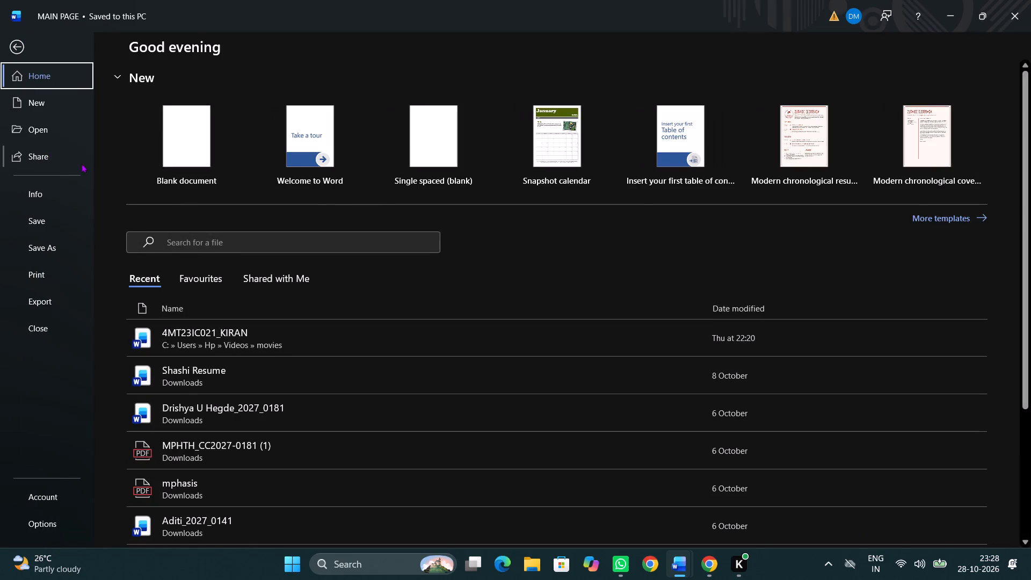
pyautogui.click(48, 245)
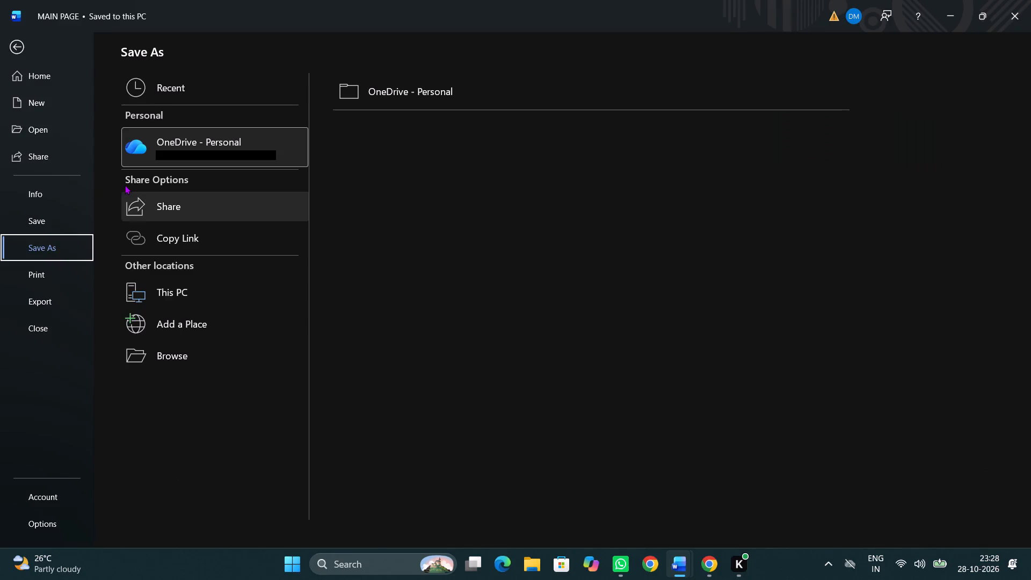
pyautogui.click(176, 295)
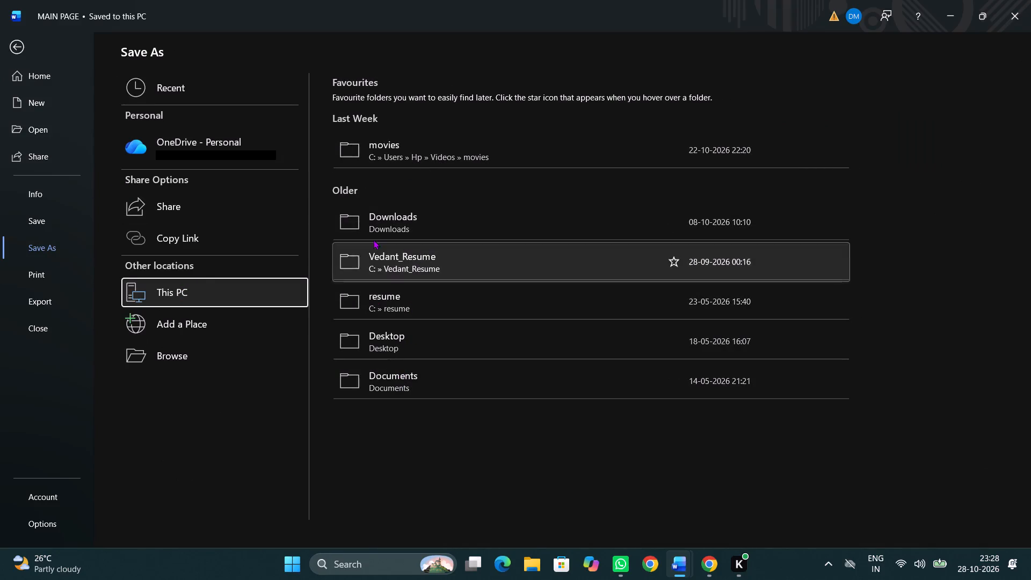
pyautogui.click(394, 330)
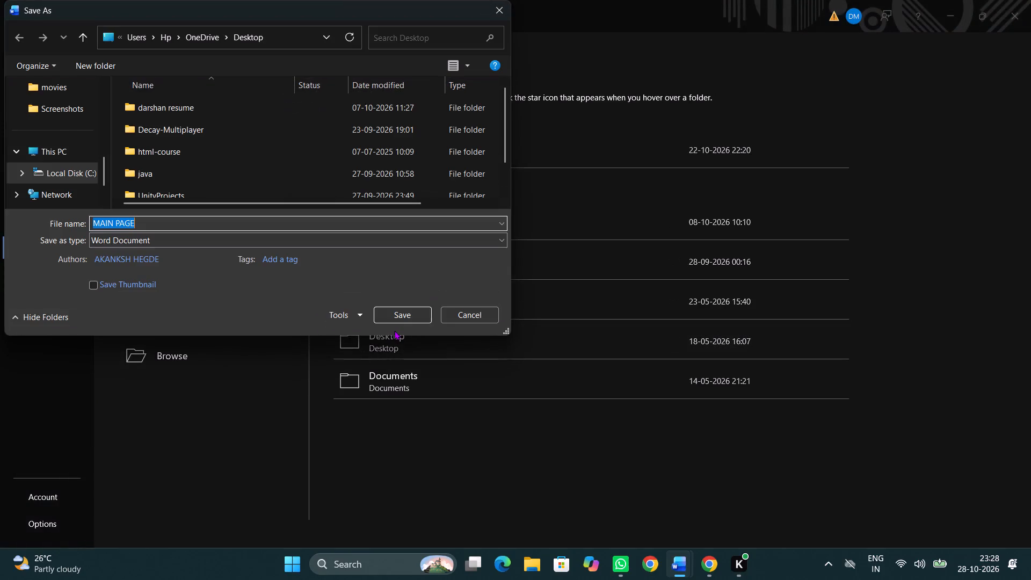
pyautogui.click(275, 218)
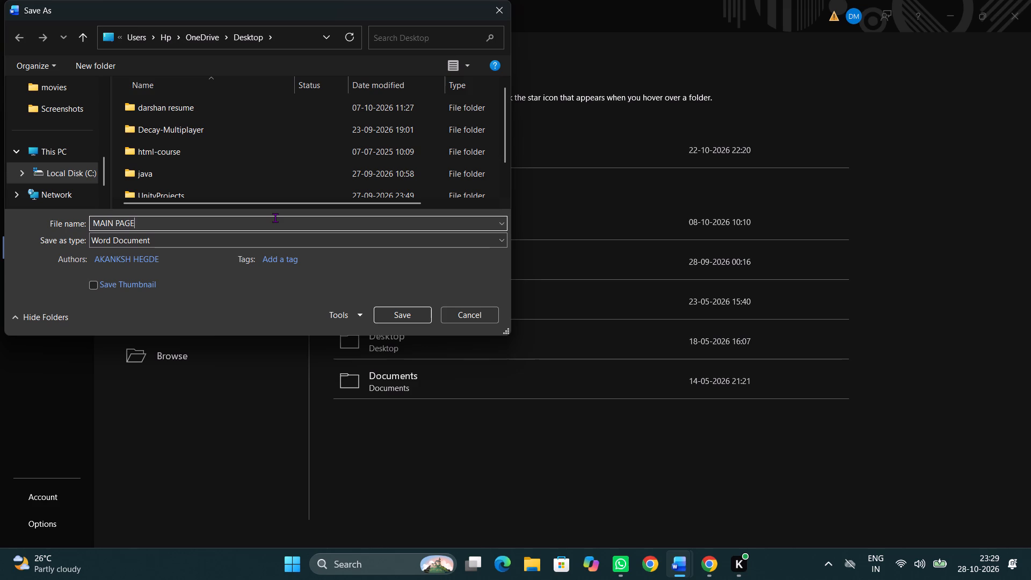
pyautogui.press('BackSpace')
pyautogui.press('BackSpace')
pyautogui.press('BackSpace')
pyautogui.press('BackSpace')
pyautogui.press('BackSpace')
pyautogui.press('BackSpace')
pyautogui.press('BackSpace')
pyautogui.press('BackSpace')
pyautogui.press('BackSpace')
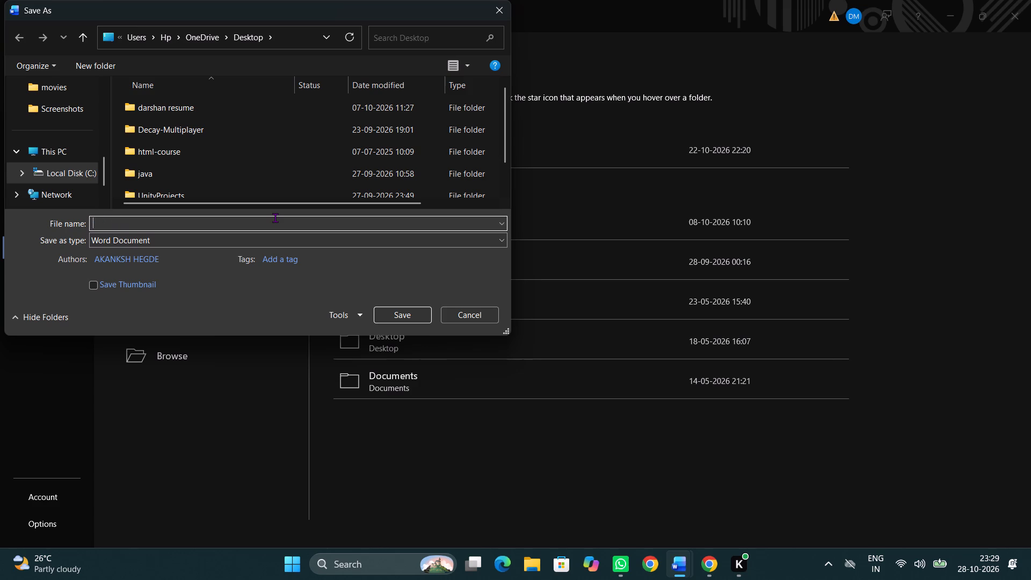
pyautogui.hotkey('shift', 'p')
pyautogui.press('a')
pyautogui.press('BackSpace')
pyautogui.press('BackSpace')
pyautogui.hotkey('shift', 'p')
pyautogui.press('a')
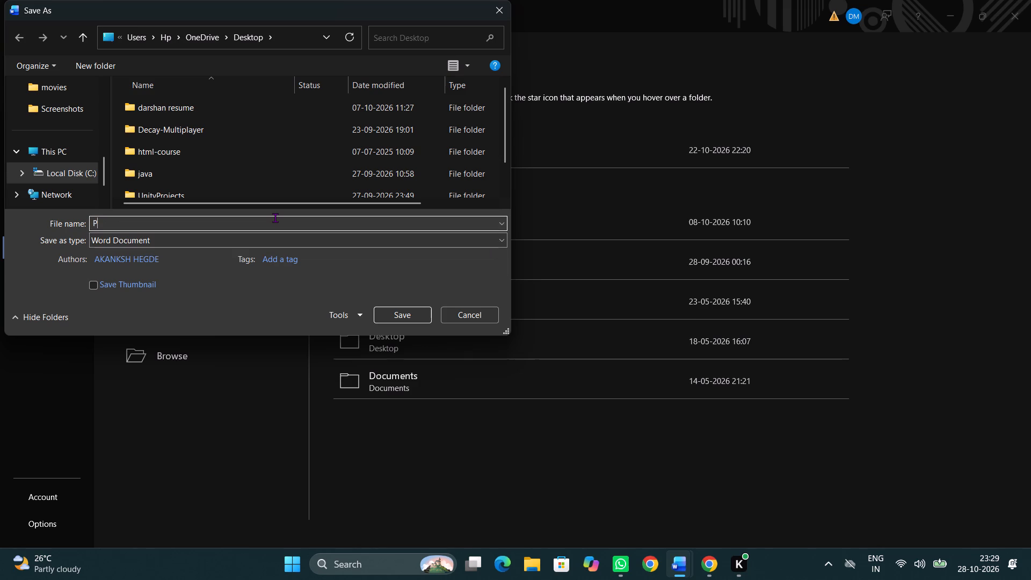
pyautogui.write('rat')
pyautogui.press('BackSpace')
pyautogui.press('BackSpace')
pyautogui.press('BackSpace')
pyautogui.write('at')
pyautogui.press('BackSpace')
pyautogui.write('rt')
pyautogui.press('BackSpace')
pyautogui.press('BackSpace')
pyautogui.press('BackSpace')
pyautogui.write('rt')
pyautogui.hotkey('shift', '_')
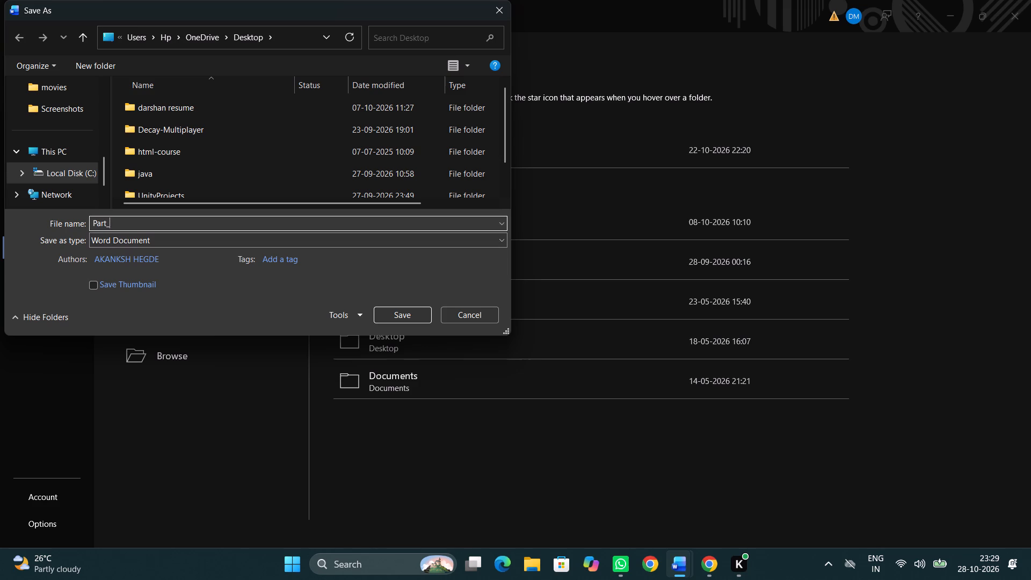
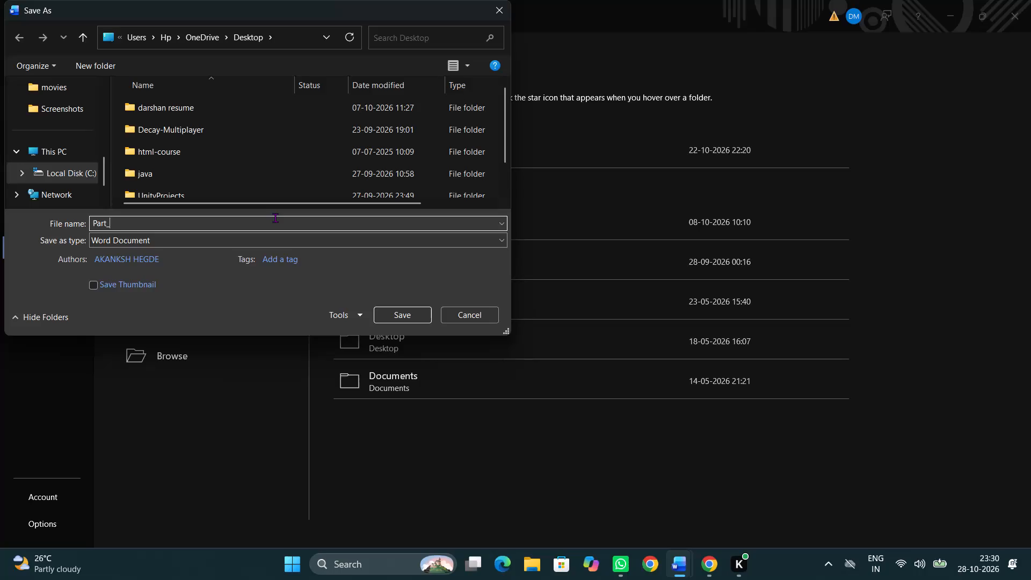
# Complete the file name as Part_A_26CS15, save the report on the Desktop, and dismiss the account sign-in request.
pyautogui.hotkey('shift', 'a')
pyautogui.hotkey('shift', '_')
pyautogui.press('2')
pyautogui.press('6')
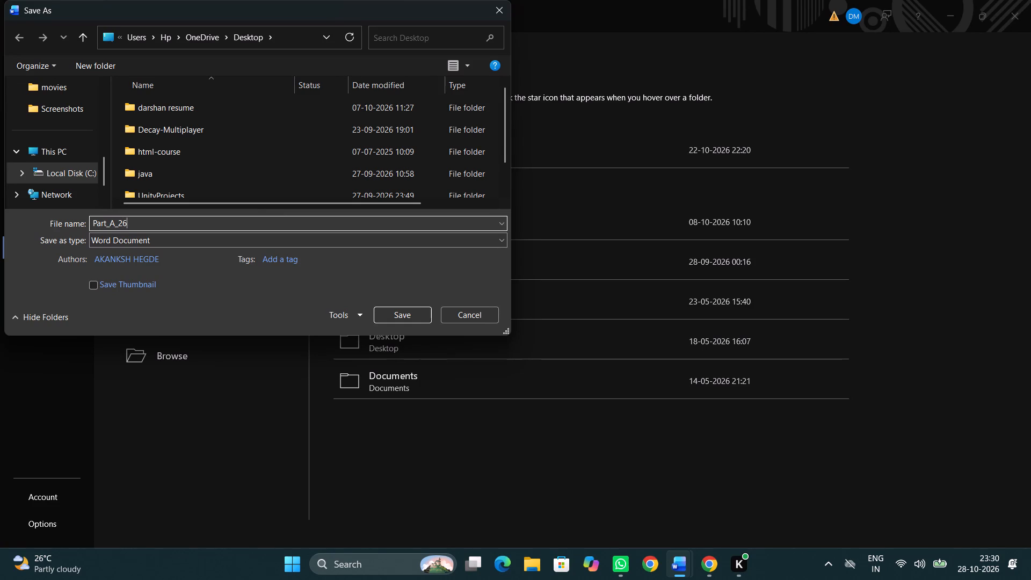
pyautogui.write('CCS')
pyautogui.press('Left')
pyautogui.press('BackSpace')
pyautogui.press('Right')
pyautogui.write('15')
pyautogui.click(401, 309)
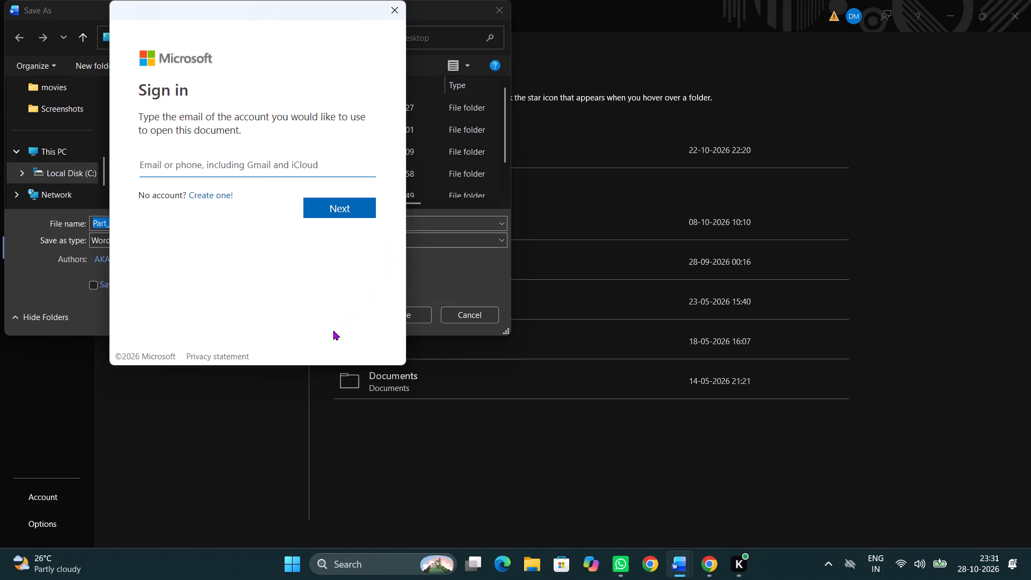
pyautogui.click(269, 421)
pyautogui.click(394, 5)
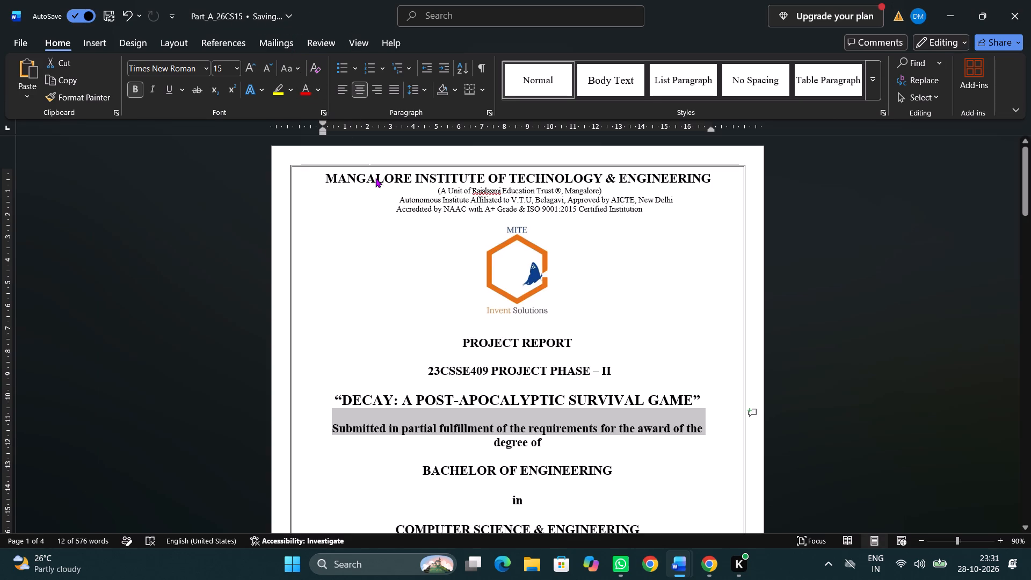
# Review the saved report's cover, certificate and declaration pages for correct project, student and guide details.
pyautogui.click(600, 338)
pyautogui.scroll(-2, 600, 338)
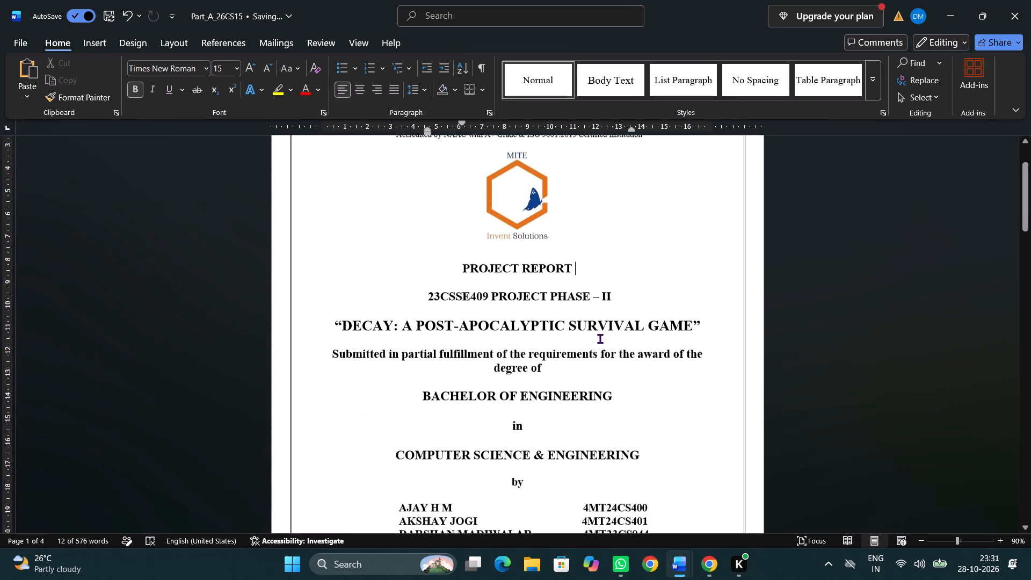
pyautogui.scroll(-1, 600, 338)
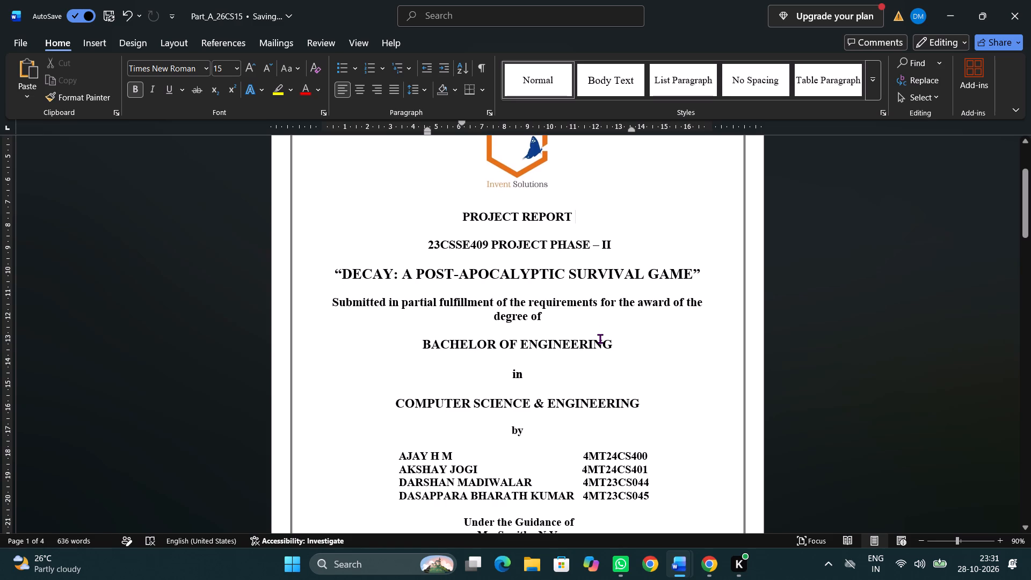
pyautogui.scroll(-4, 600, 338)
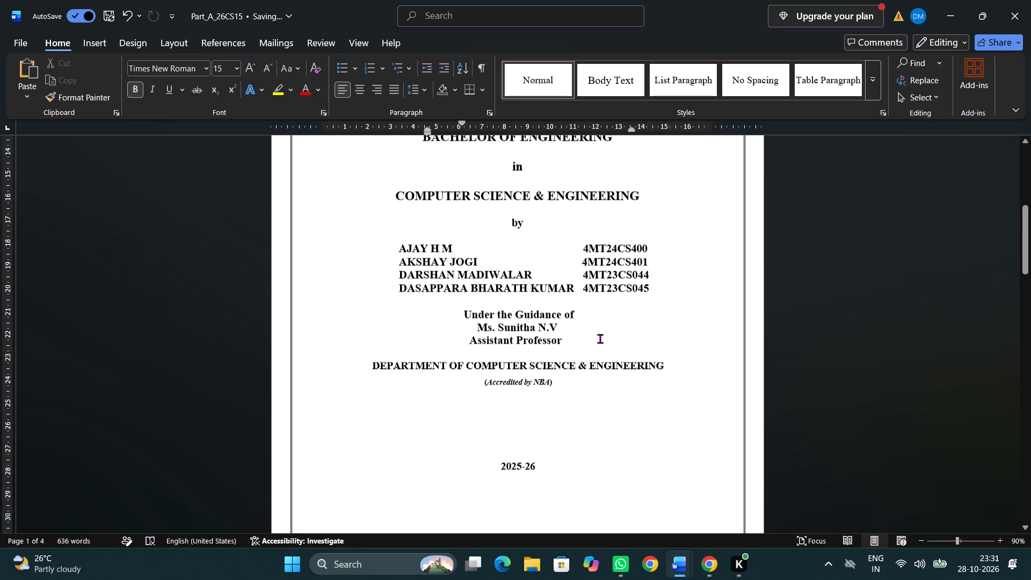
pyautogui.scroll(-2, 600, 338)
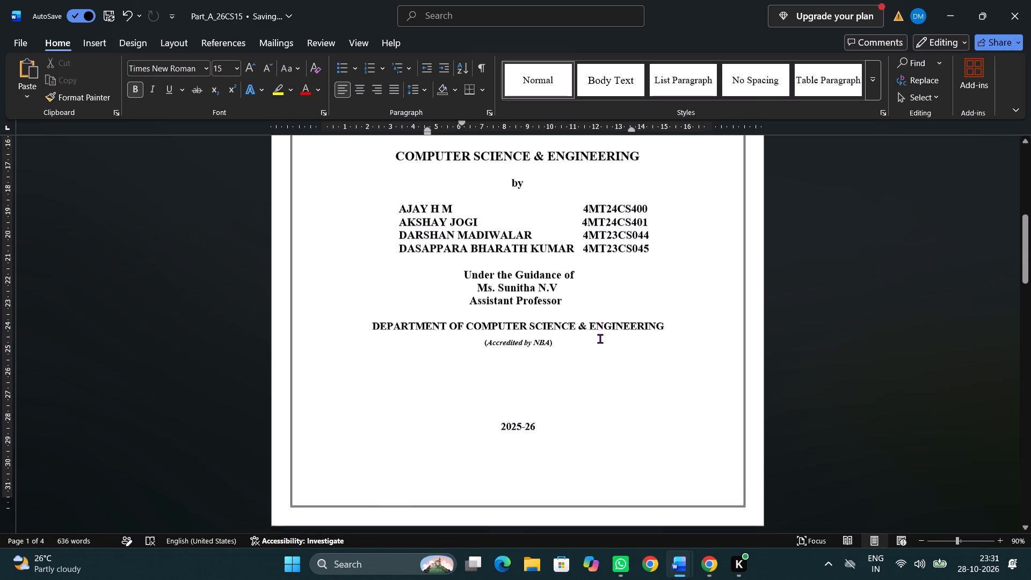
pyautogui.scroll(-8, 600, 338)
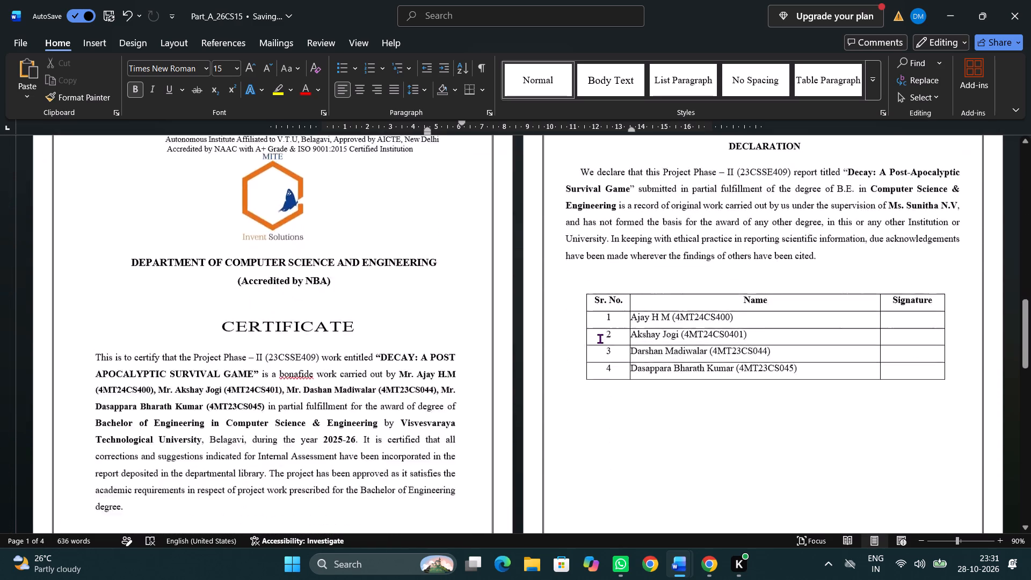
pyautogui.scroll(-7, 600, 338)
pyautogui.scroll(2, 600, 338)
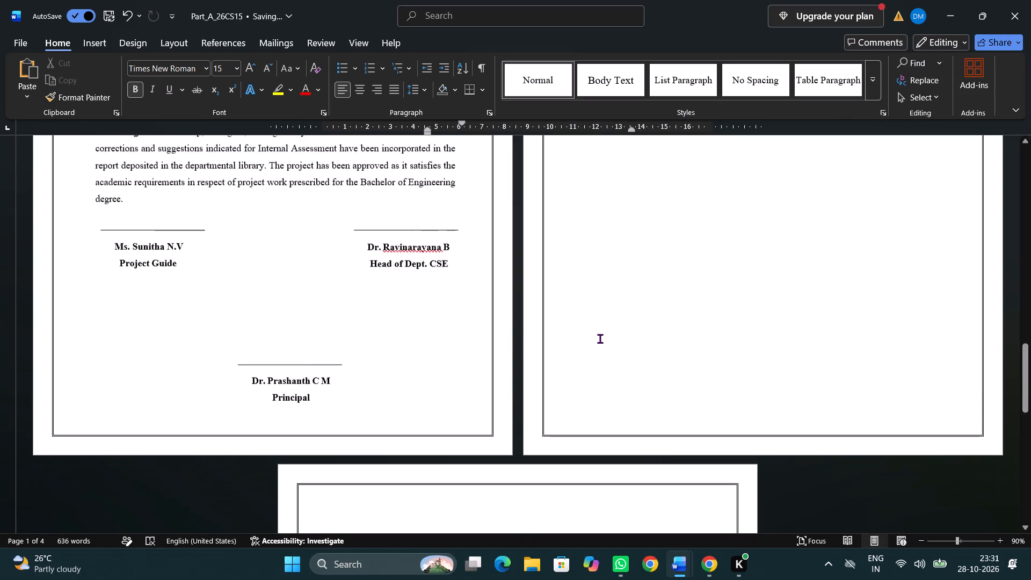
pyautogui.scroll(4, 600, 338)
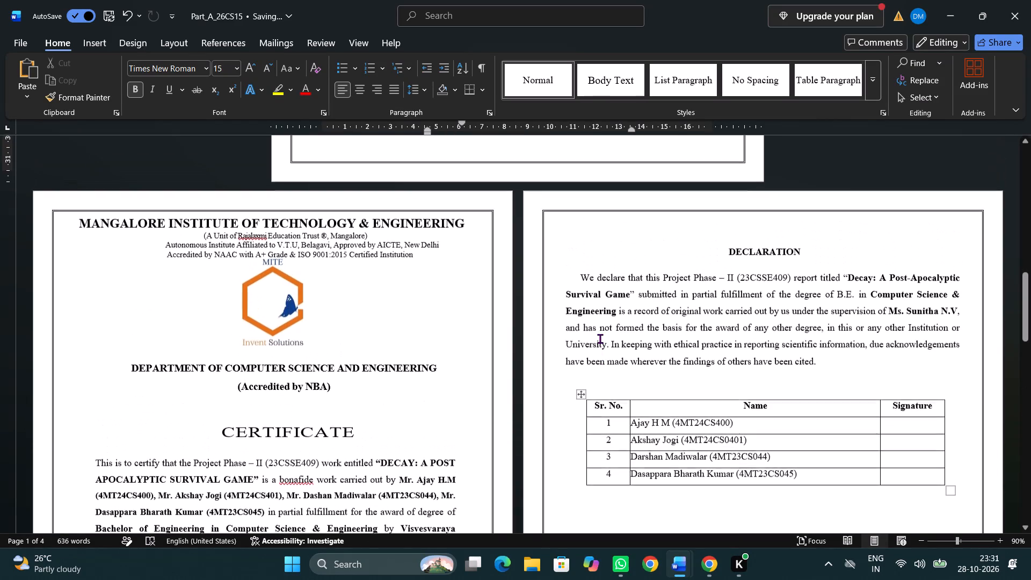
pyautogui.scroll(1, 600, 338)
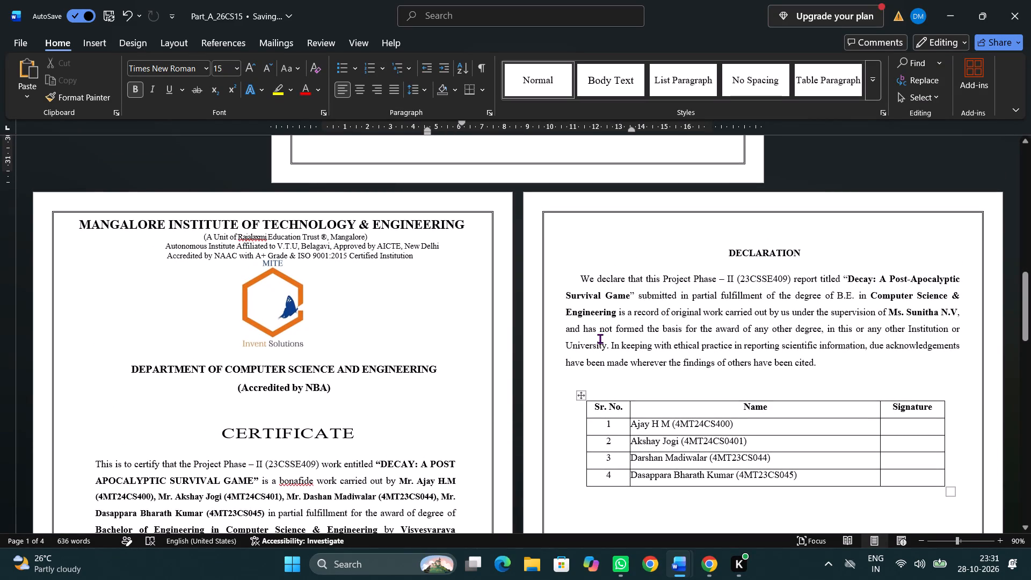
# Switch to the UG_Phase-II project report template and compare its certificate page with the report's certificate, then put the template away.
pyautogui.hotkey('alt', 'Tab')
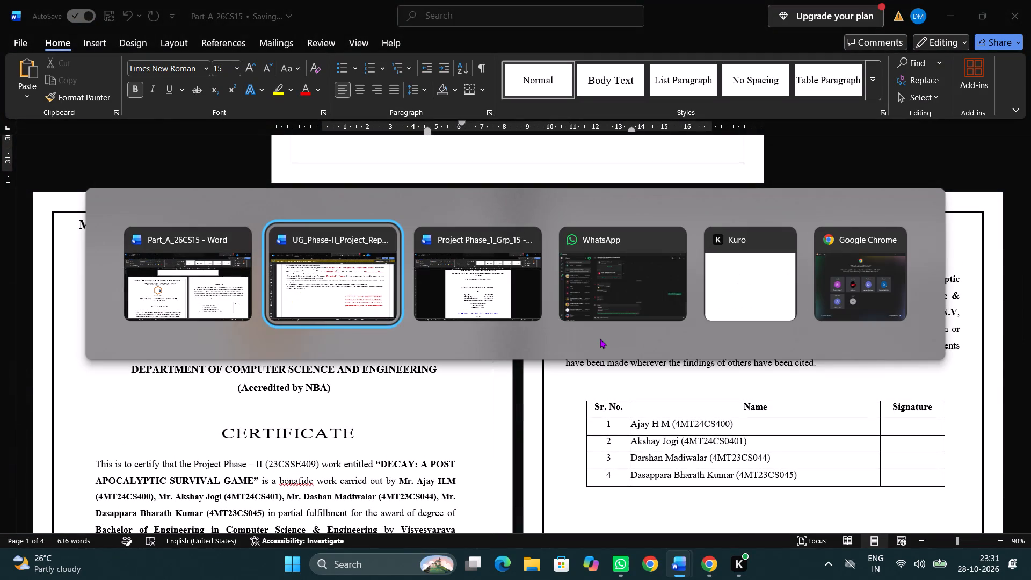
pyautogui.hotkey('alt', 'Tab')
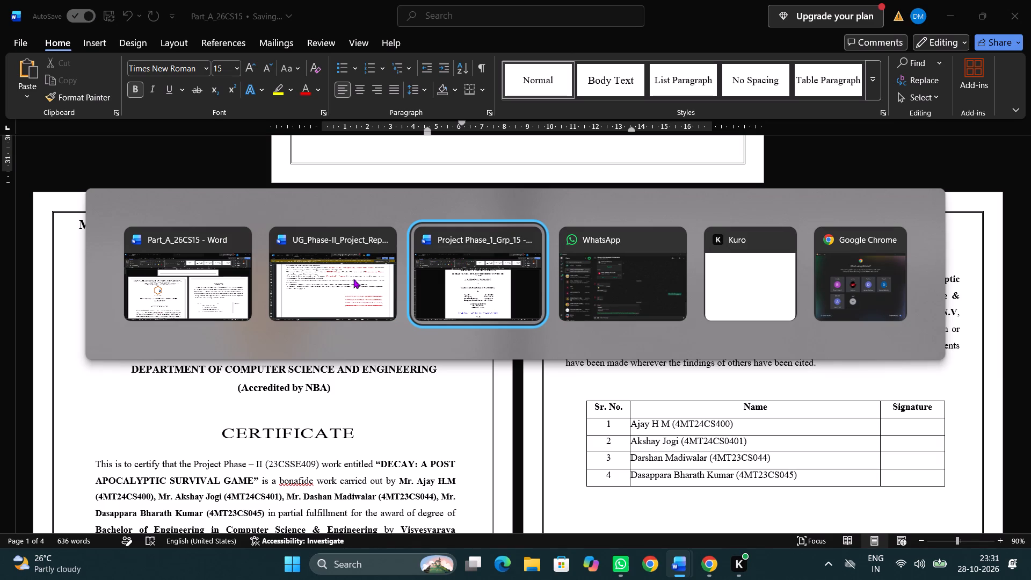
pyautogui.keyDown('alt'); pyautogui.click(348, 280); pyautogui.keyUp('alt')
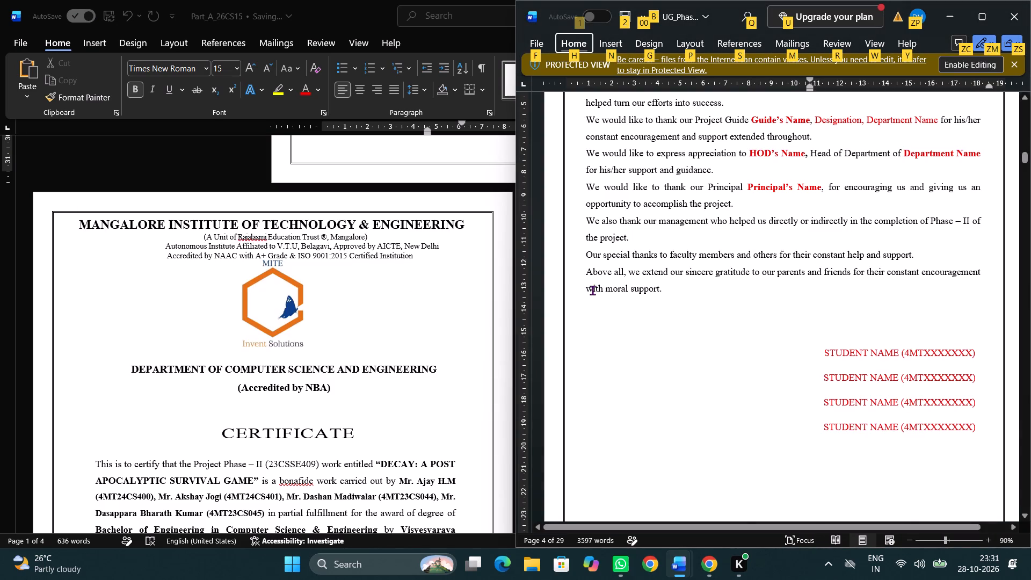
pyautogui.scroll(16, 750, 257)
pyautogui.scroll(7, 750, 257)
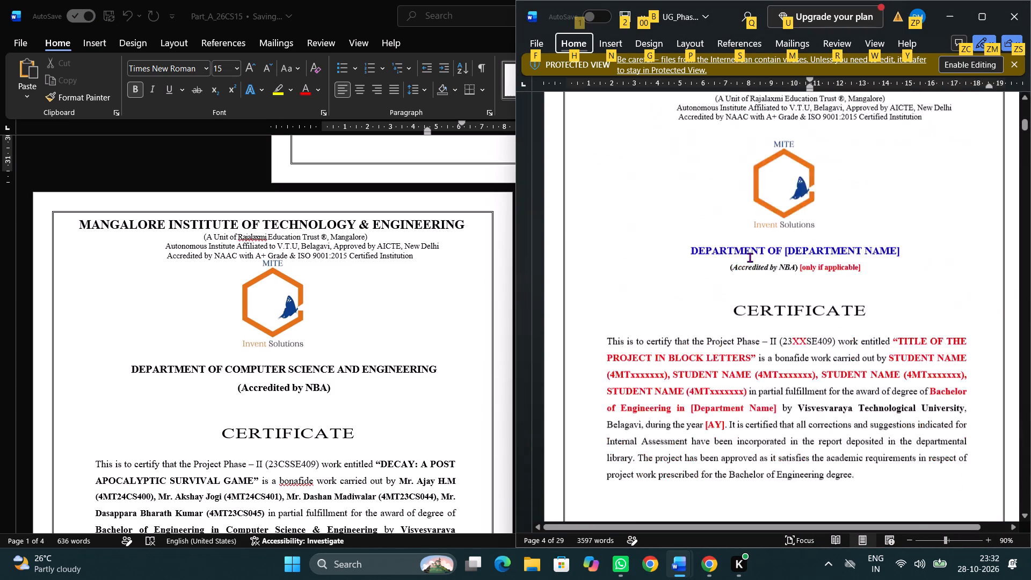
pyautogui.scroll(10, 750, 257)
pyautogui.scroll(-9, 750, 257)
pyautogui.scroll(2, 750, 257)
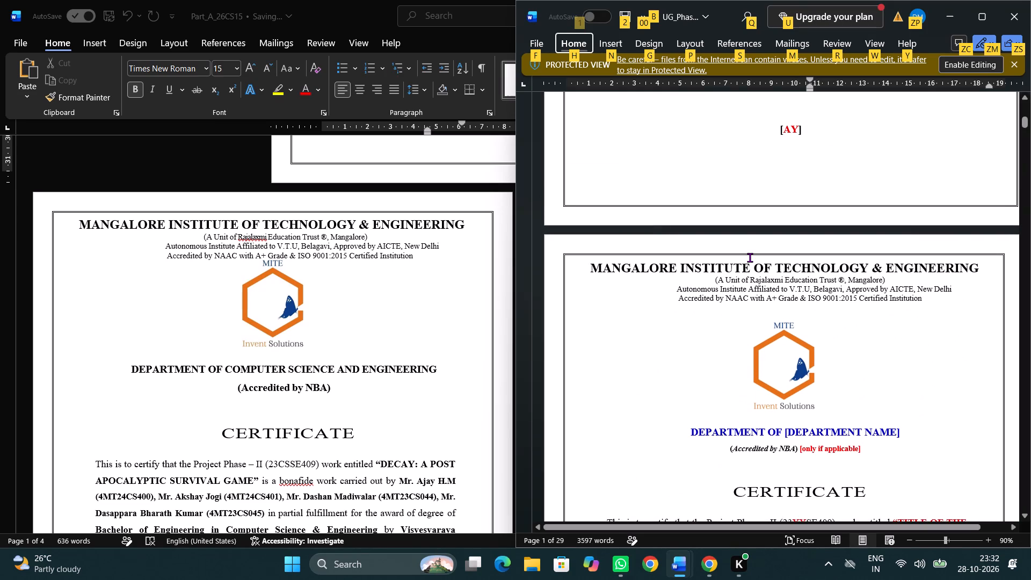
pyautogui.scroll(-5, 750, 257)
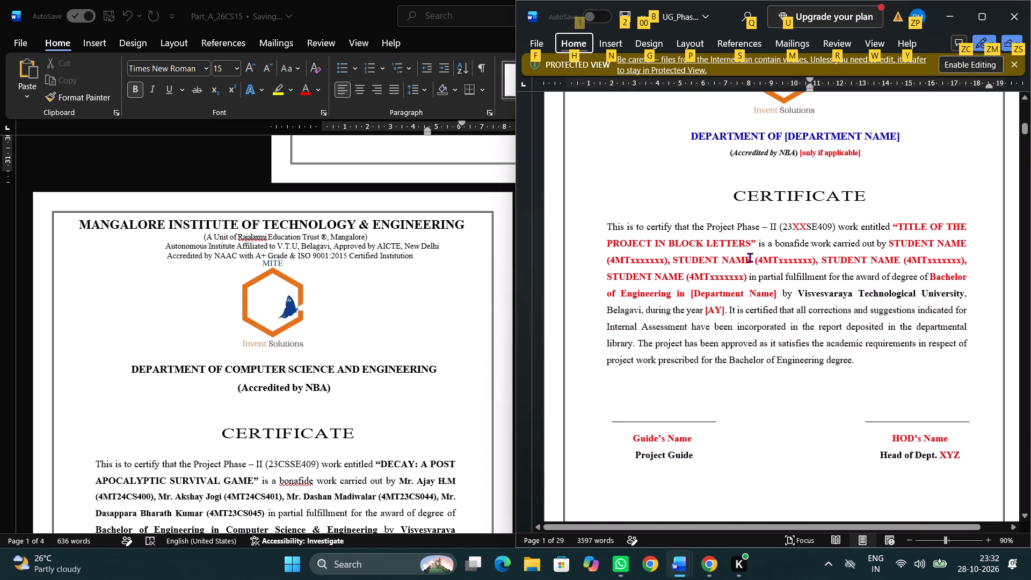
pyautogui.click(950, 9)
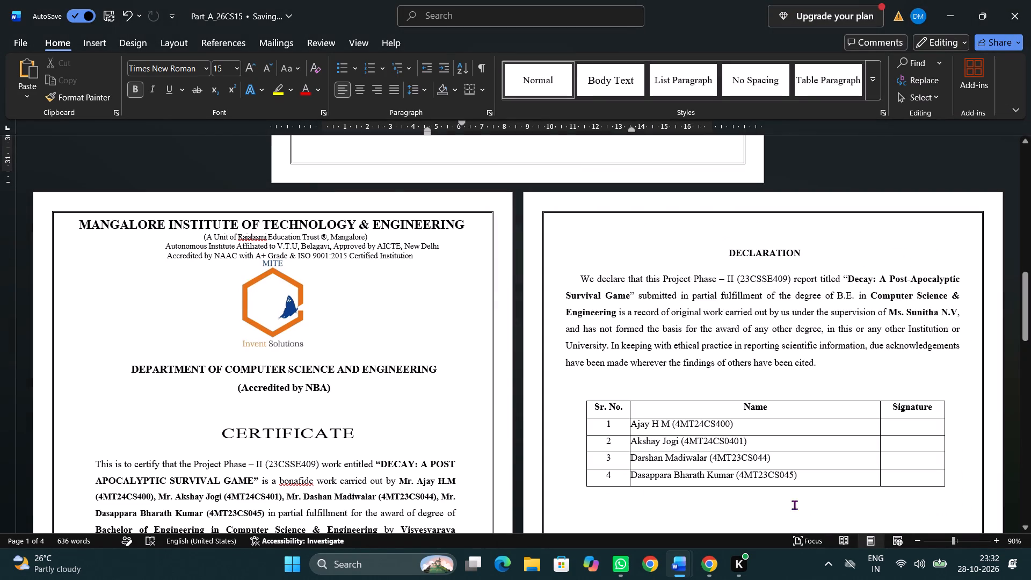
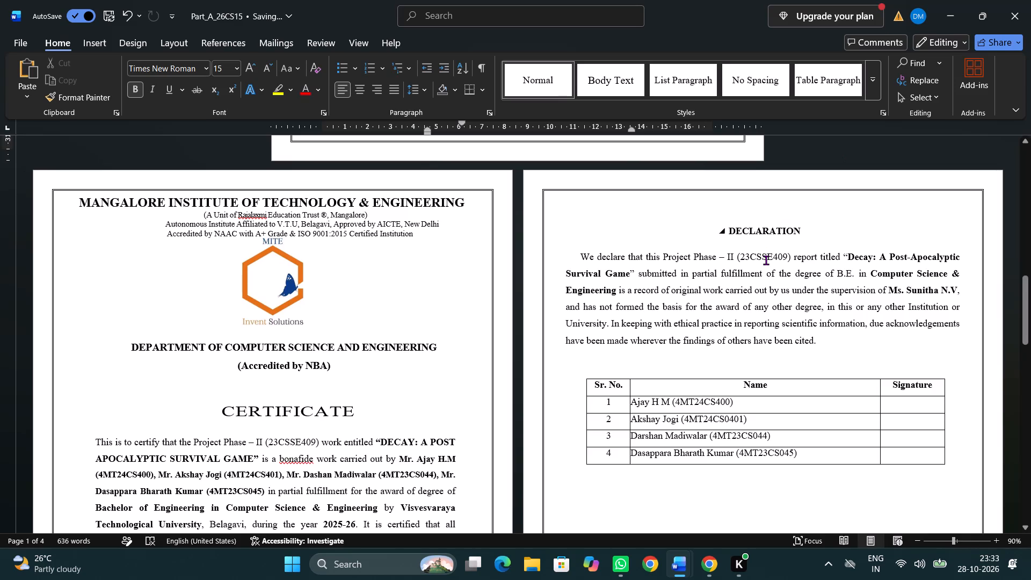
# Review the rest of the report, from the certificate's signature blocks and declaration table to the acknowledgements page.
pyautogui.scroll(-2, 766, 260)
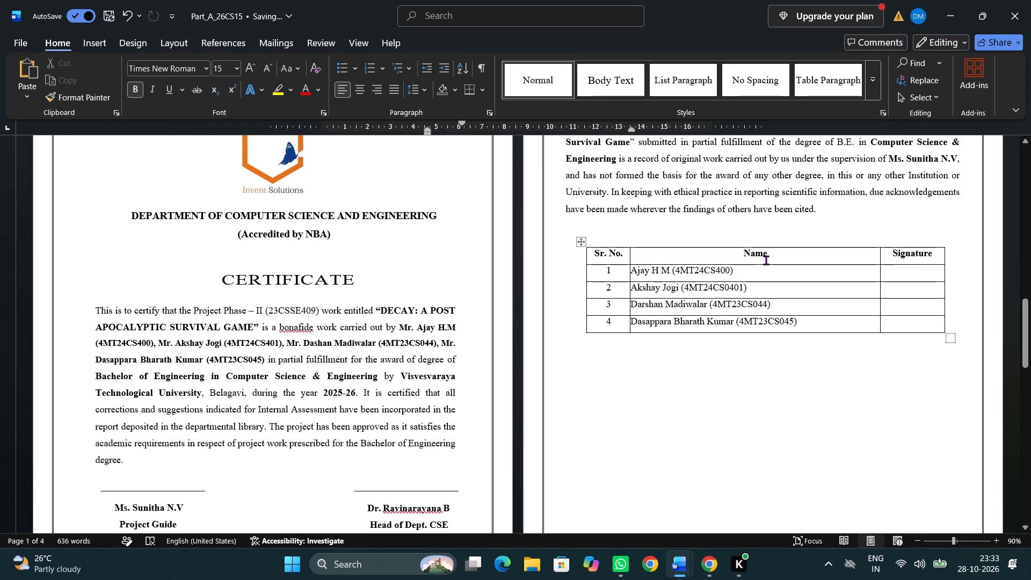
pyautogui.hscroll(-1, 766, 260)
pyautogui.scroll(-1, 766, 260)
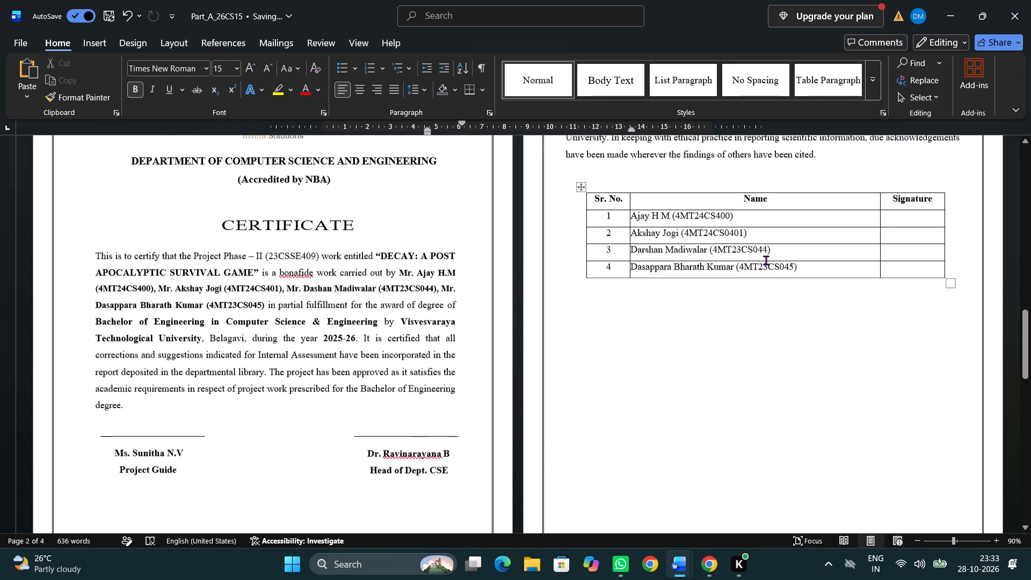
pyautogui.scroll(-1, 766, 260)
pyautogui.scroll(-2, 616, 315)
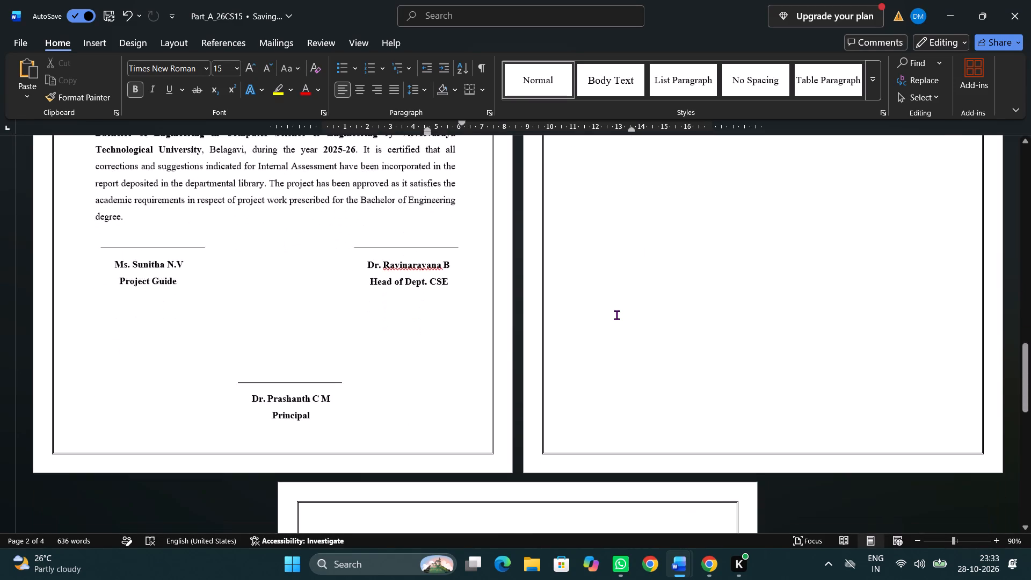
pyautogui.scroll(-3, 616, 315)
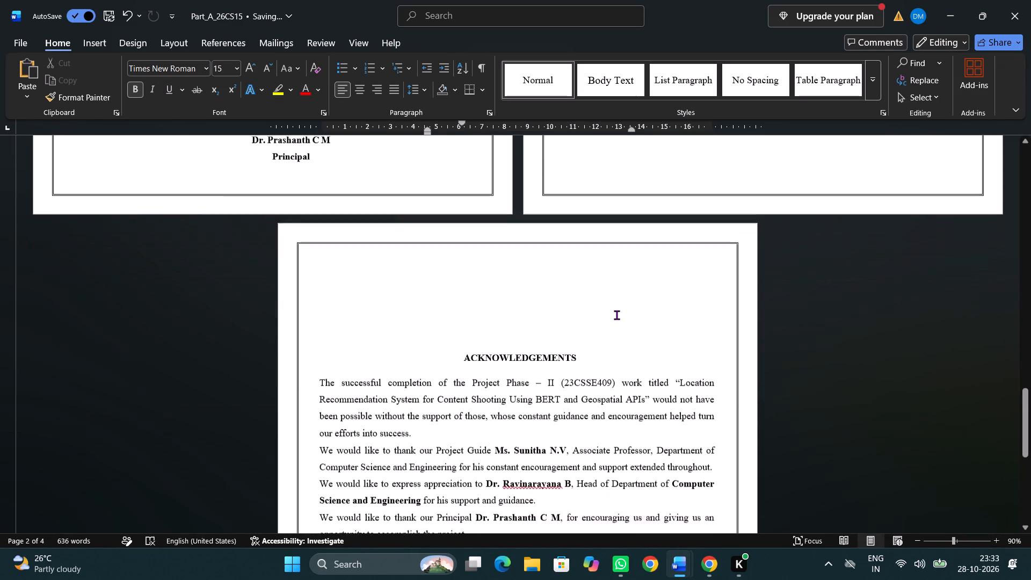
pyautogui.scroll(-3, 616, 315)
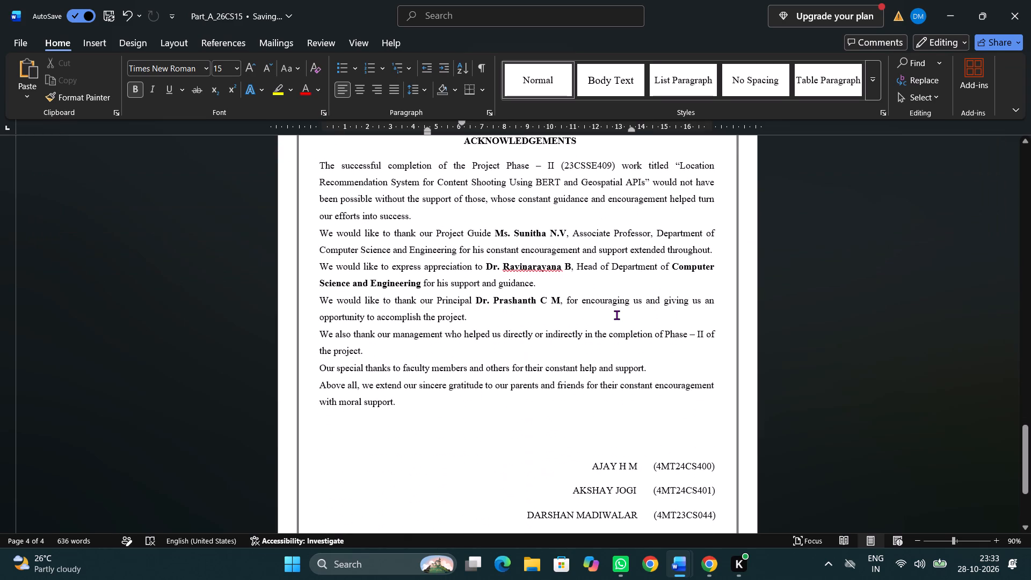
pyautogui.scroll(3, 616, 315)
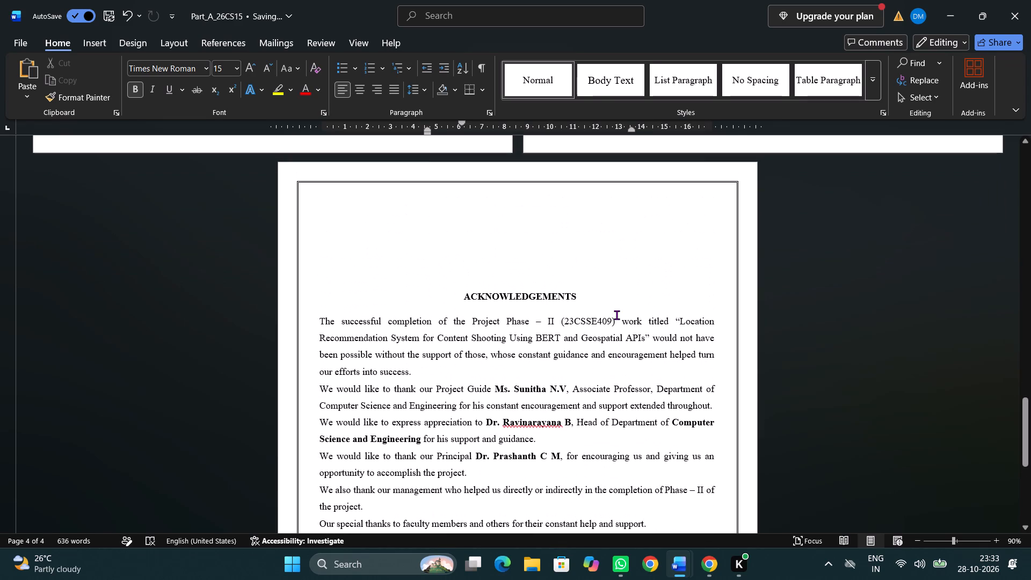
# Check the report's file name and save location, then show the desktop and select the saved Part_A_26CS15 file.
pyautogui.click(287, 12)
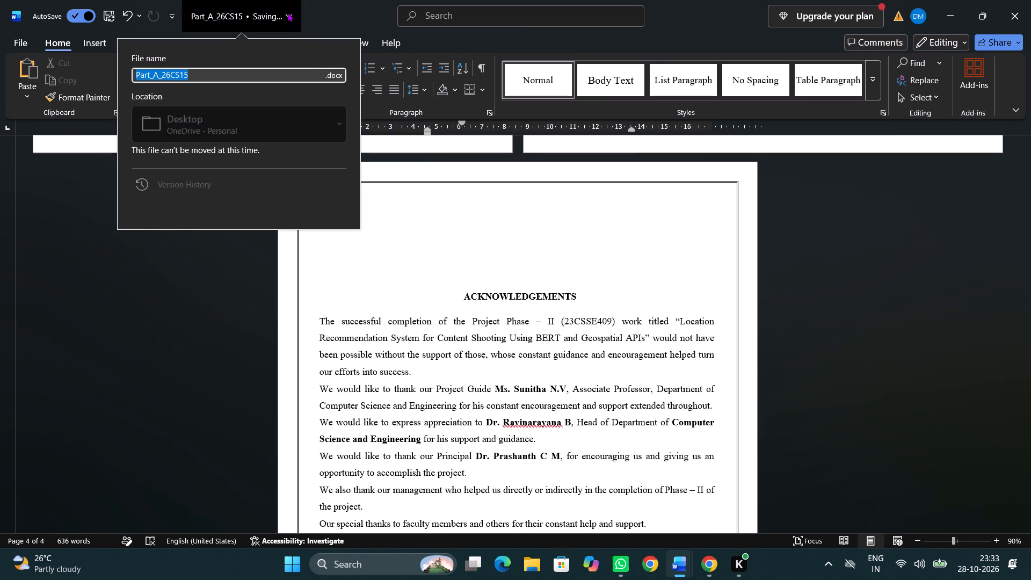
pyautogui.click(202, 270)
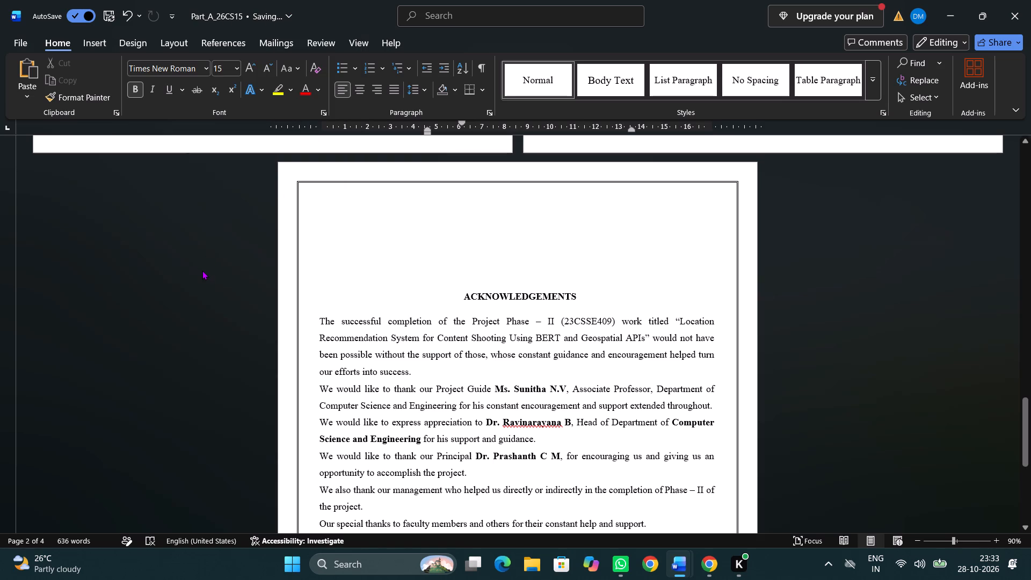
pyautogui.hscroll(2, 207, 265)
pyautogui.press('super+d')
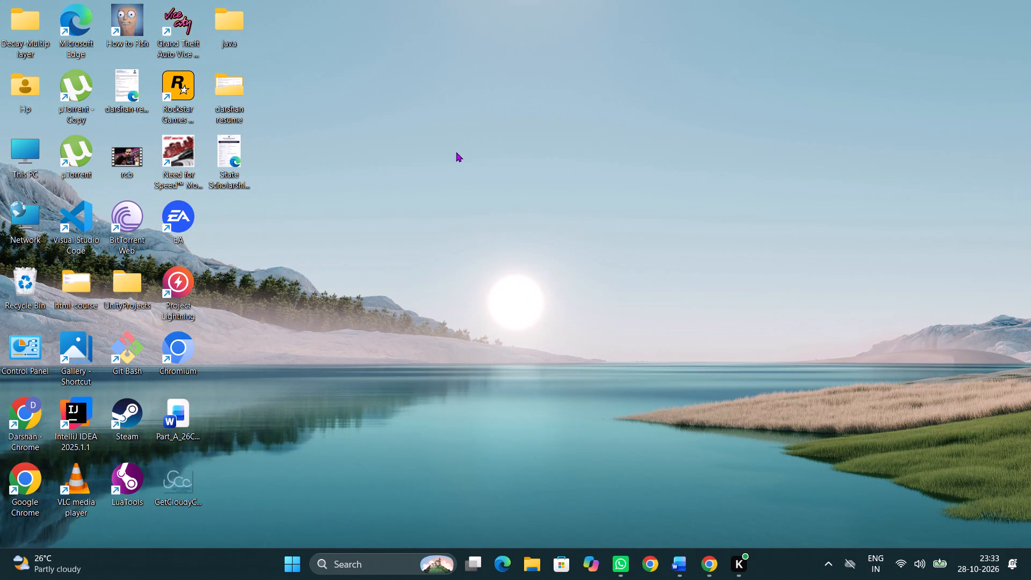
pyautogui.click(165, 407)
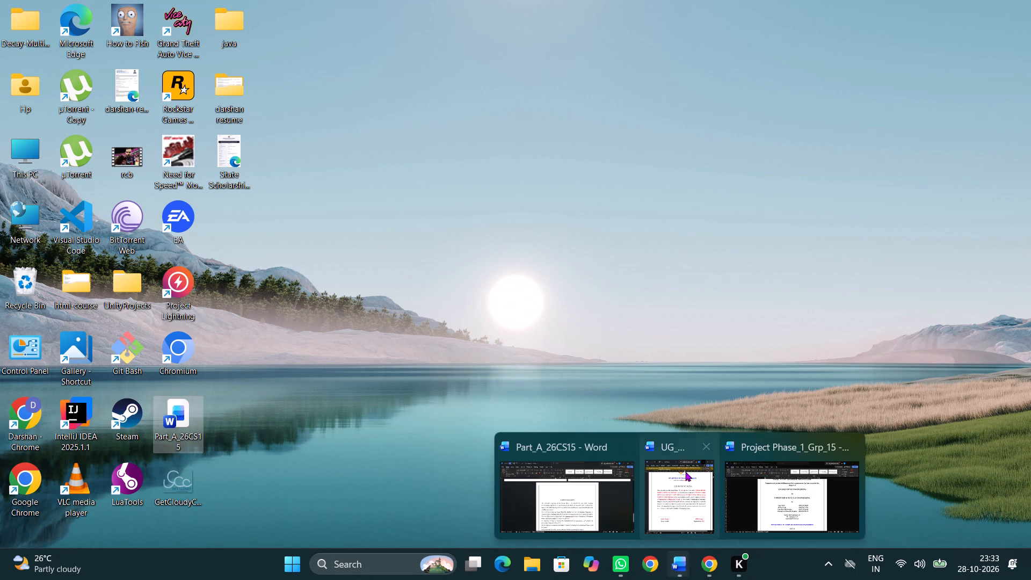
# Close the open Part_A_26CS15 document window, leaving the other documents open.
pyautogui.click(627, 441)
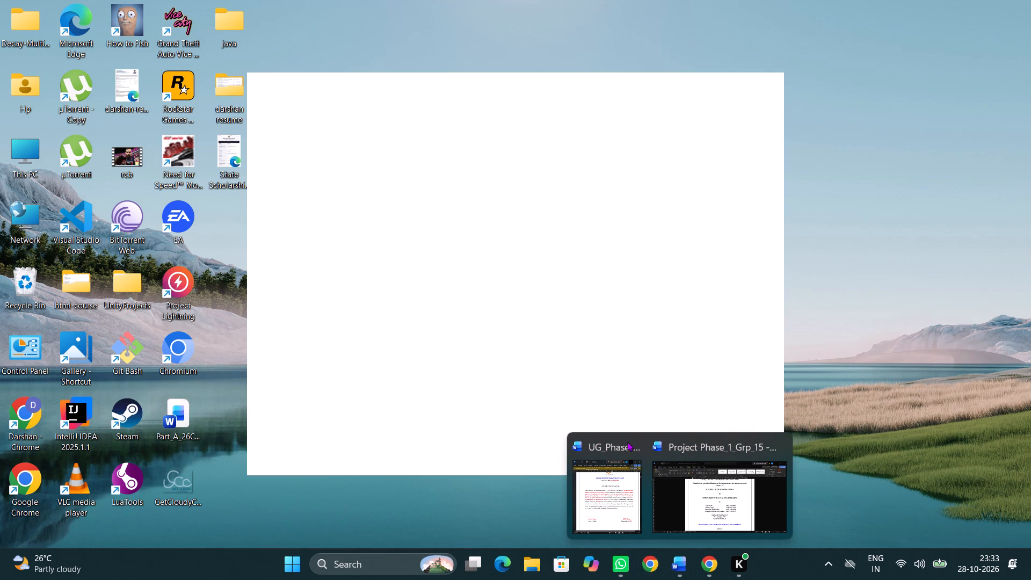
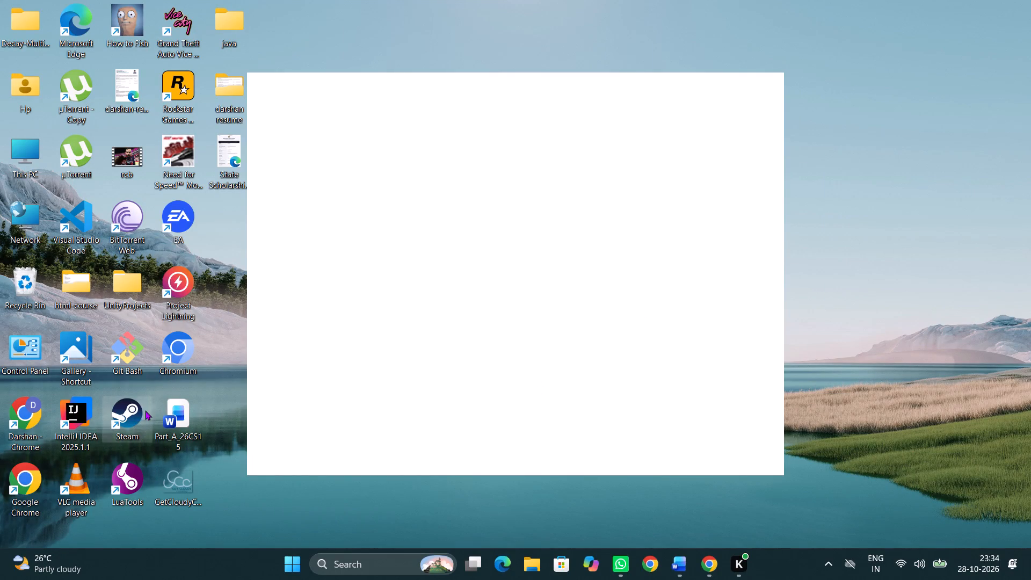
# Open the Part_A_26CS15 report from the desktop in Word, put the project report template away and show the report full-screen.
pyautogui.doubleClick(171, 424)
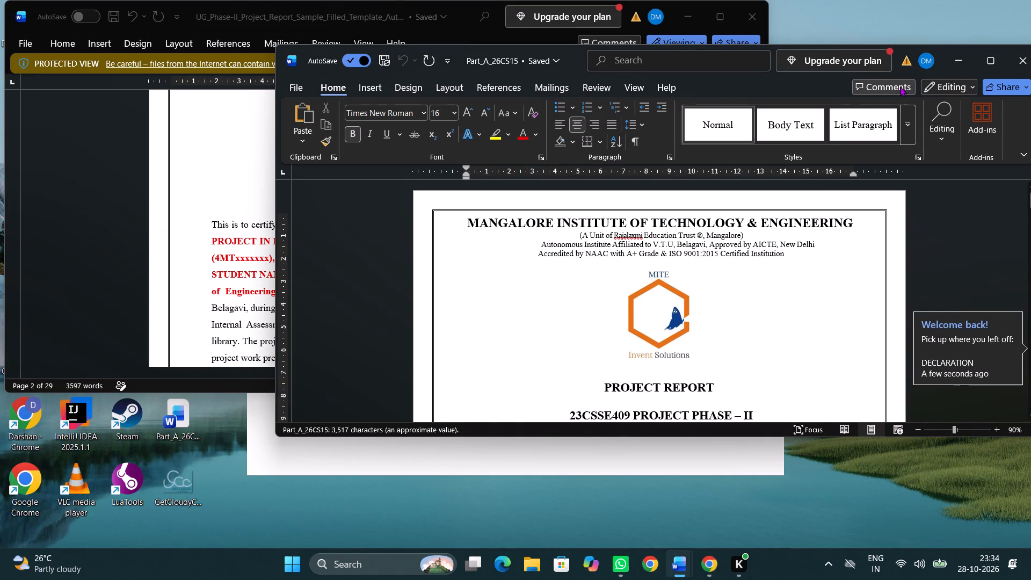
pyautogui.click(720, 14)
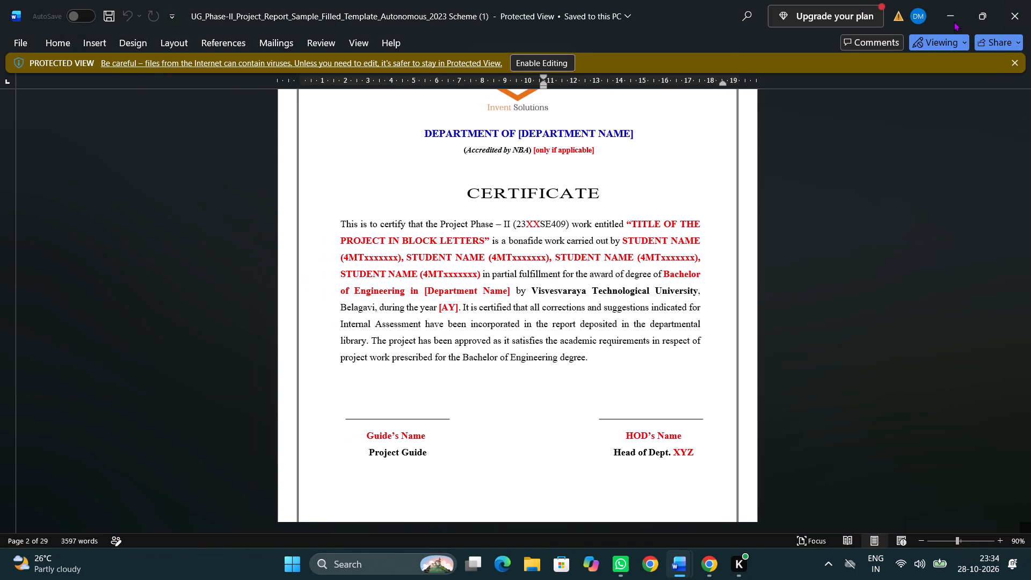
pyautogui.click(954, 21)
pyautogui.click(996, 58)
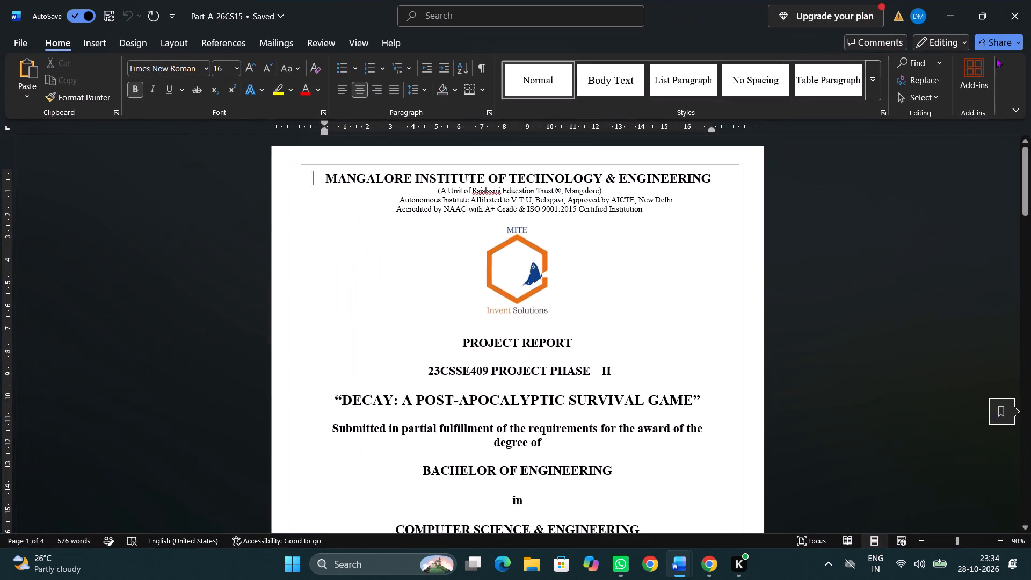
# Check the reopened report's cover page, including the project title, degree, student list, guide details and academic year.
pyautogui.scroll(-2, 726, 260)
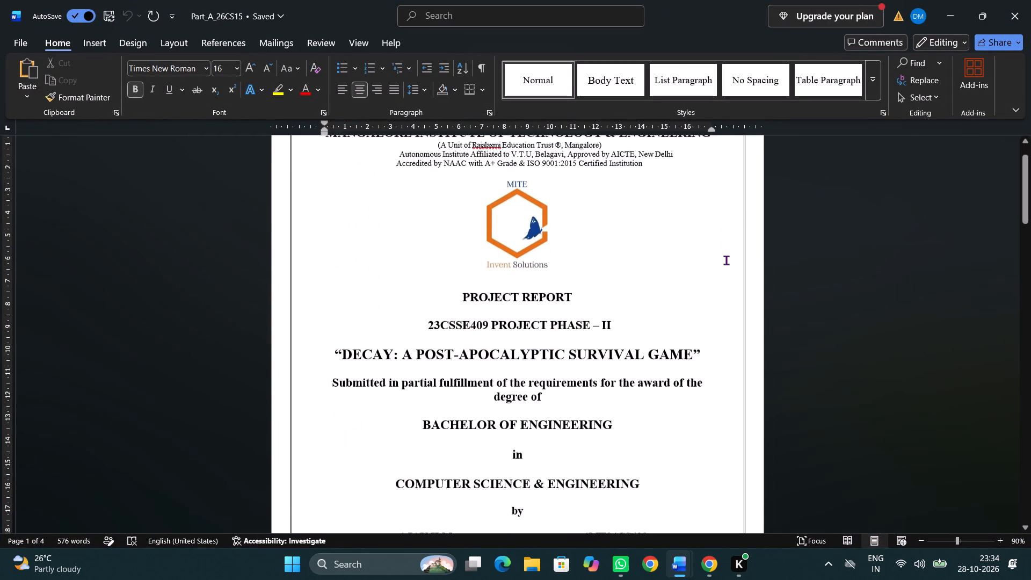
pyautogui.scroll(-3, 726, 260)
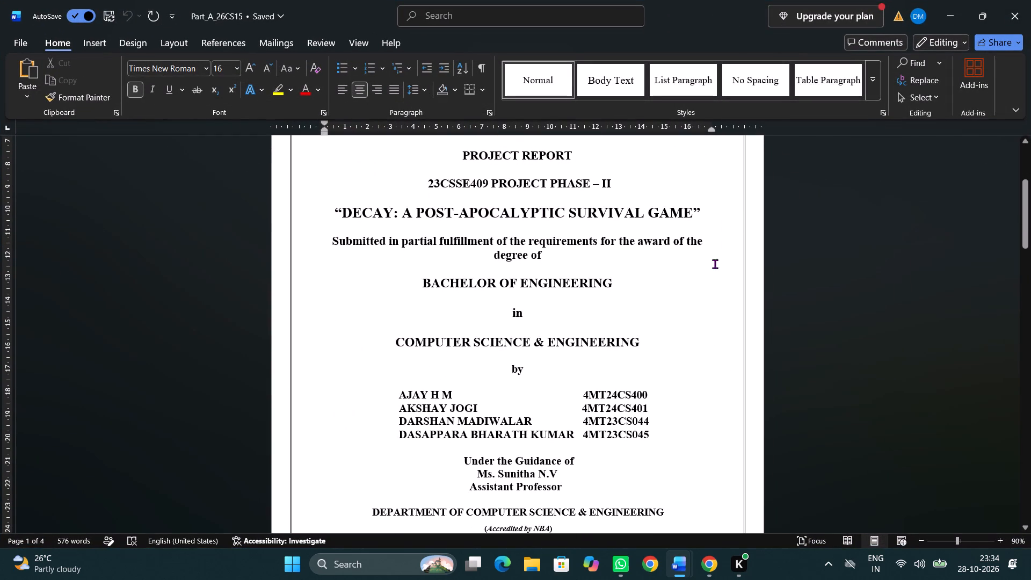
pyautogui.click(669, 285)
pyautogui.scroll(5, 669, 285)
pyautogui.click(579, 306)
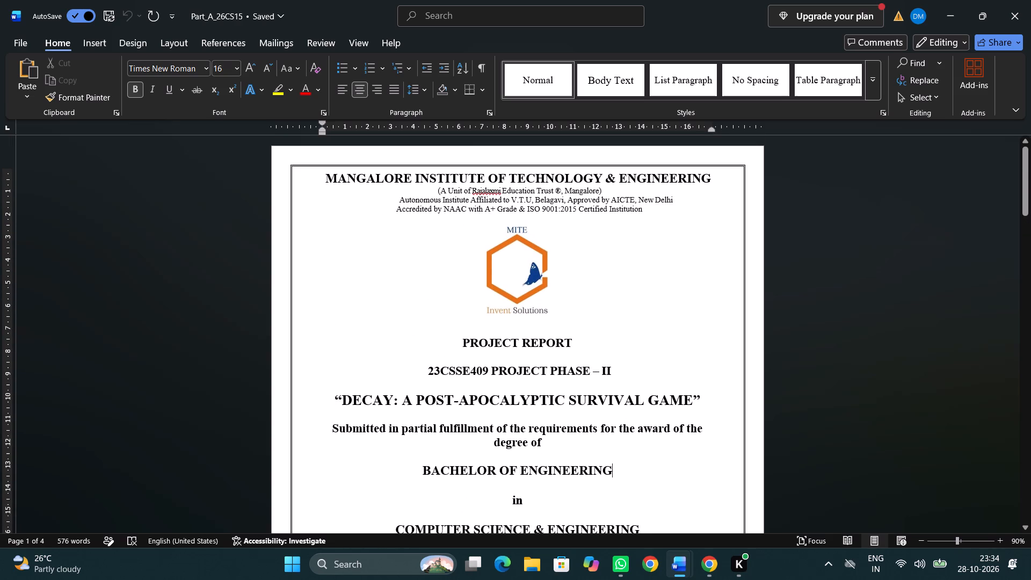
pyautogui.scroll(-4, 579, 306)
pyautogui.click(579, 306)
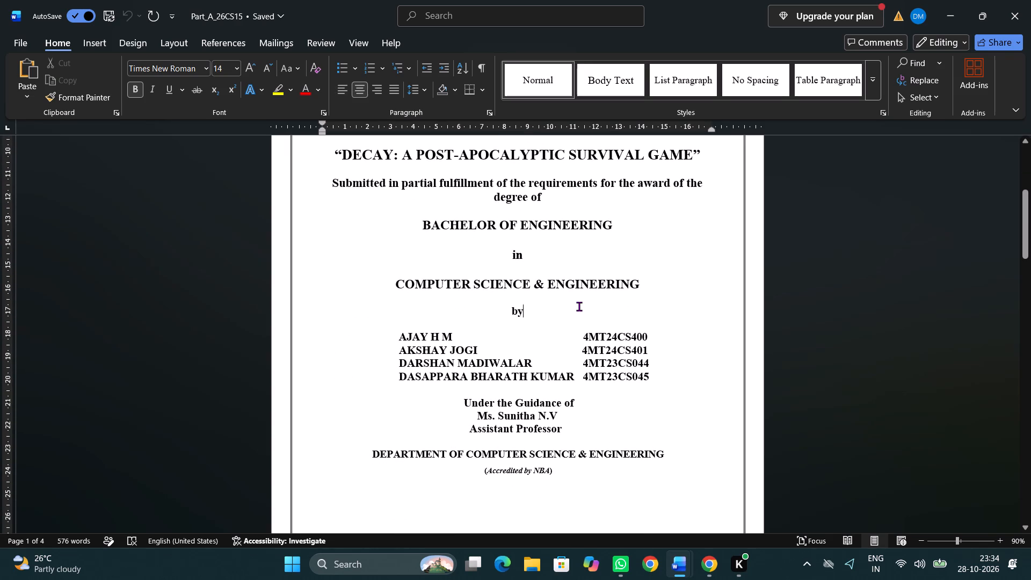
pyautogui.click(550, 364)
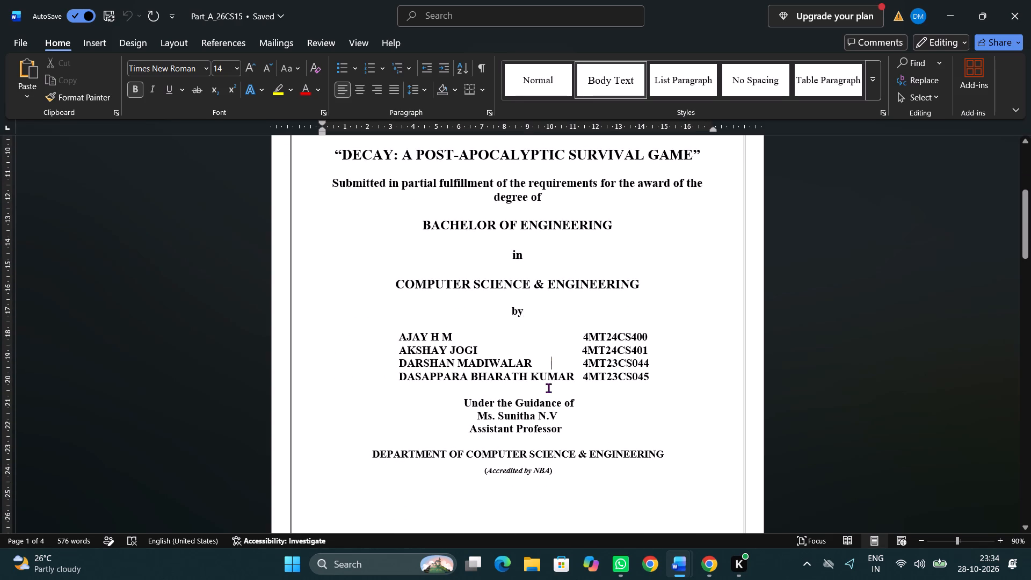
pyautogui.scroll(-3, 553, 459)
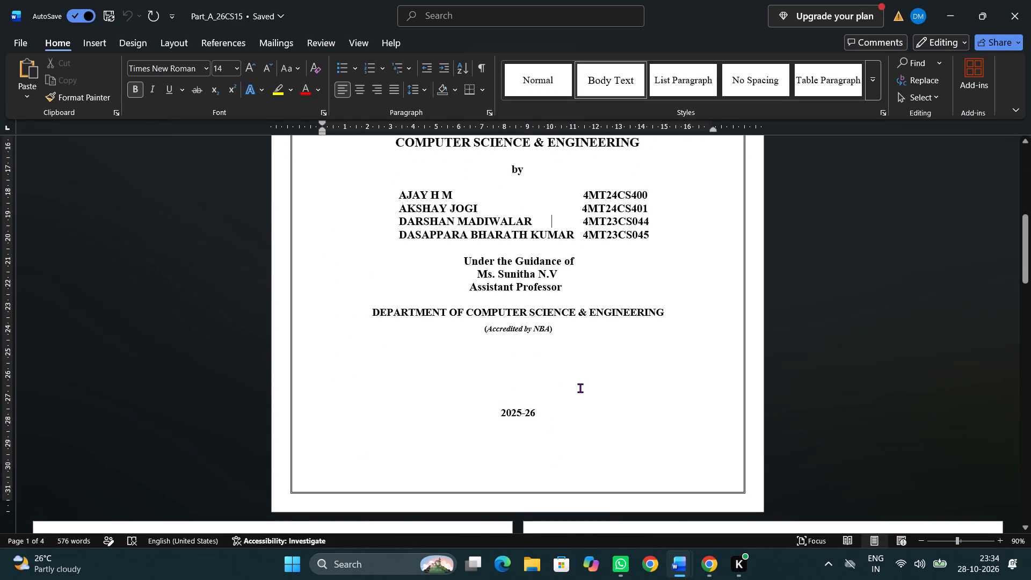
pyautogui.scroll(-4, 580, 388)
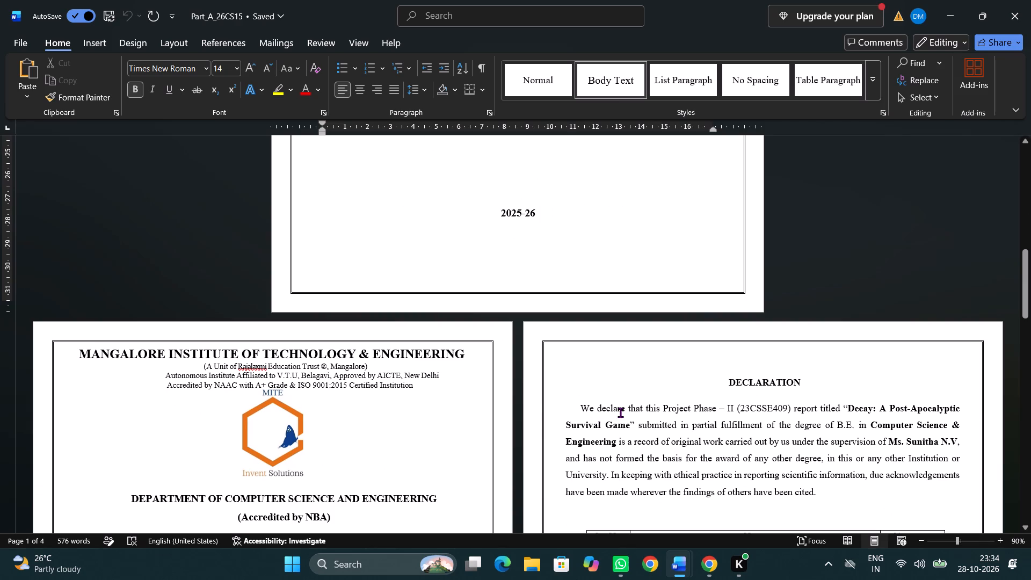
pyautogui.click(620, 412)
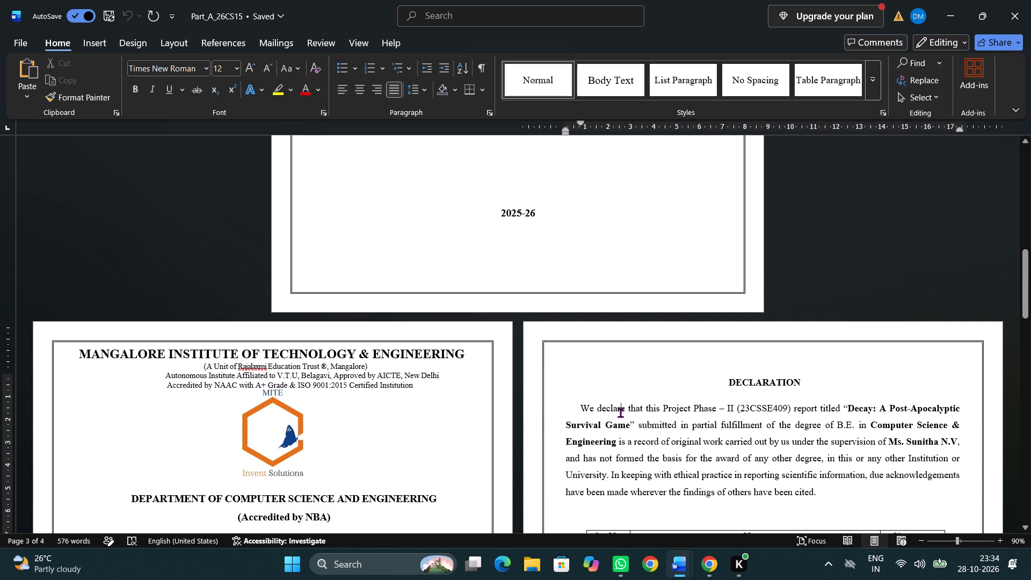
pyautogui.scroll(5, 620, 412)
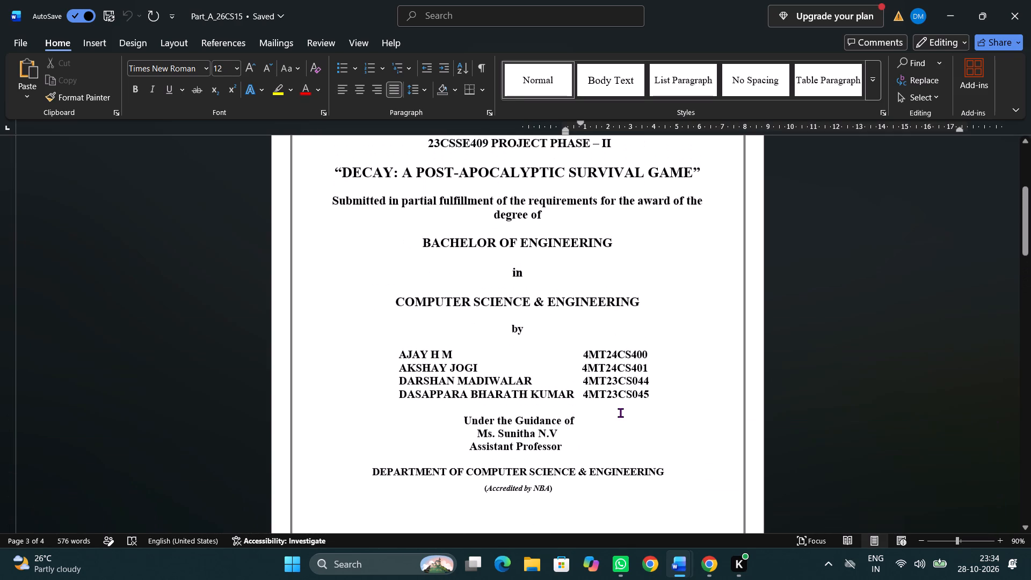
pyautogui.scroll(2, 620, 412)
# Review the report's certificate, declaration table and acknowledgements with its student list, then return to the cover page.
pyautogui.scroll(-3, 620, 412)
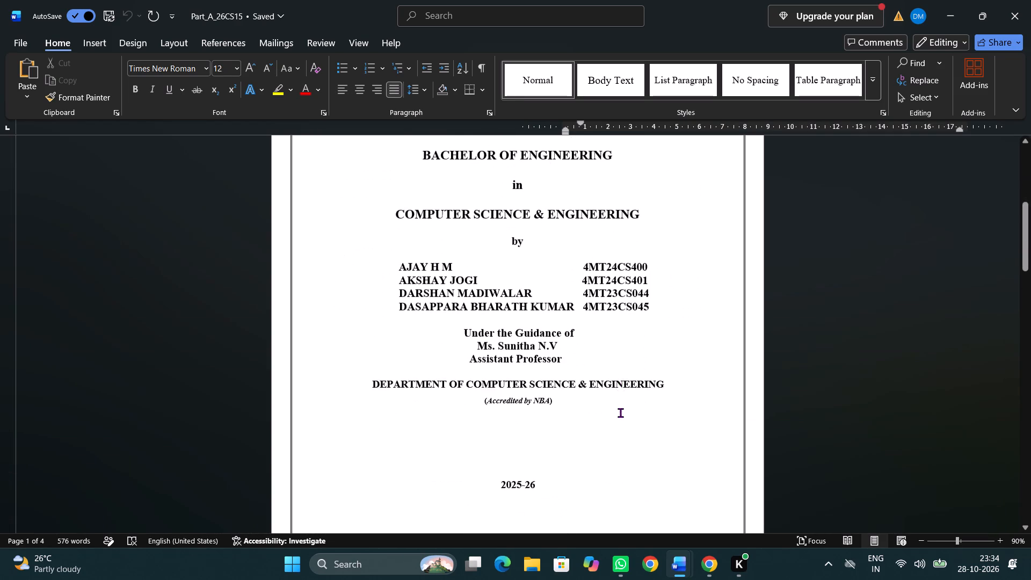
pyautogui.scroll(-9, 620, 412)
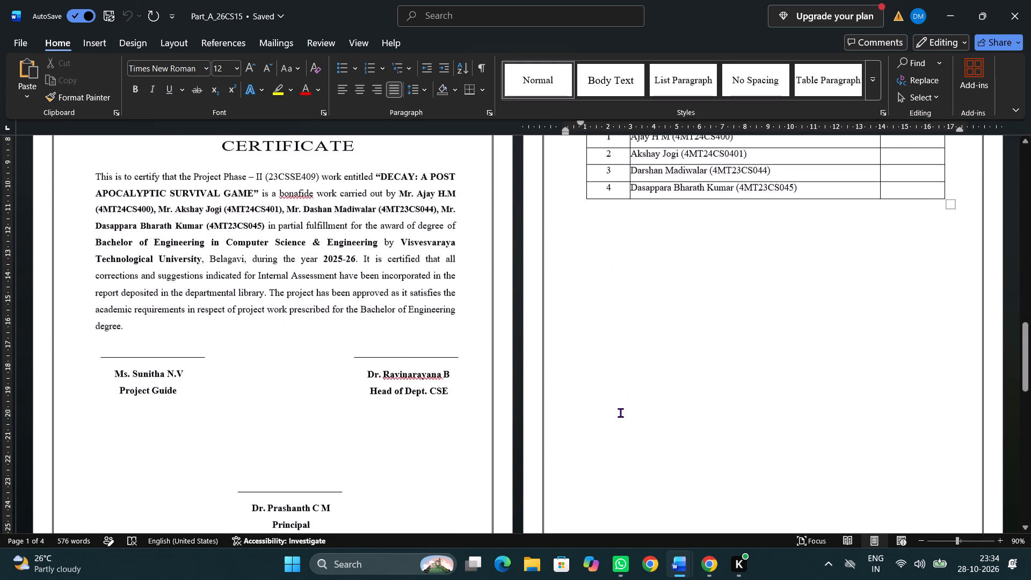
pyautogui.scroll(-12, 620, 412)
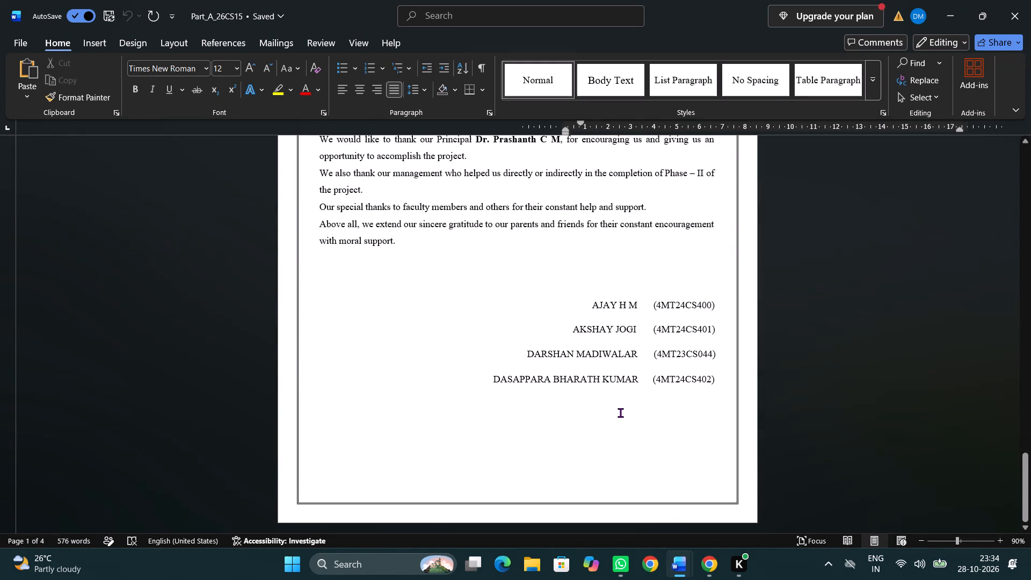
pyautogui.scroll(-2, 620, 412)
pyautogui.scroll(3, 620, 412)
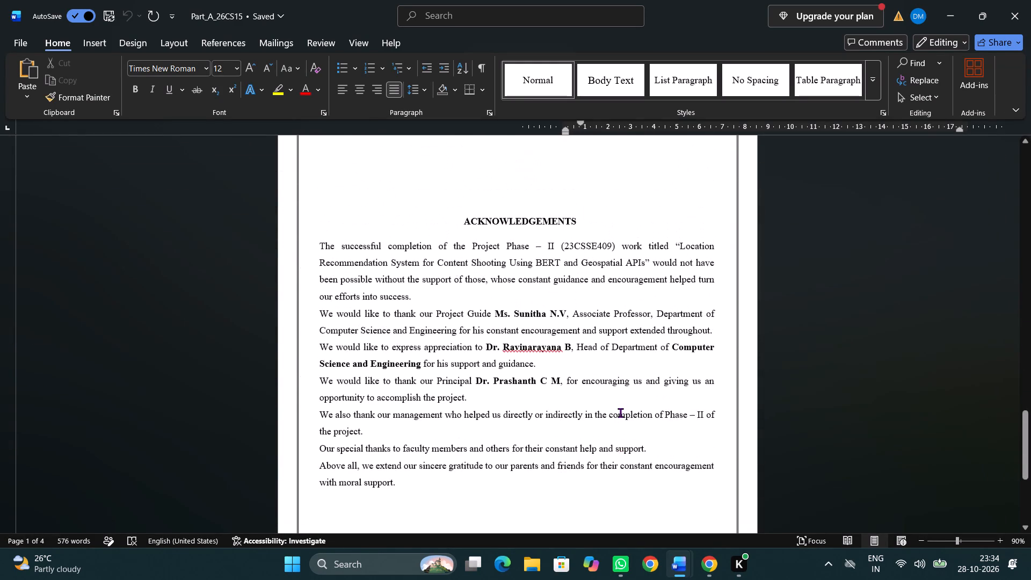
pyautogui.scroll(10, 620, 412)
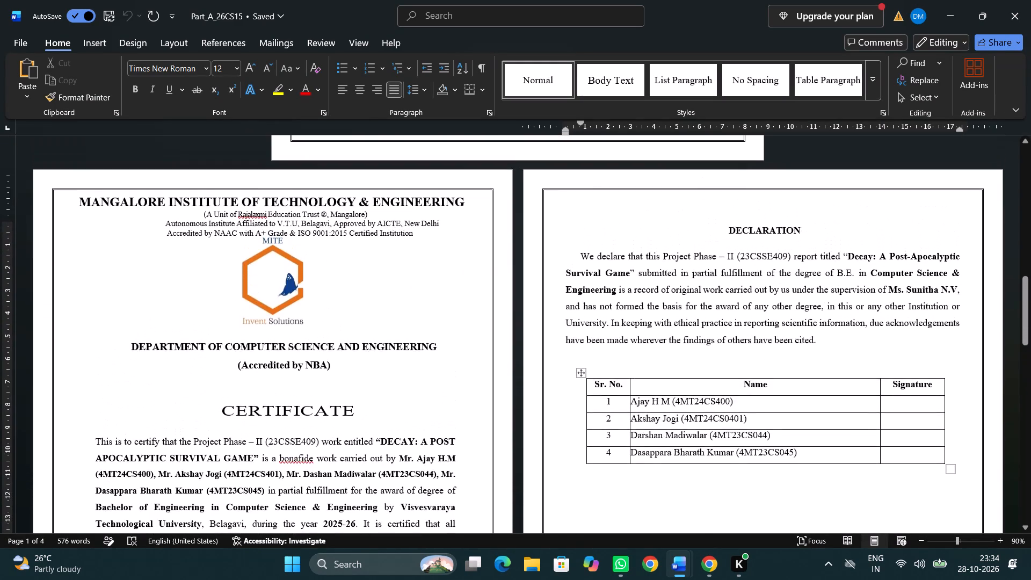
pyautogui.scroll(2, 620, 412)
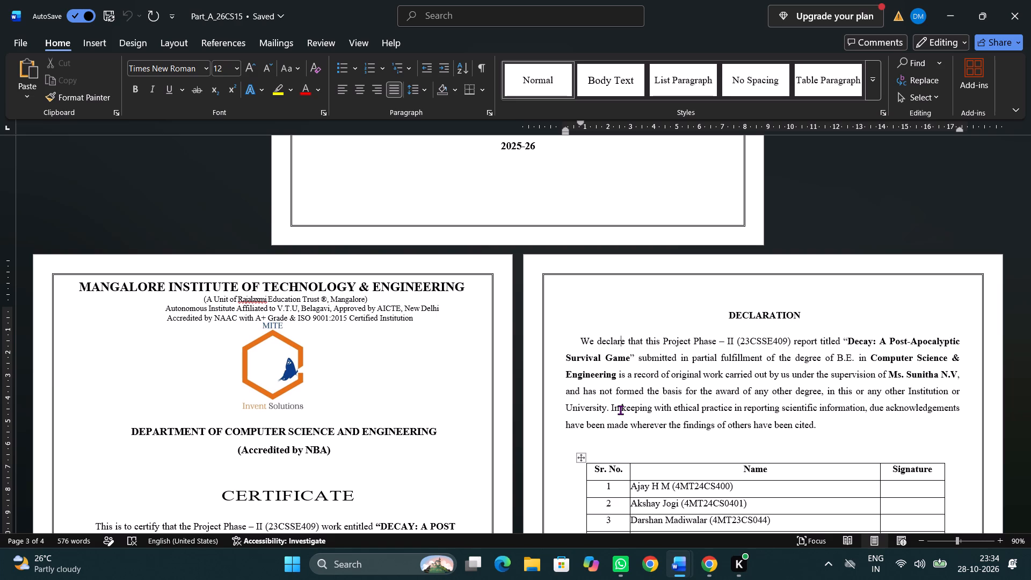
pyautogui.scroll(9, 620, 410)
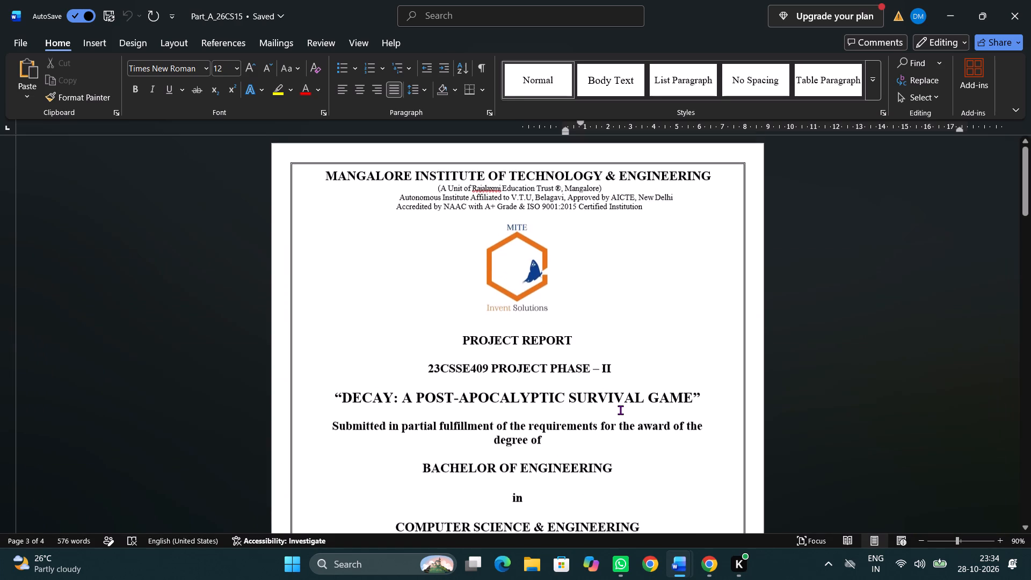
pyautogui.scroll(6, 620, 410)
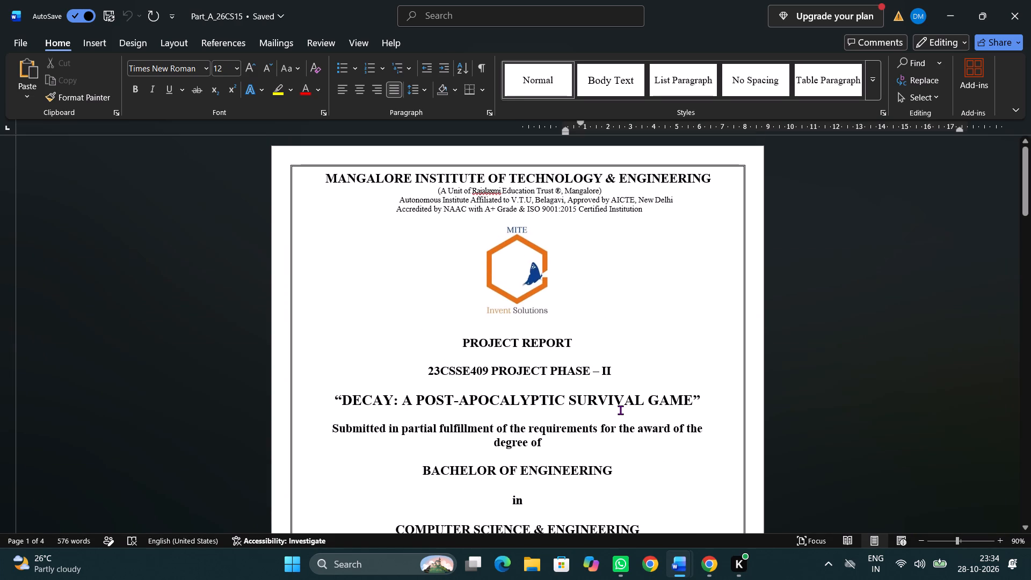
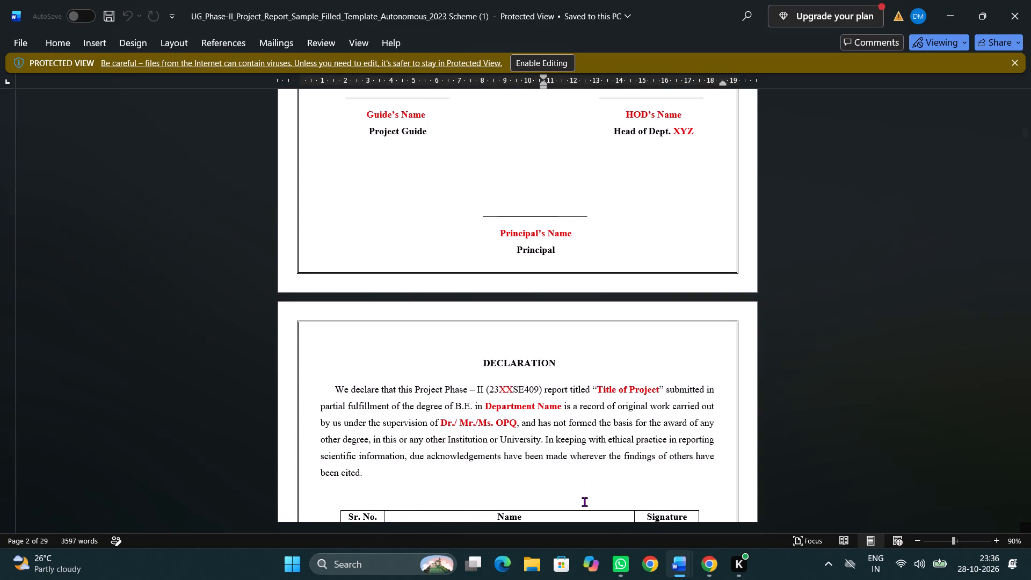
# Review the report template's front pages from the declaration through the acknowledgements to the table of contents.
pyautogui.scroll(-8, 584, 502)
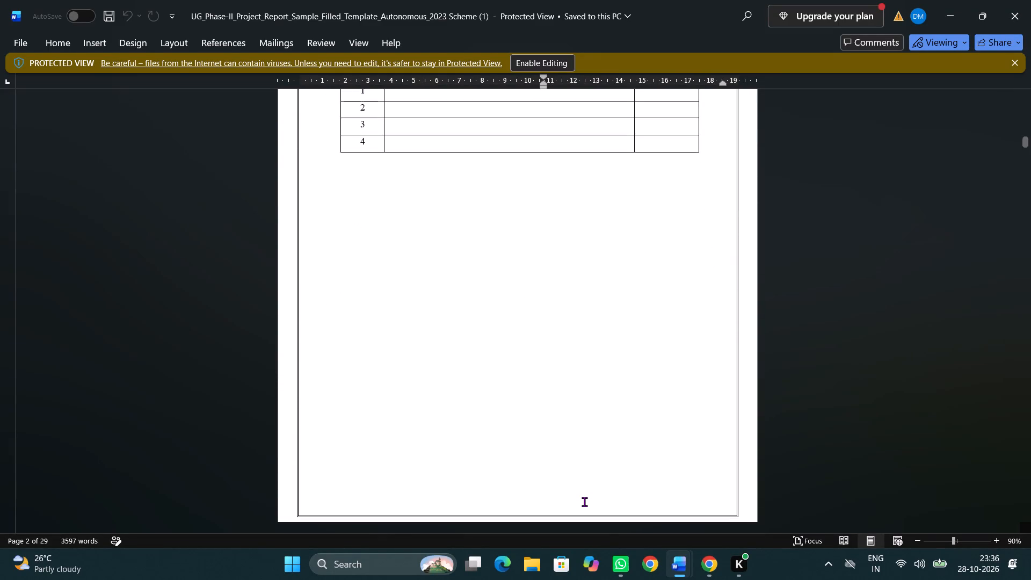
pyautogui.scroll(-5, 584, 502)
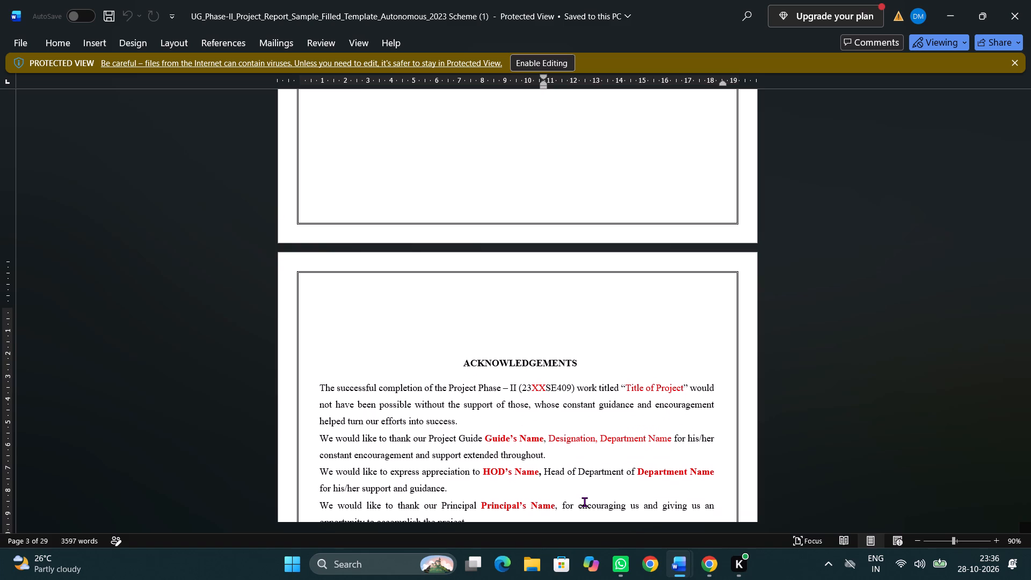
pyautogui.scroll(-2, 584, 502)
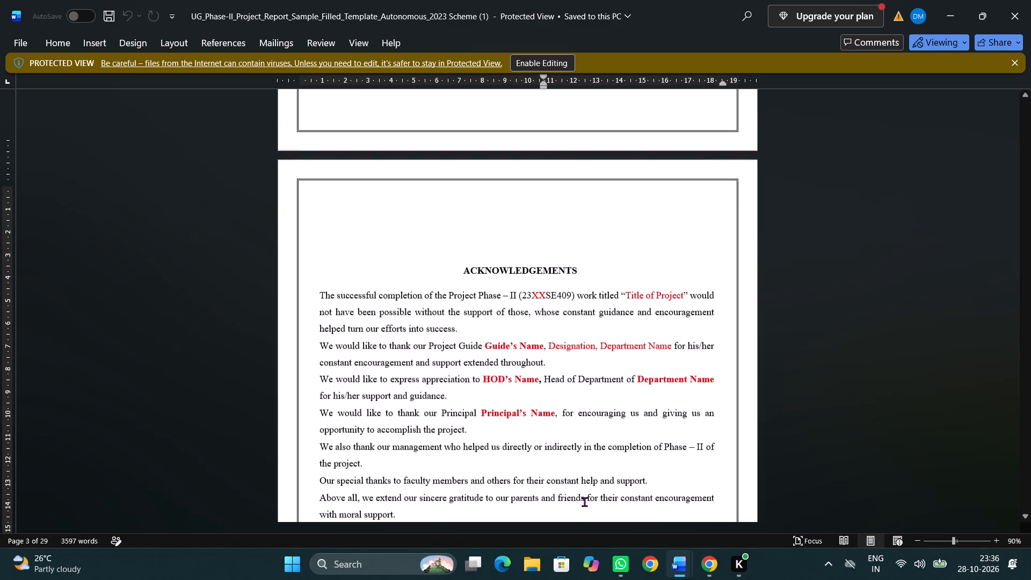
pyautogui.scroll(-3, 584, 502)
pyautogui.click(584, 502)
pyautogui.scroll(-2, 584, 502)
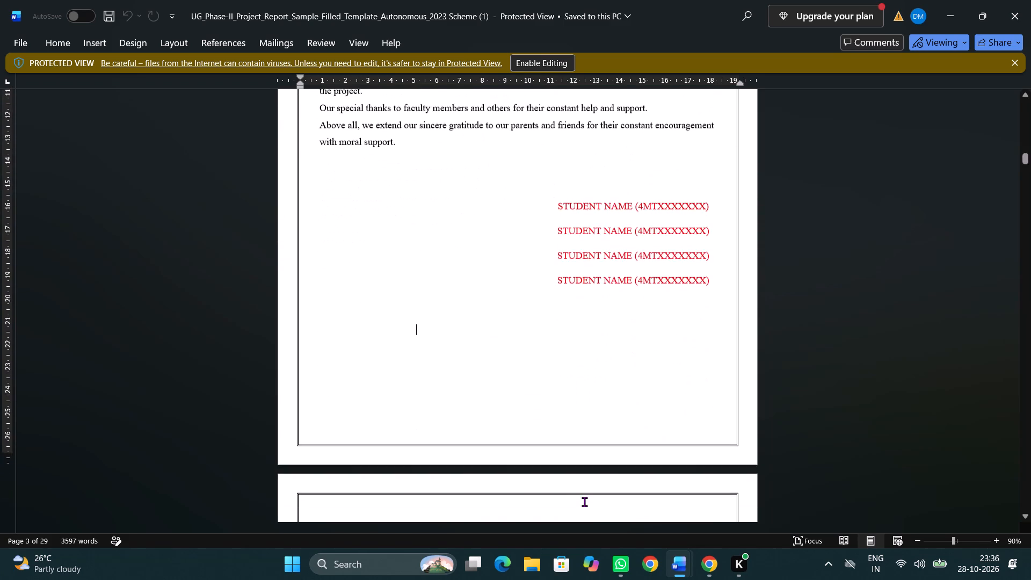
pyautogui.scroll(-18, 584, 502)
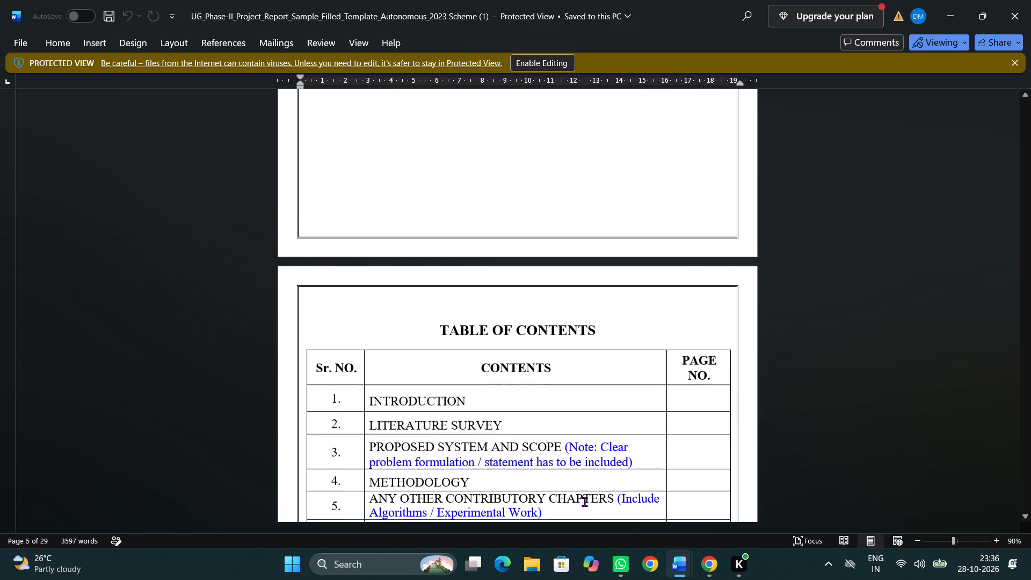
# Examine the template's table of contents, from the Introduction entry down to the Appendices entry.
pyautogui.scroll(-1, 584, 502)
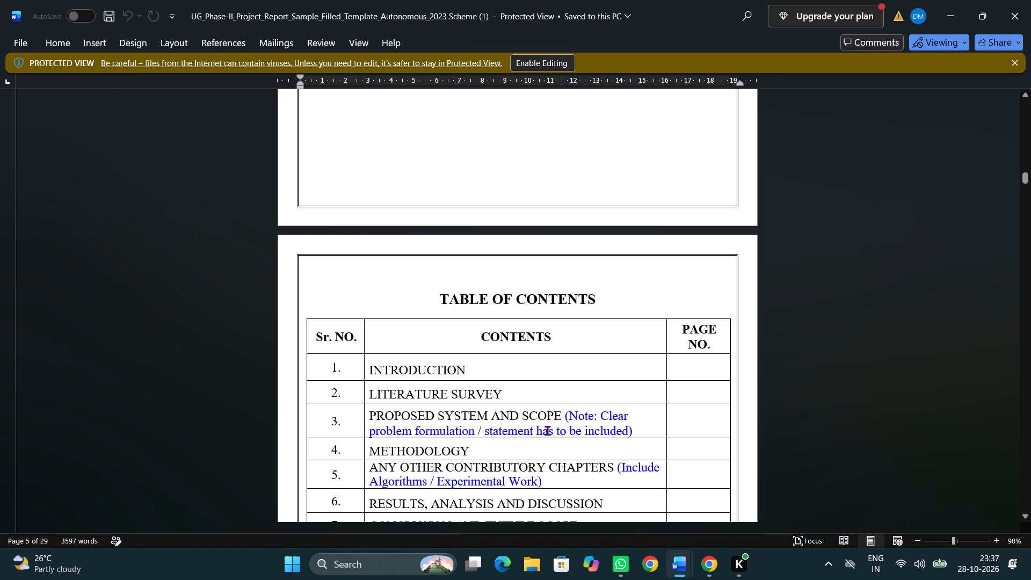
pyautogui.scroll(-1, 588, 429)
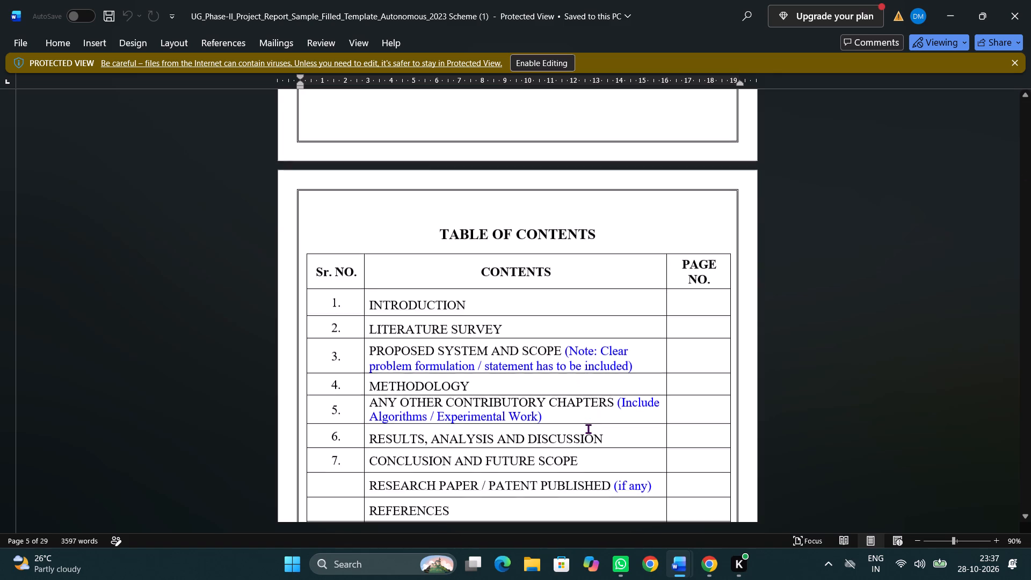
pyautogui.scroll(-1, 588, 429)
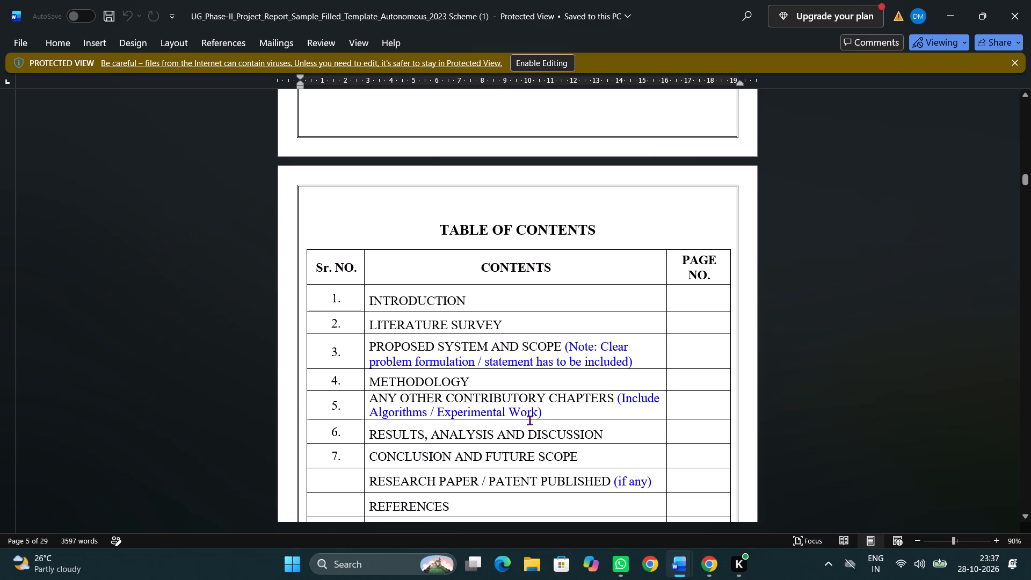
pyautogui.scroll(-1, 535, 418)
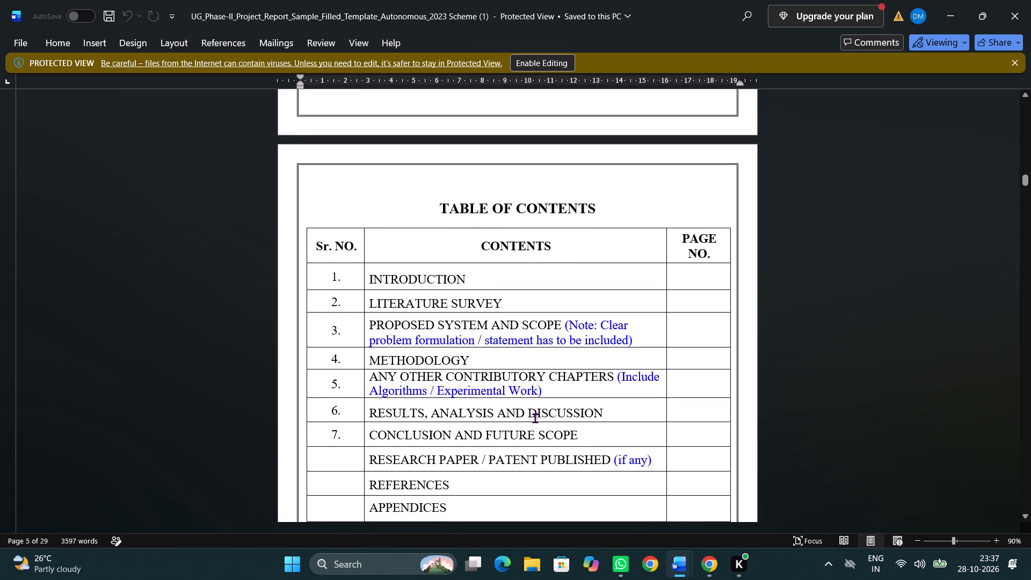
pyautogui.scroll(-1, 535, 418)
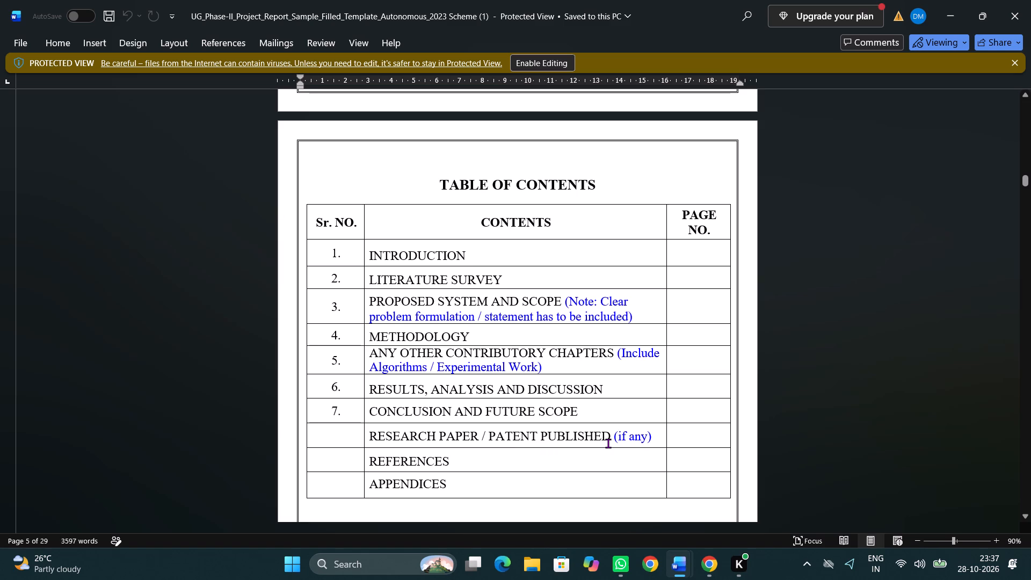
pyautogui.scroll(-1, 608, 443)
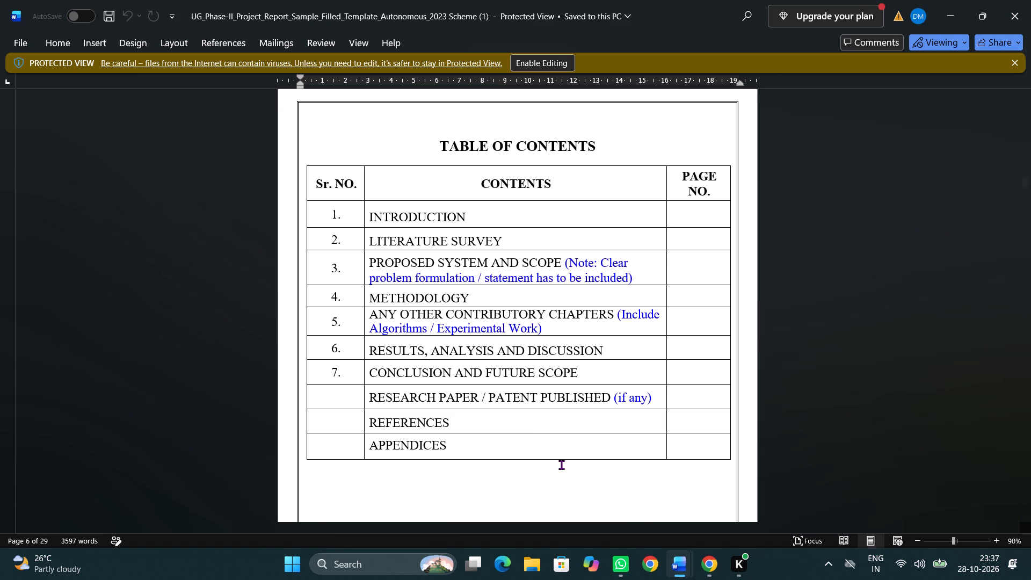
pyautogui.scroll(-4, 561, 465)
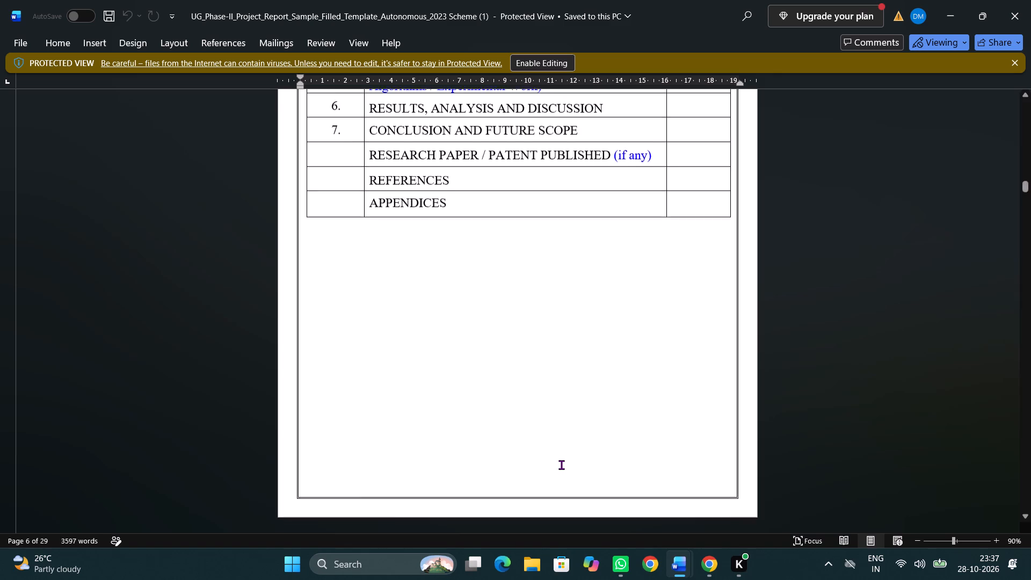
# Examine the template's List of Figures page and recheck the end of the table of contents before it.
pyautogui.scroll(-7, 561, 465)
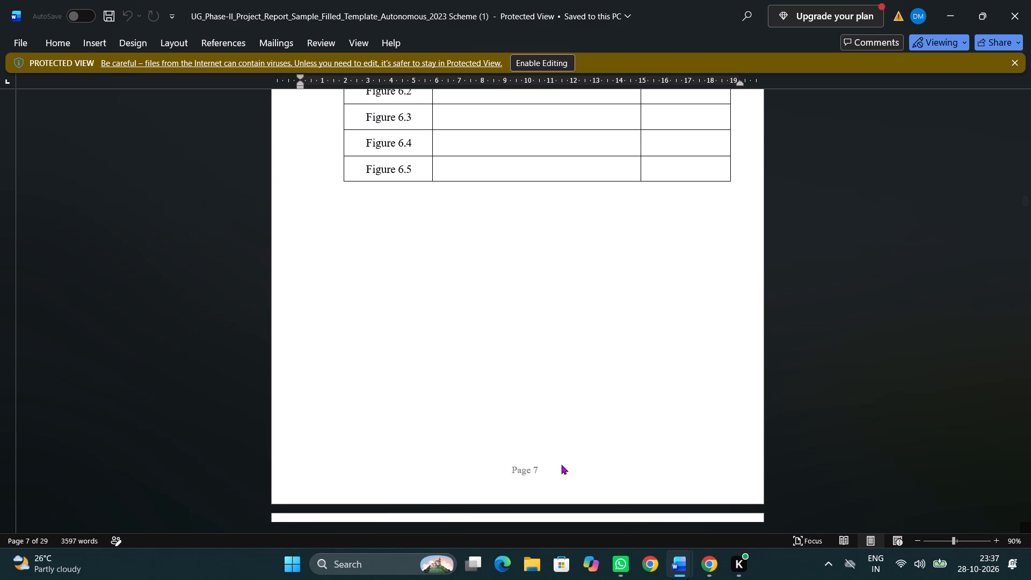
pyautogui.scroll(5, 561, 465)
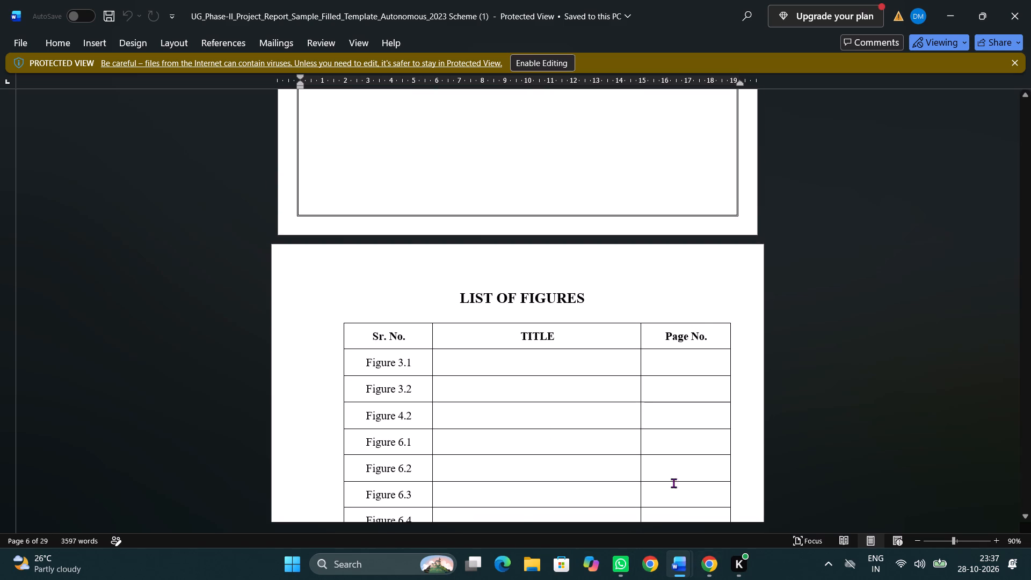
pyautogui.scroll(4, 699, 315)
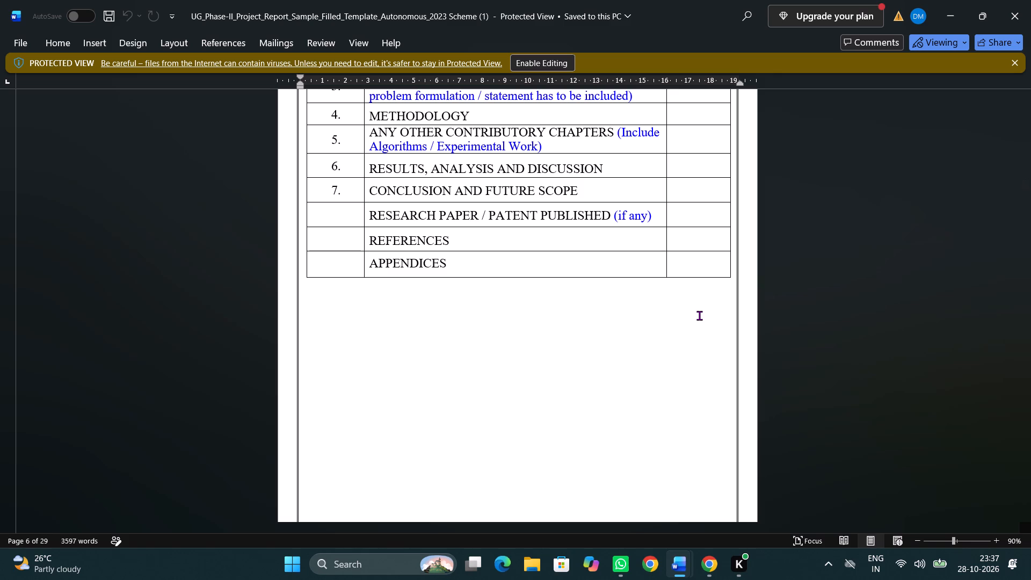
pyautogui.scroll(-5, 699, 315)
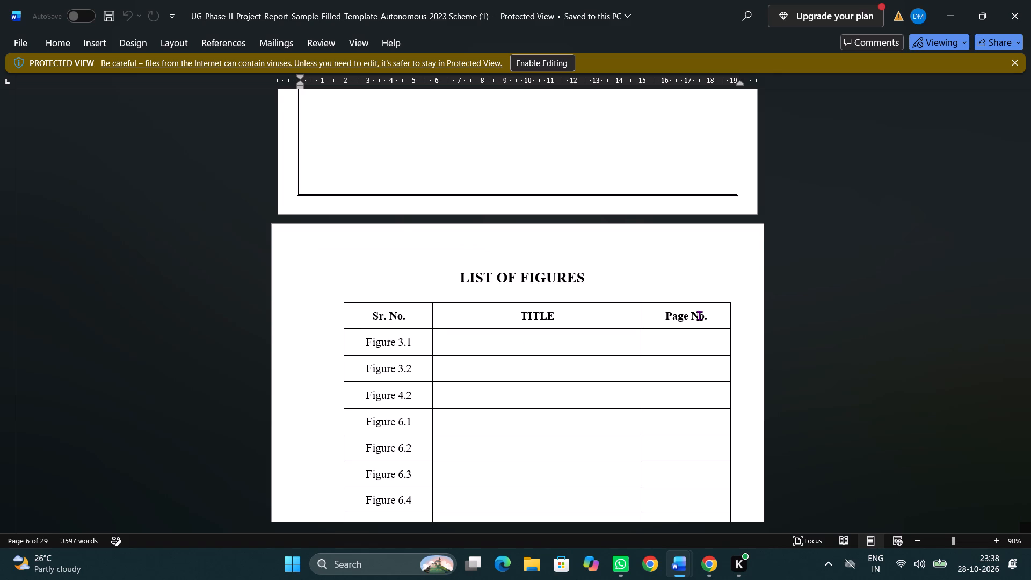
pyautogui.scroll(3, 699, 315)
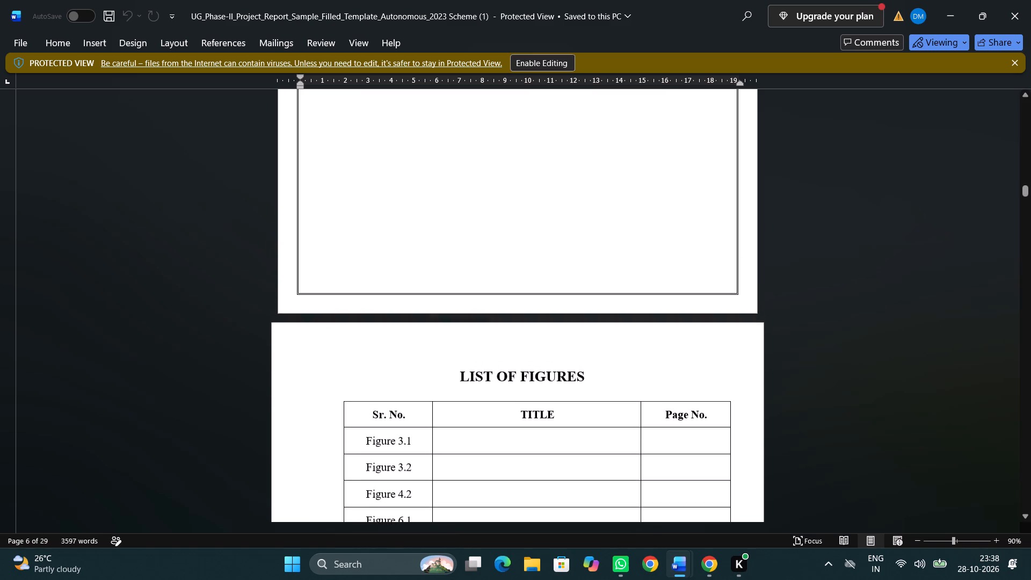
pyautogui.scroll(1, 699, 315)
pyautogui.scroll(-6, 699, 315)
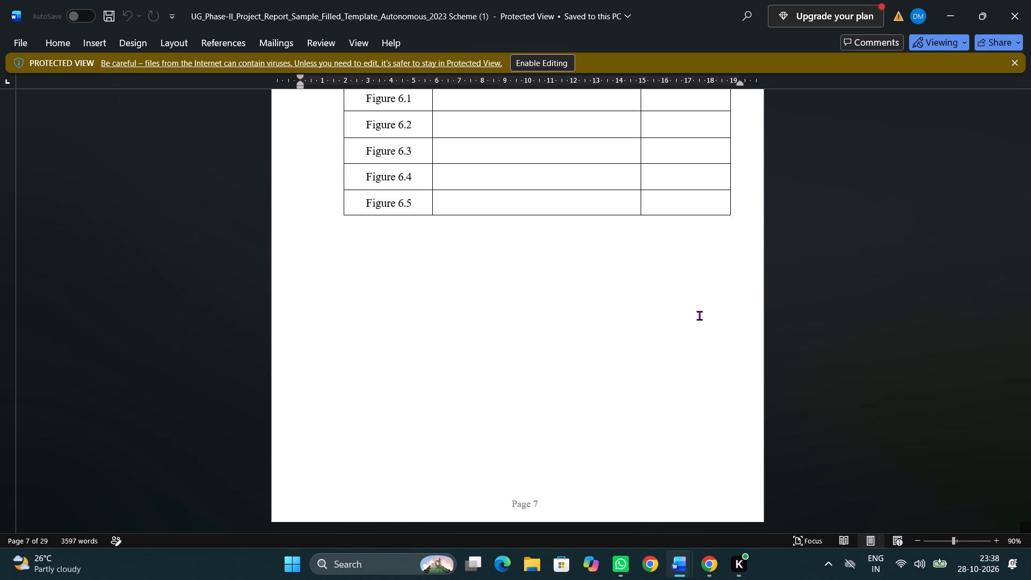
pyautogui.click(699, 315)
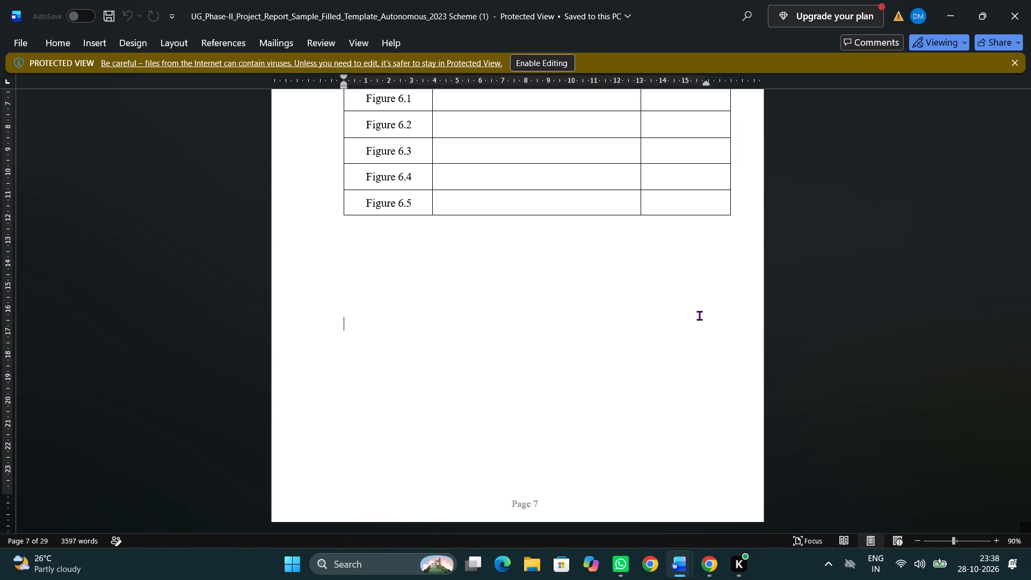
# Look through the template from the List of Tables and Abbreviations / Notations pages to the start of Chapter 4, Methodology.
pyautogui.scroll(-4, 699, 315)
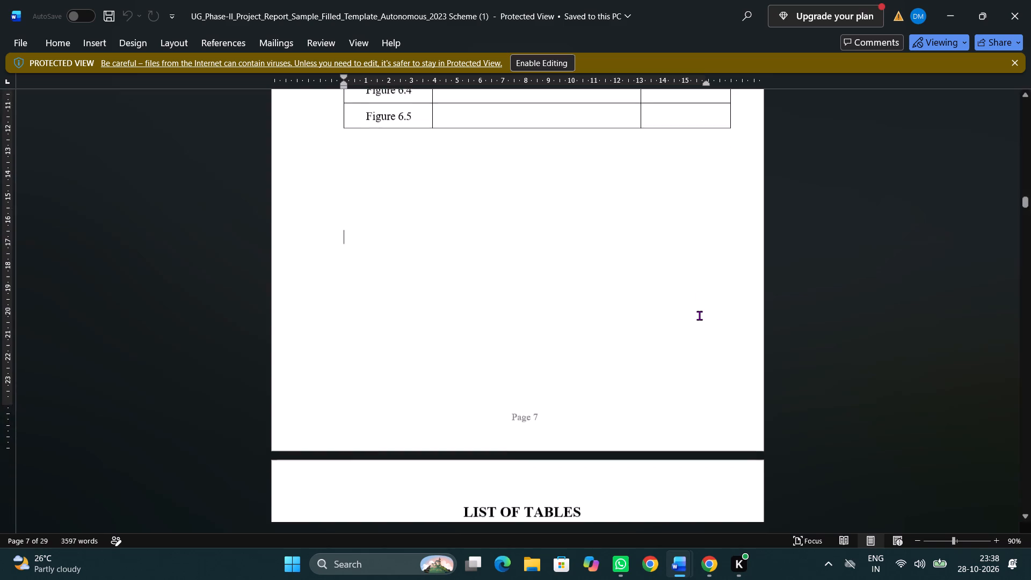
pyautogui.scroll(-6, 699, 315)
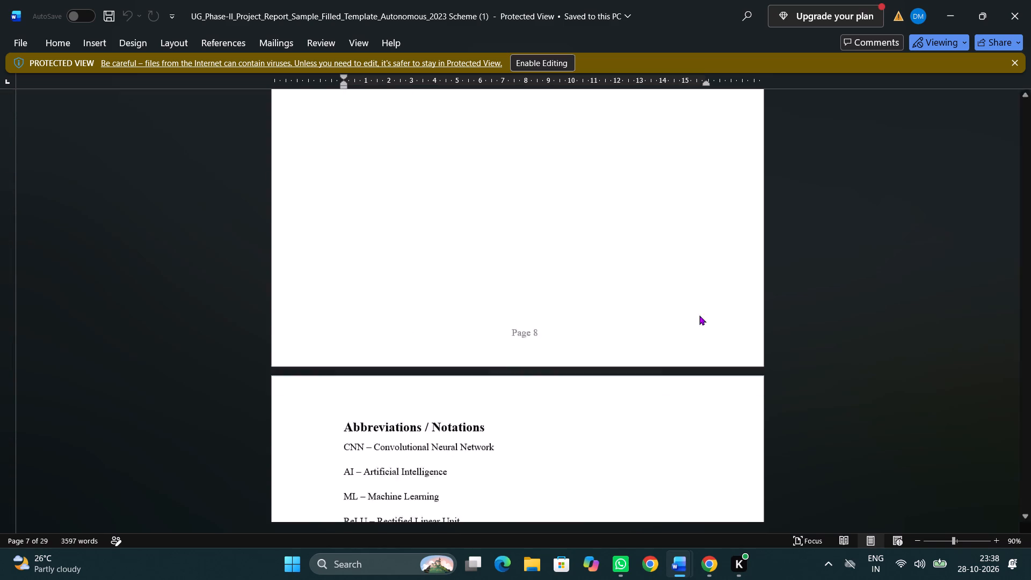
pyautogui.scroll(-9, 699, 315)
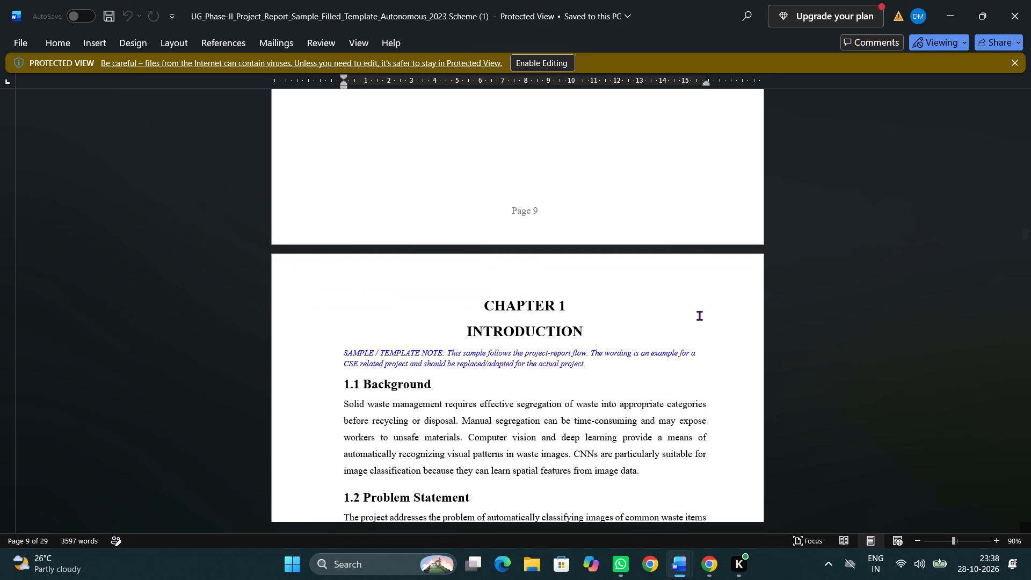
pyautogui.scroll(-13, 699, 315)
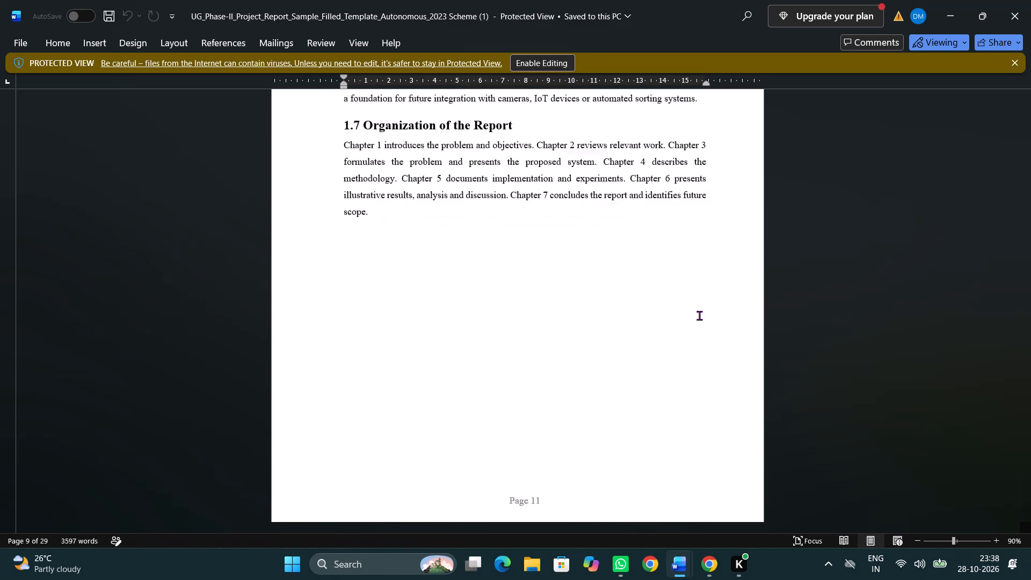
pyautogui.scroll(-11, 699, 315)
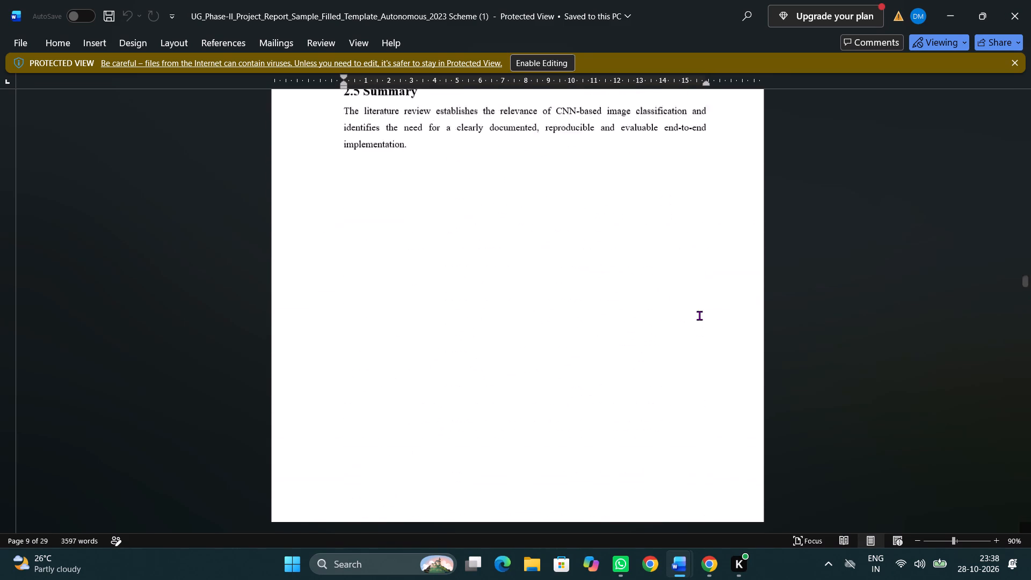
pyautogui.scroll(-18, 699, 315)
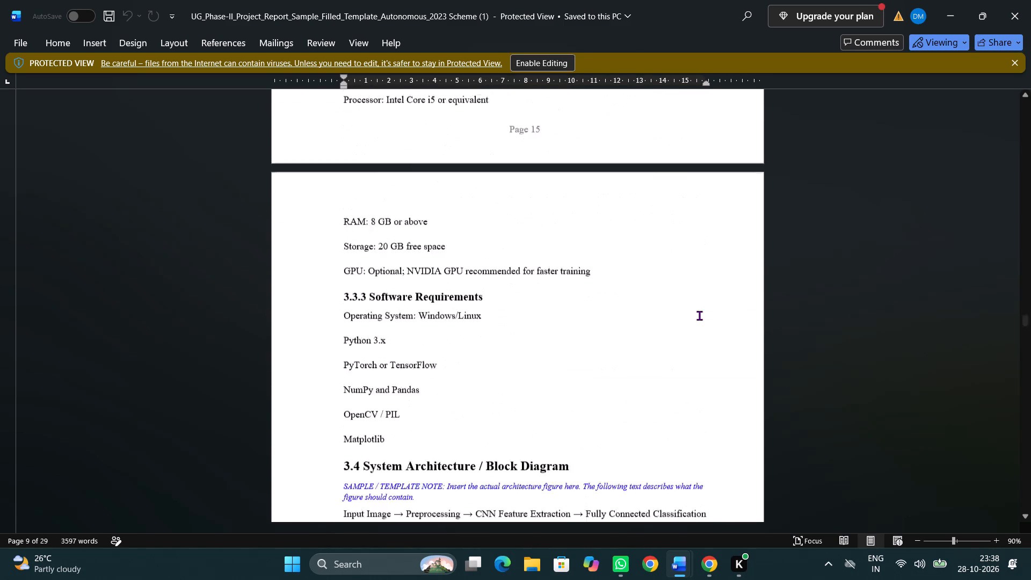
pyautogui.scroll(-6, 699, 315)
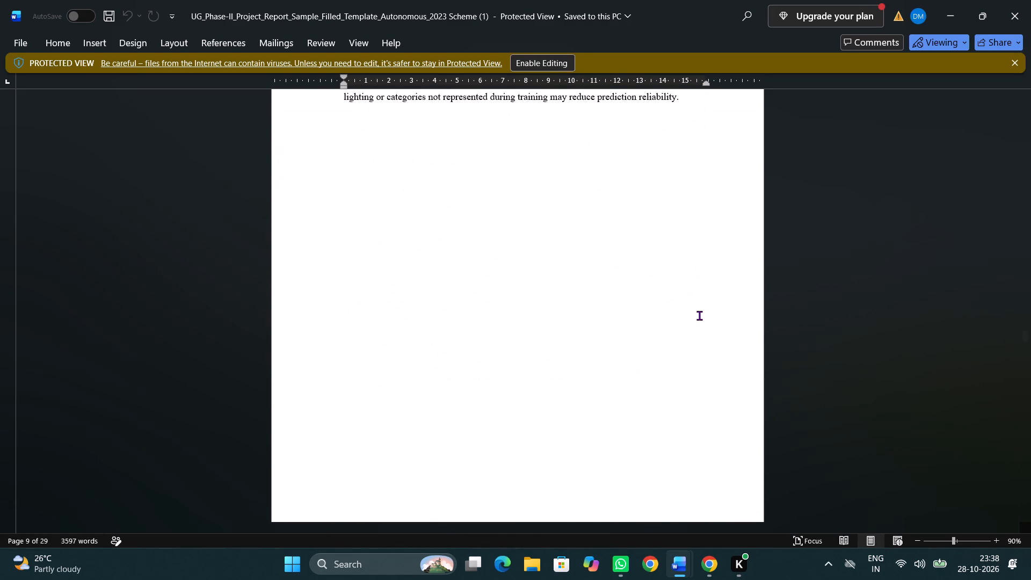
pyautogui.scroll(-6, 699, 315)
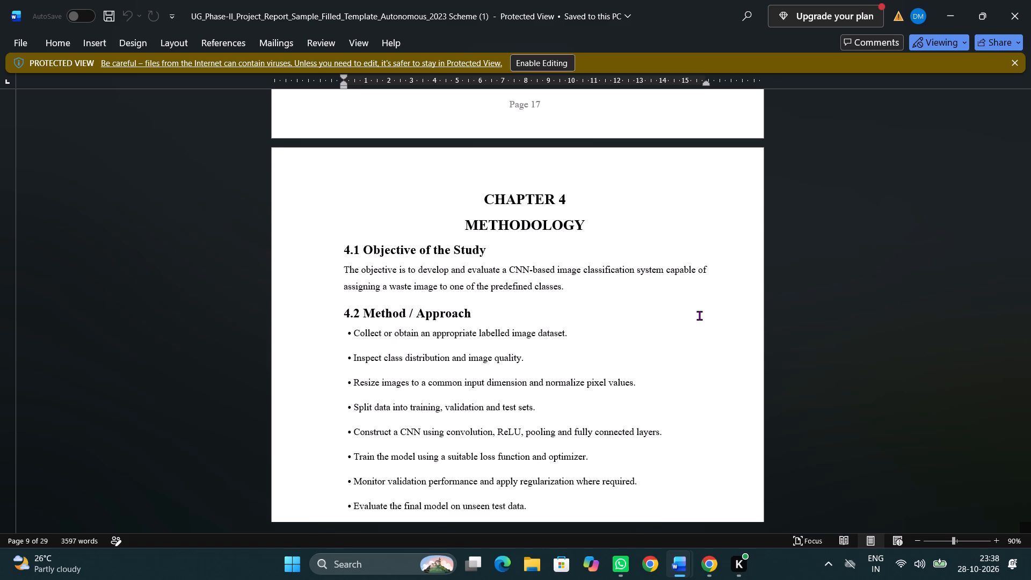
# Look back through the template from Chapter 4 past the earlier chapters and front pages to the title page.
pyautogui.scroll(2, 699, 315)
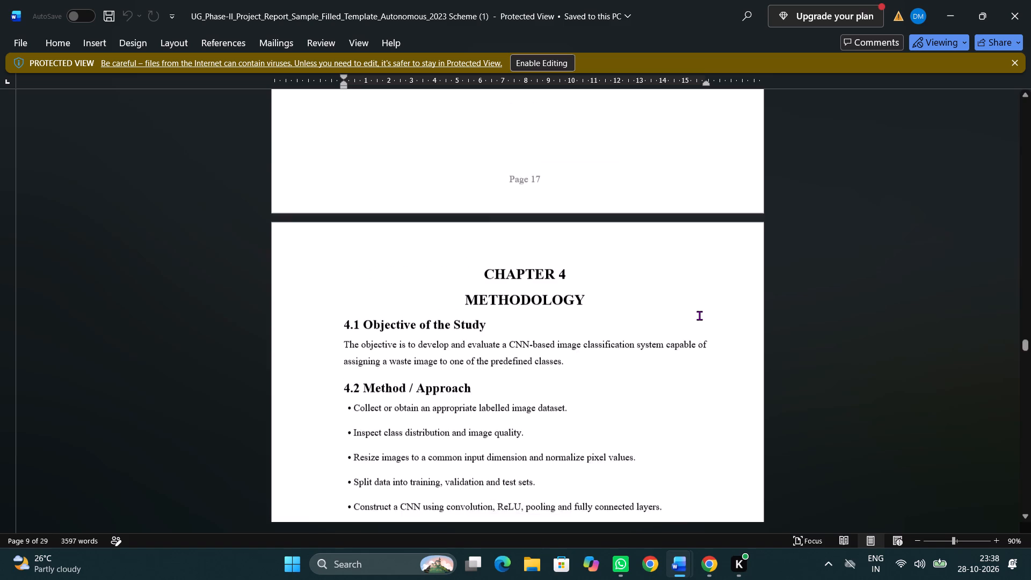
pyautogui.scroll(11, 699, 315)
pyautogui.scroll(19, 699, 315)
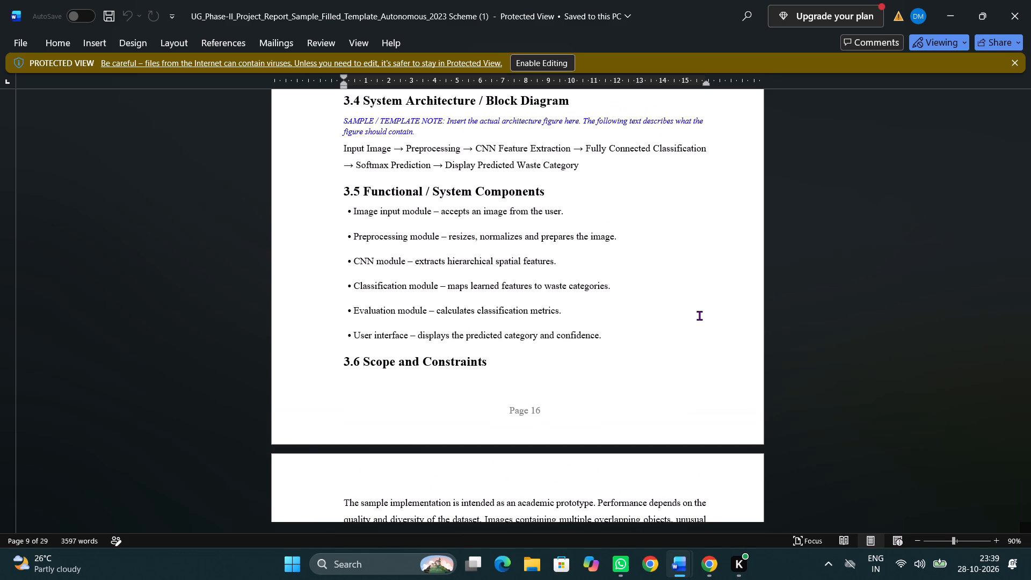
pyautogui.scroll(18, 699, 315)
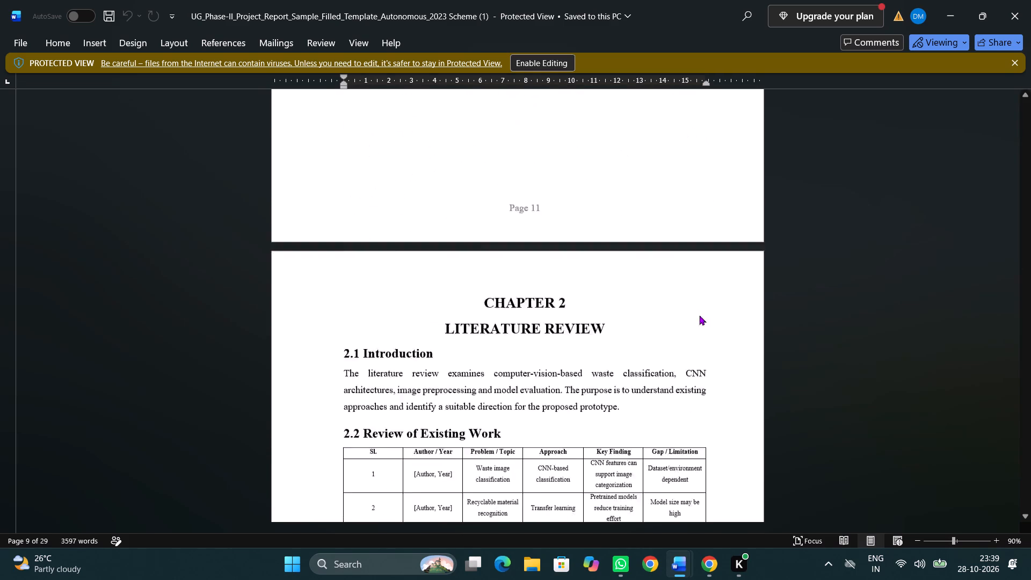
pyautogui.scroll(16, 699, 315)
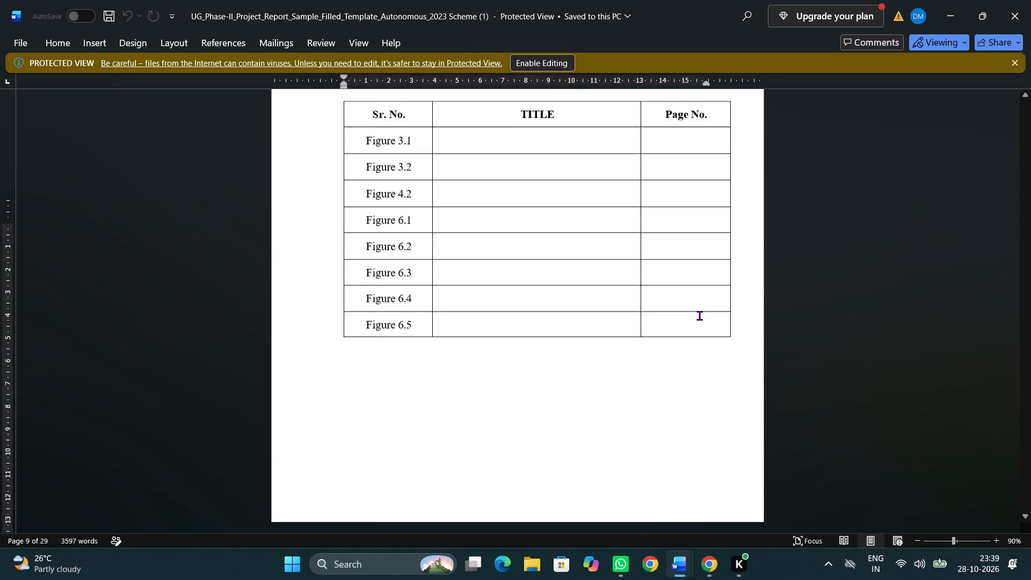
pyautogui.scroll(12, 699, 315)
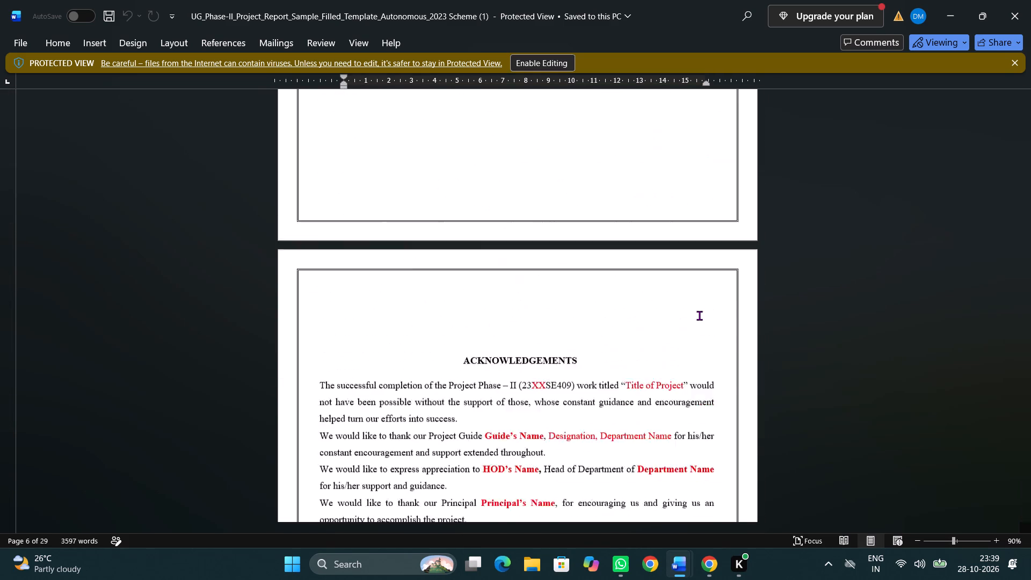
pyautogui.scroll(13, 699, 315)
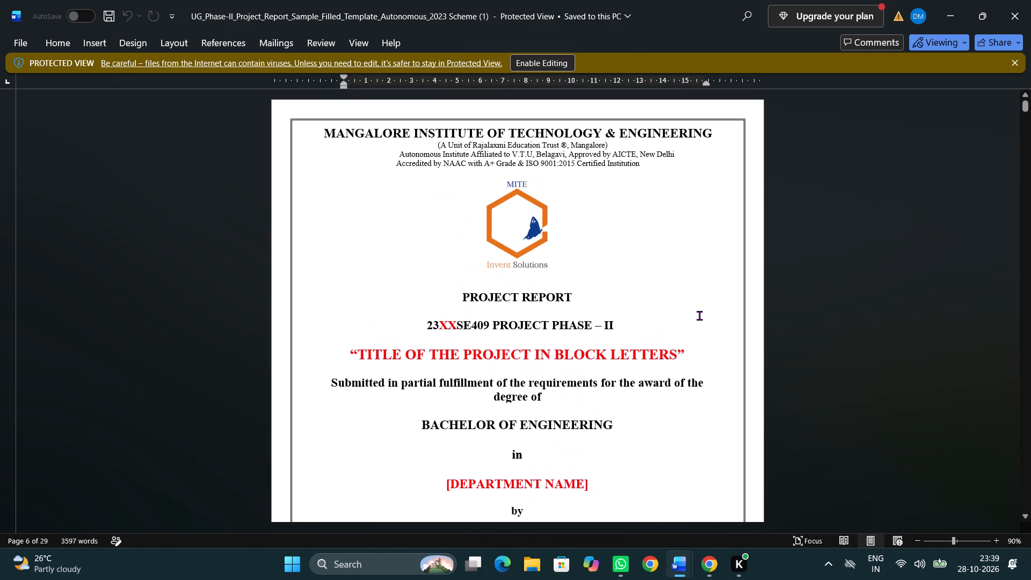
pyautogui.scroll(1, 699, 315)
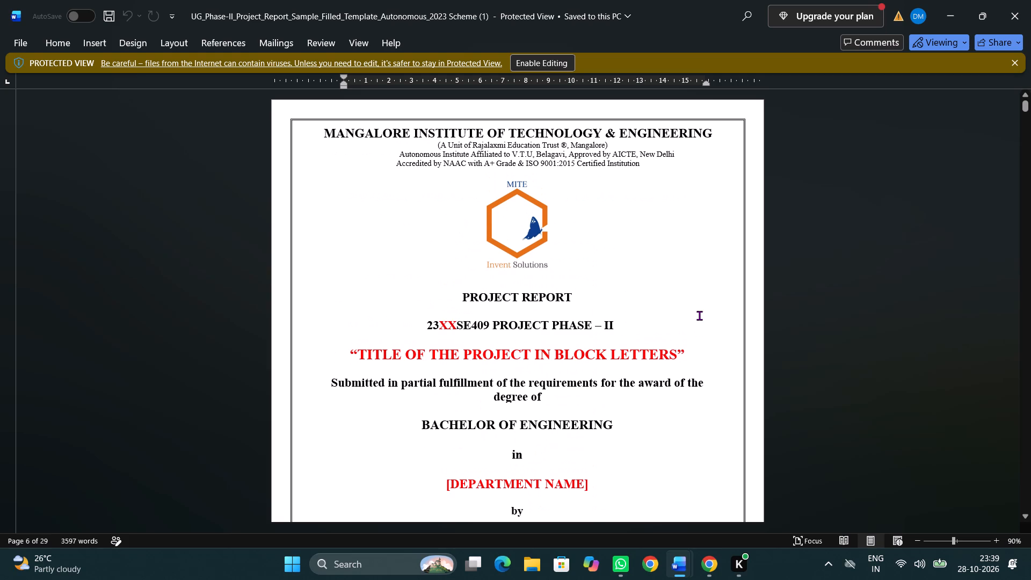